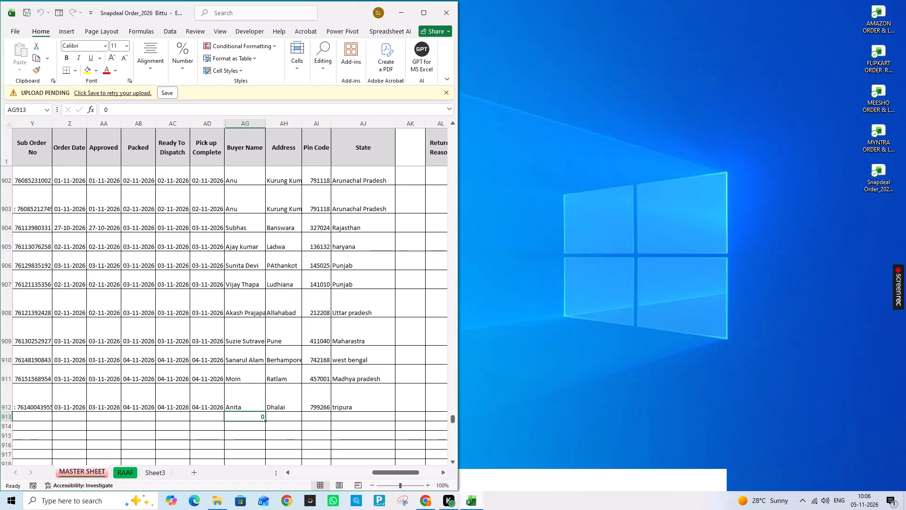
# Dismiss the pending-upload notice and select the State cell of the last order in row 912 of the MASTER SHEET.
pyautogui.click(443, 95)
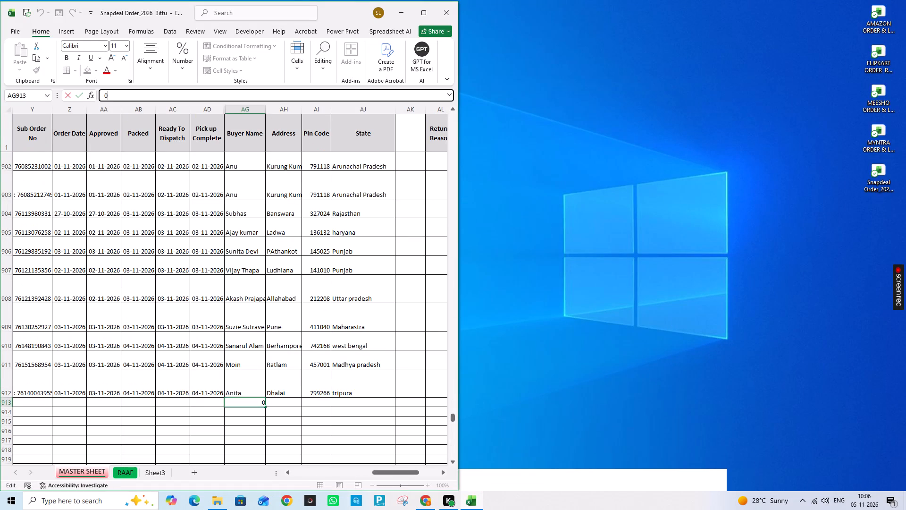
pyautogui.click(355, 390)
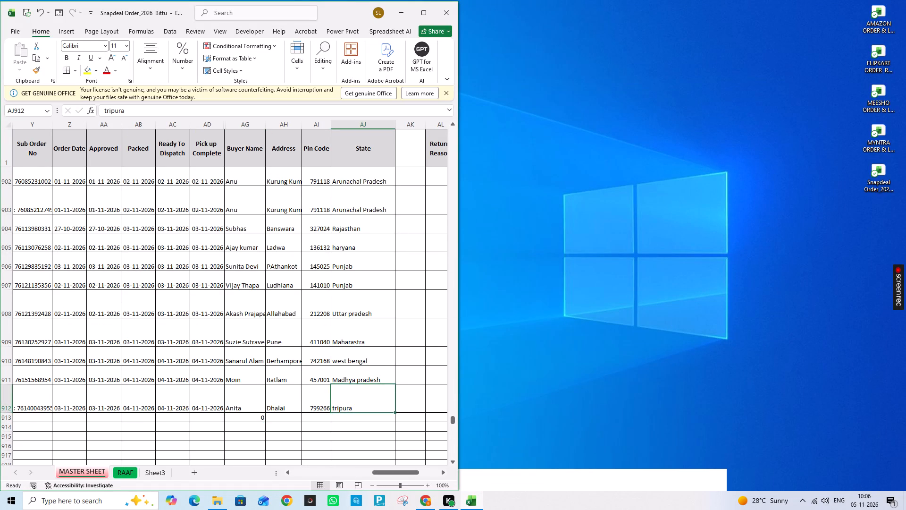
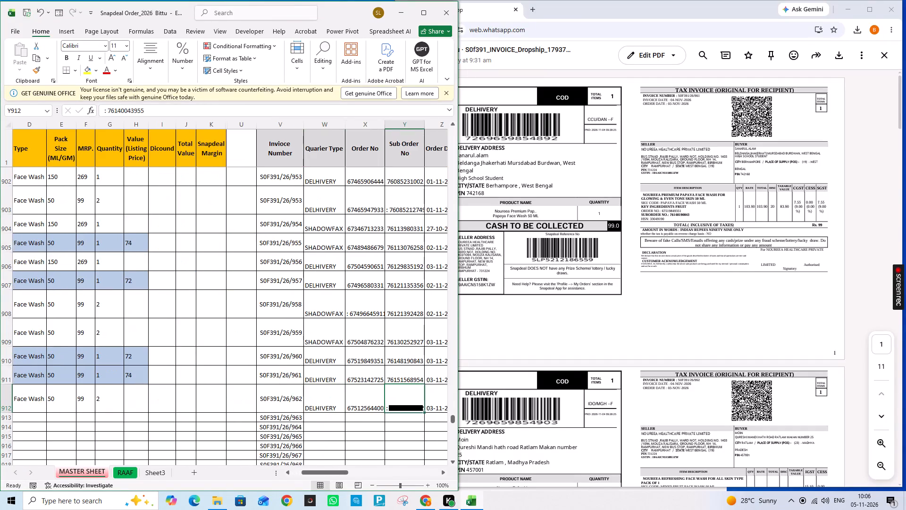
# Go back along row 912 of the MASTER SHEET to the Invoice Number cell of the last filled-in order.
pyautogui.press('Left')
pyautogui.press('Left')
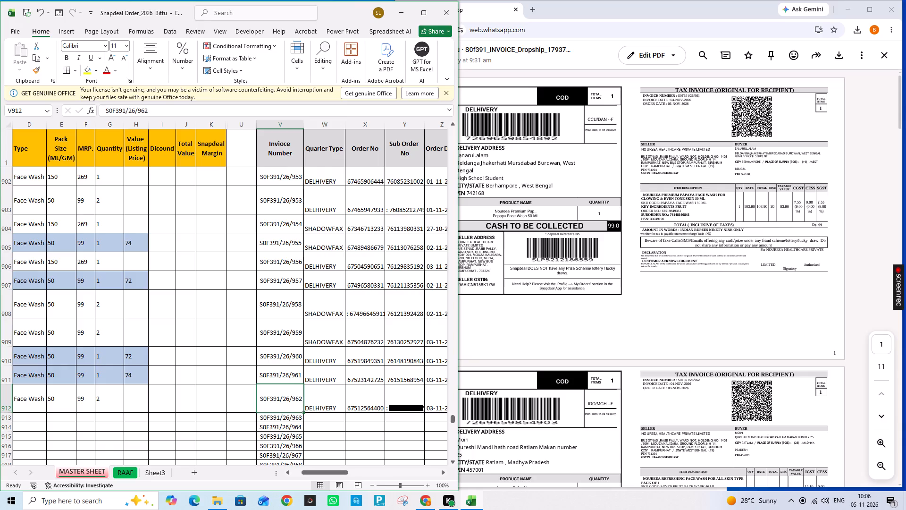
# Review the entry for invoice S0F391/26/962 across its order number, sub order number, order date and approved date columns.
pyautogui.press('Right')
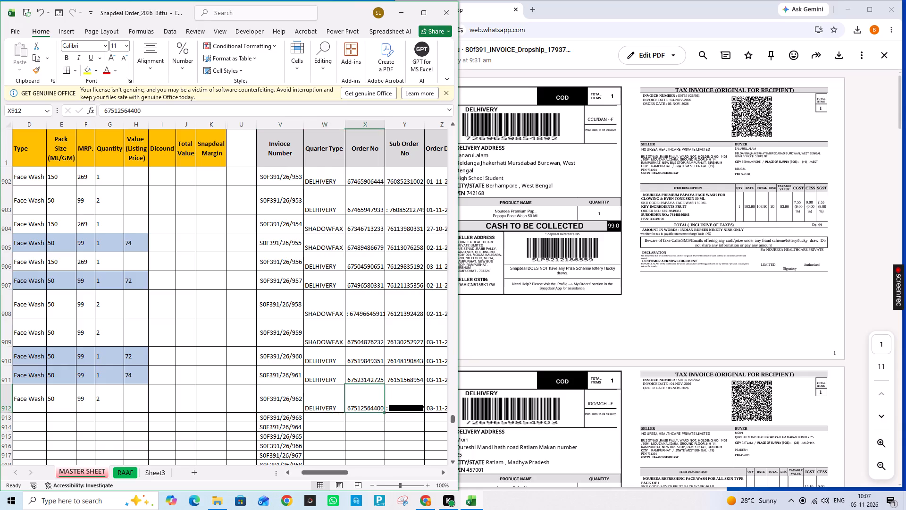
pyautogui.press('Right')
pyautogui.press('Right')
pyautogui.press('Right')
pyautogui.press('Right')
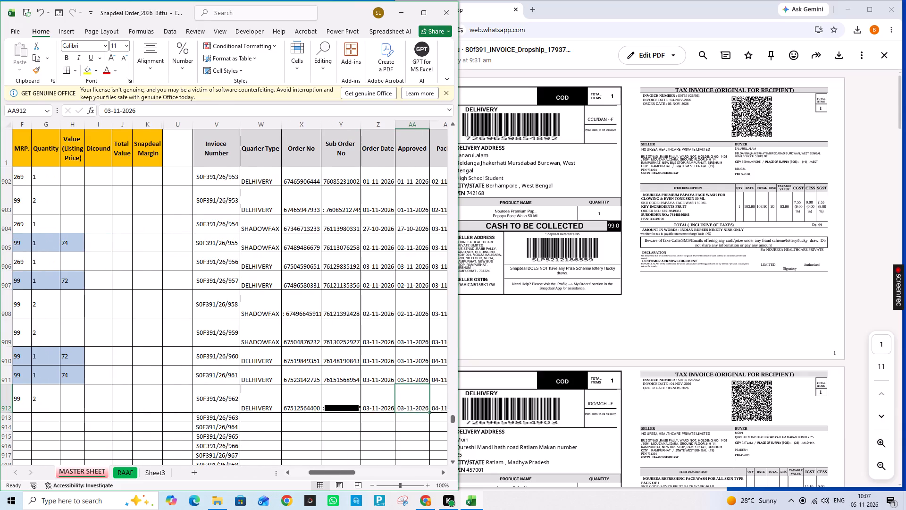
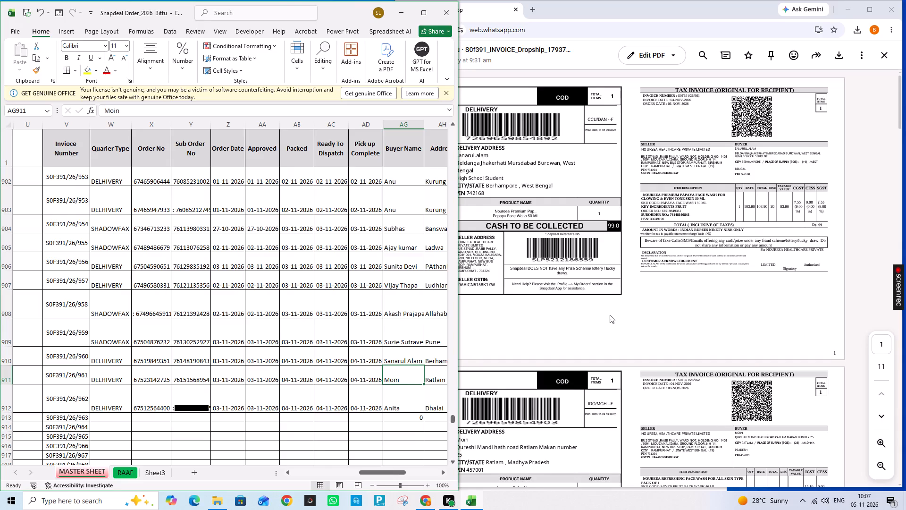
# Examine the second invoice in the dropship PDF, the Ratlam, Madhya Pradesh order, against its row in the master sheet.
pyautogui.scroll(-3, 608, 325)
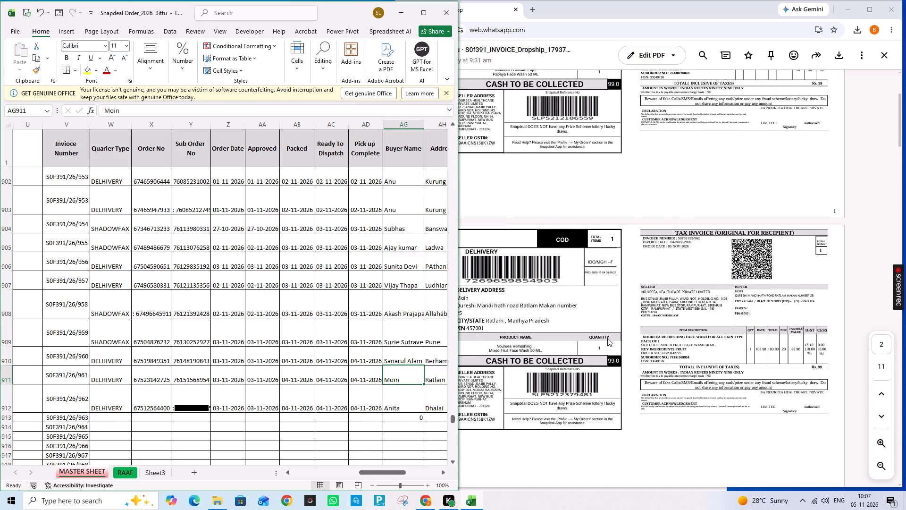
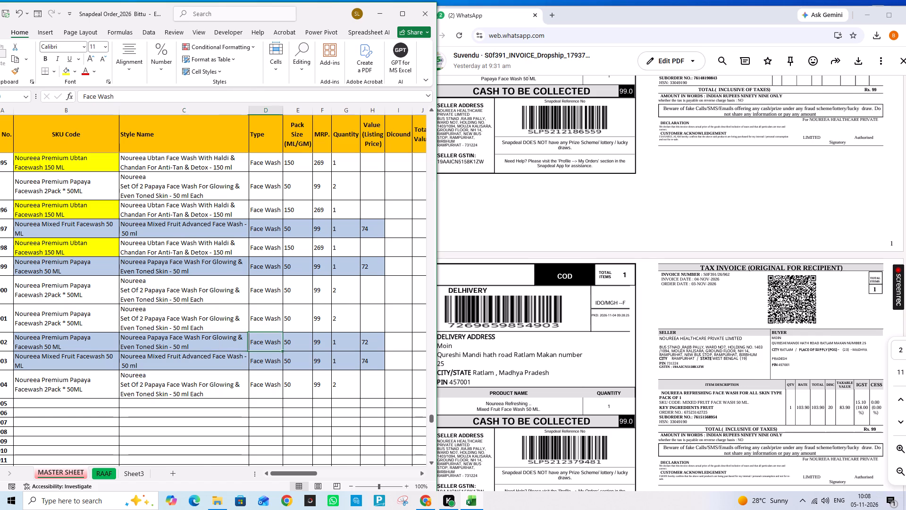
# Examine the master sheet row for invoice S0F391/26/960 from its product type across to its sub order number.
pyautogui.press('Right')
pyautogui.press('Right')
pyautogui.press('Right')
pyautogui.press('Right')
pyautogui.press('Right')
pyautogui.press('Right')
pyautogui.press('Right')
pyautogui.press('Right')
pyautogui.press('Right')
pyautogui.press('Right')
pyautogui.press('Right')
pyautogui.press('Right')
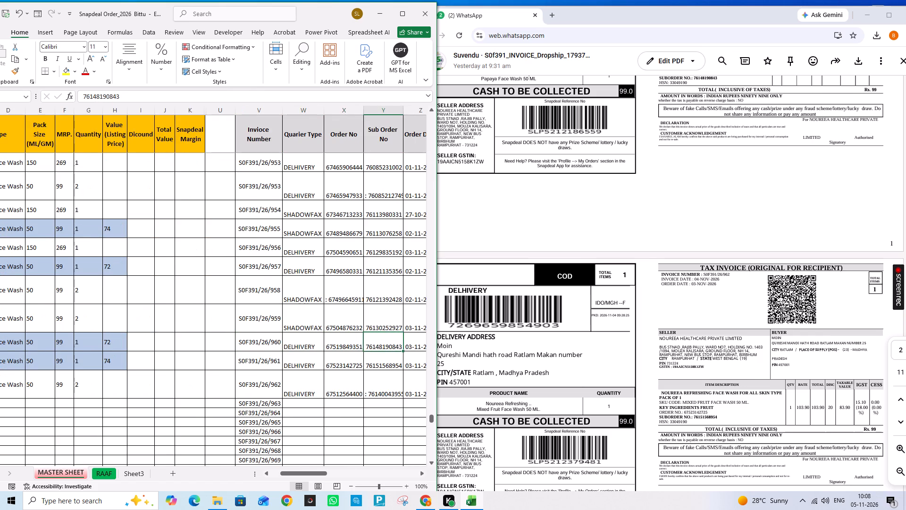
pyautogui.press('Down')
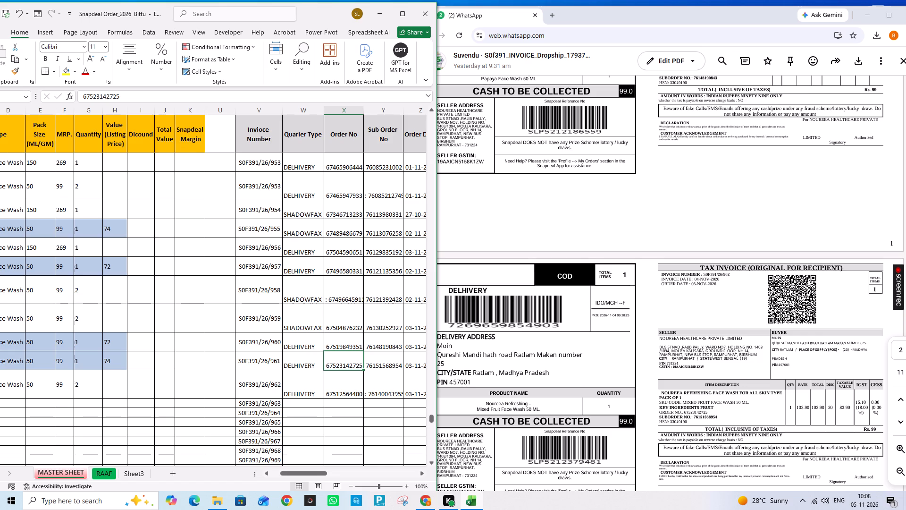
pyautogui.press('Right')
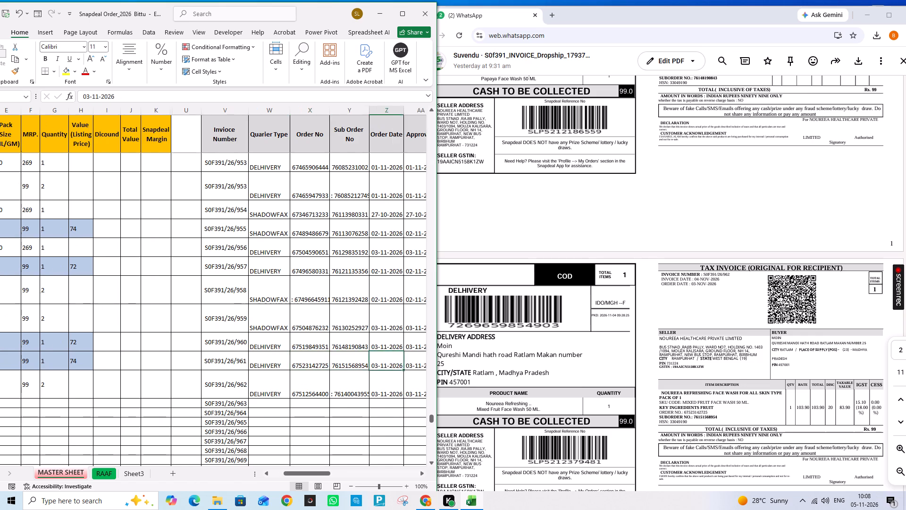
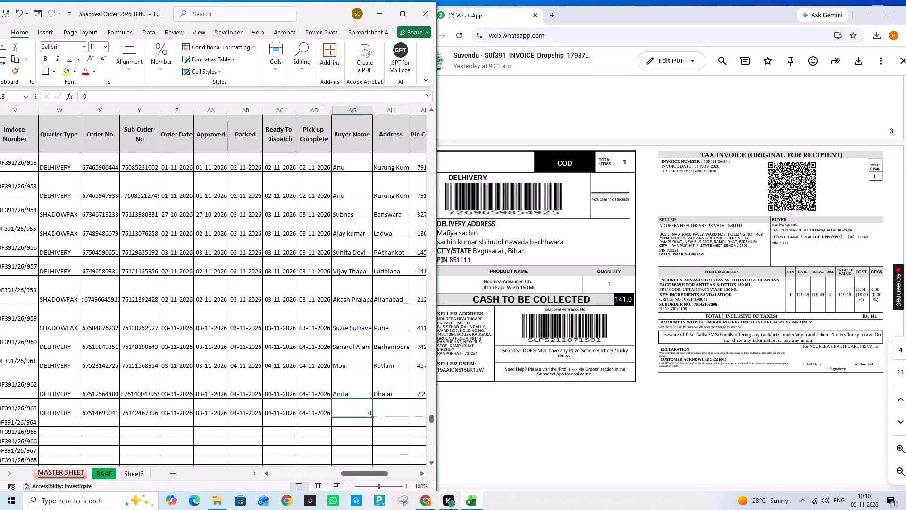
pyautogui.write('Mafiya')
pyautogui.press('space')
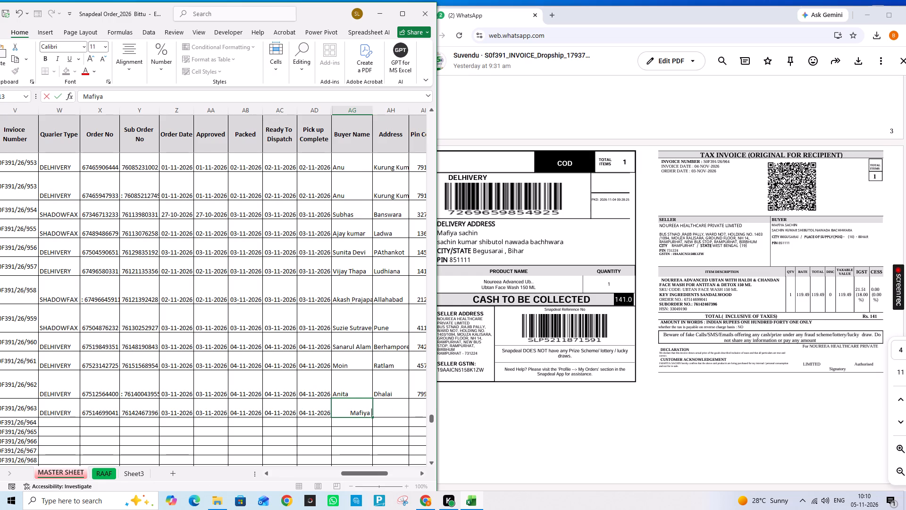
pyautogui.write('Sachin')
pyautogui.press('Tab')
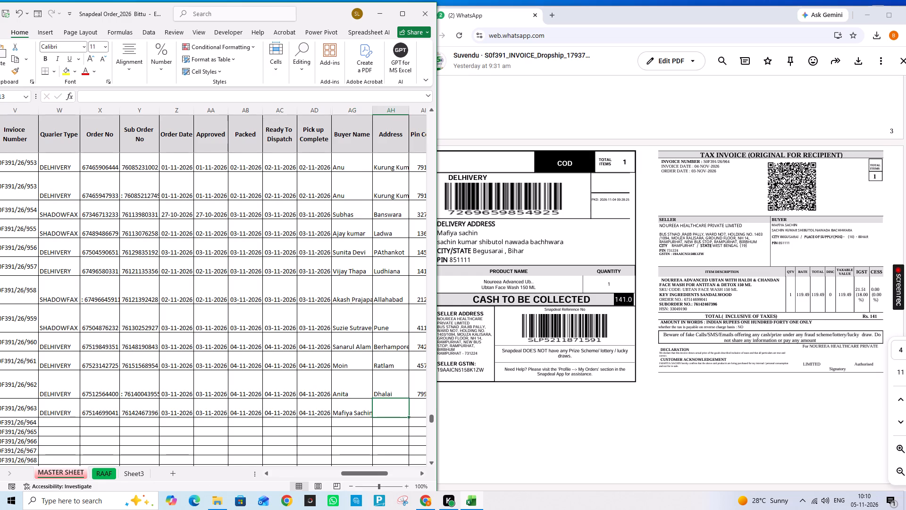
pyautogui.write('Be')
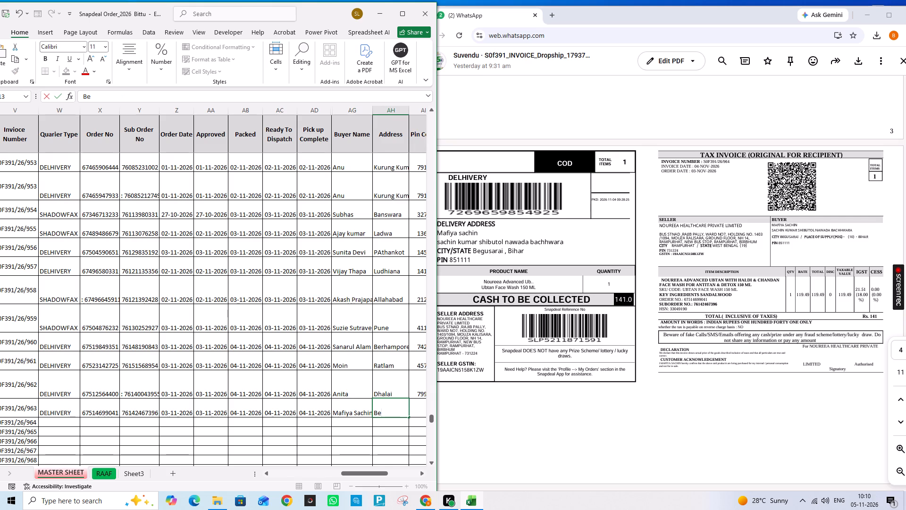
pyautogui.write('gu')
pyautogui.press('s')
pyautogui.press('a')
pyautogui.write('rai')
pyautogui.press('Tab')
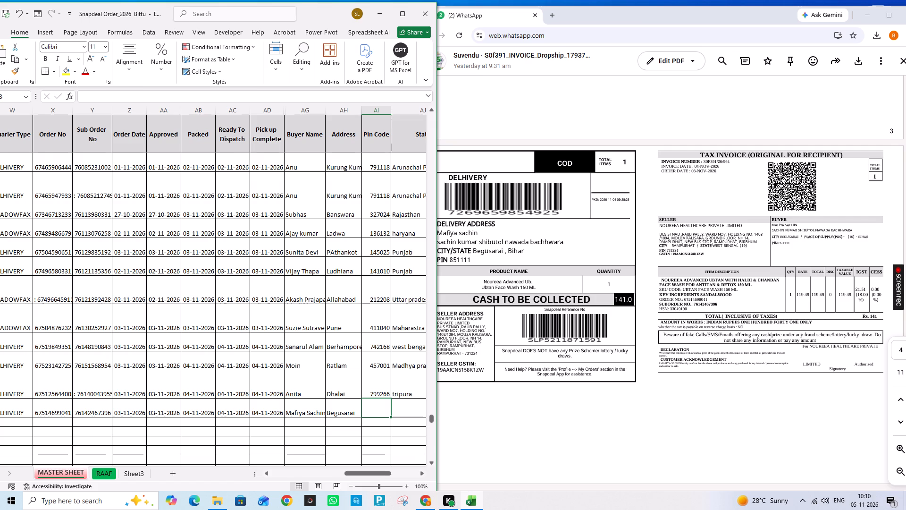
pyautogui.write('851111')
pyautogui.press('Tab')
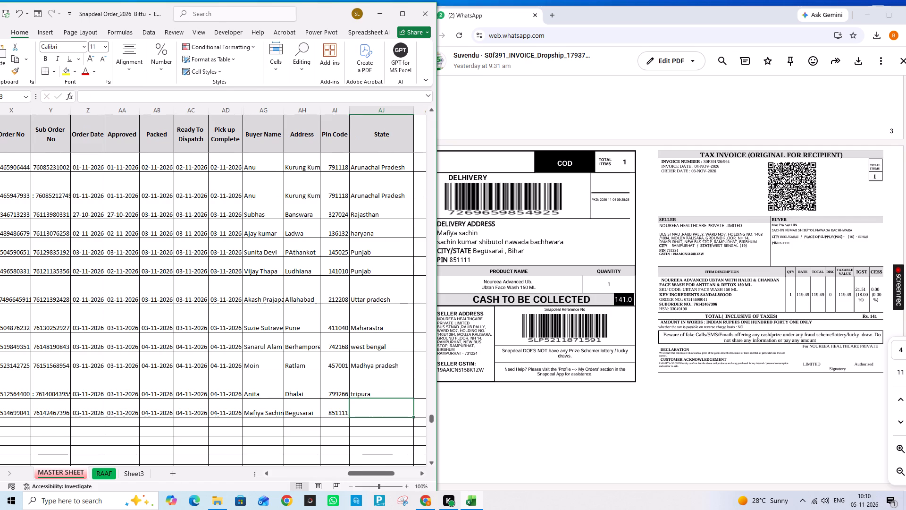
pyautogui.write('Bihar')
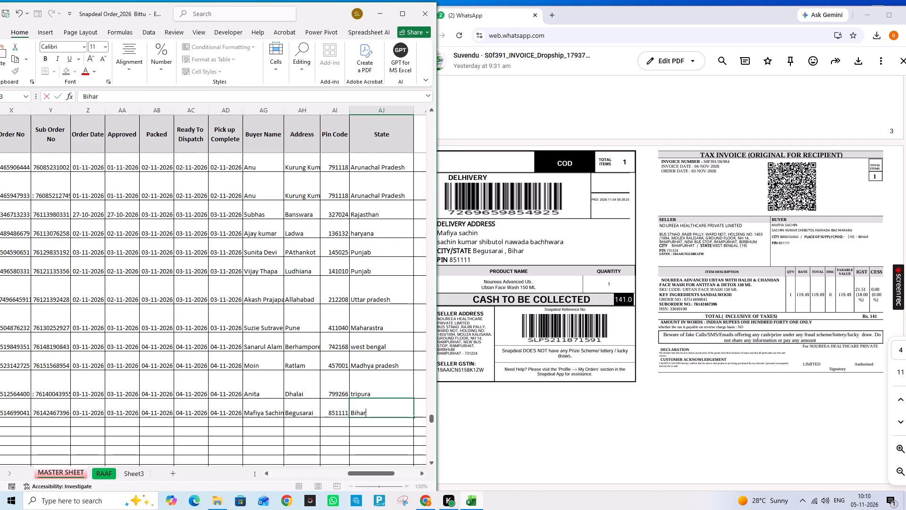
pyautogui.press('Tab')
# For the fifth-page invoice, copy the Papaya Facewash 2Pack * 50ML details, from SKU code through quantity, into the first empty master sheet row.
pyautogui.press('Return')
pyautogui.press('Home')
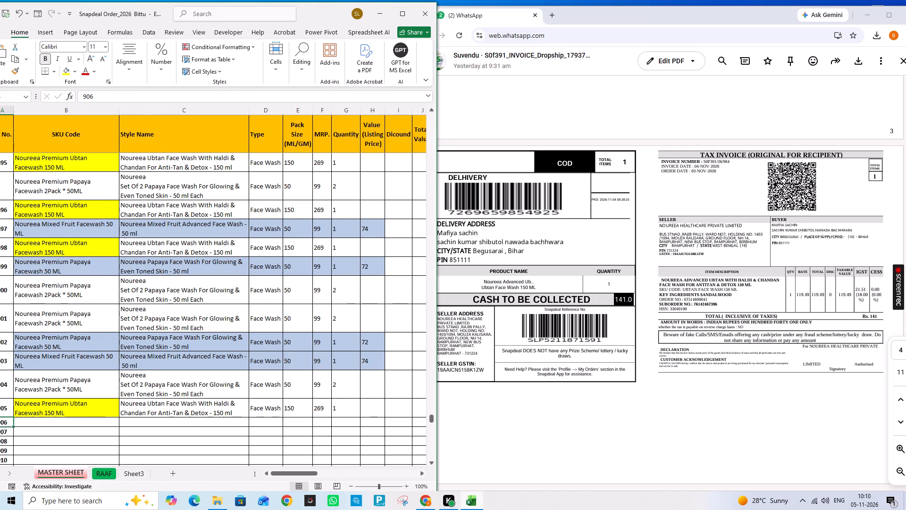
pyautogui.scroll(-2, 273, 297)
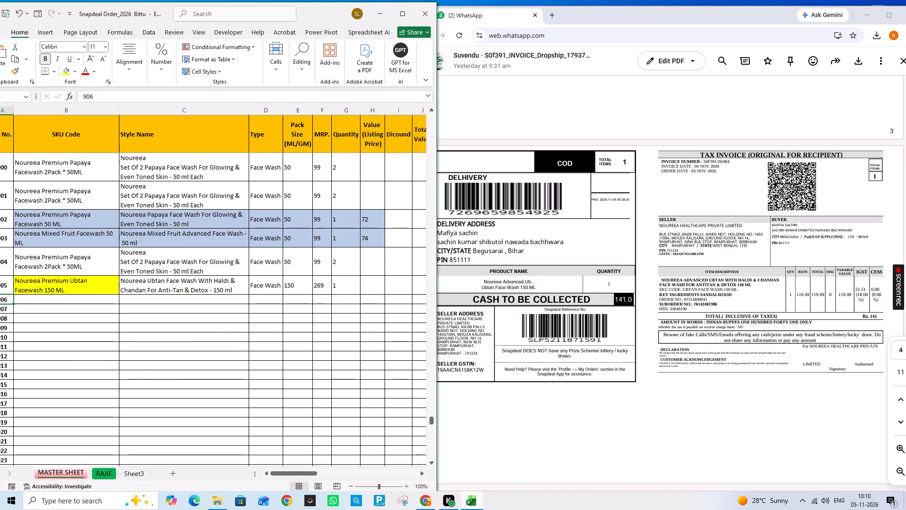
pyautogui.scroll(-6, 458, 266)
pyautogui.scroll(1, 458, 266)
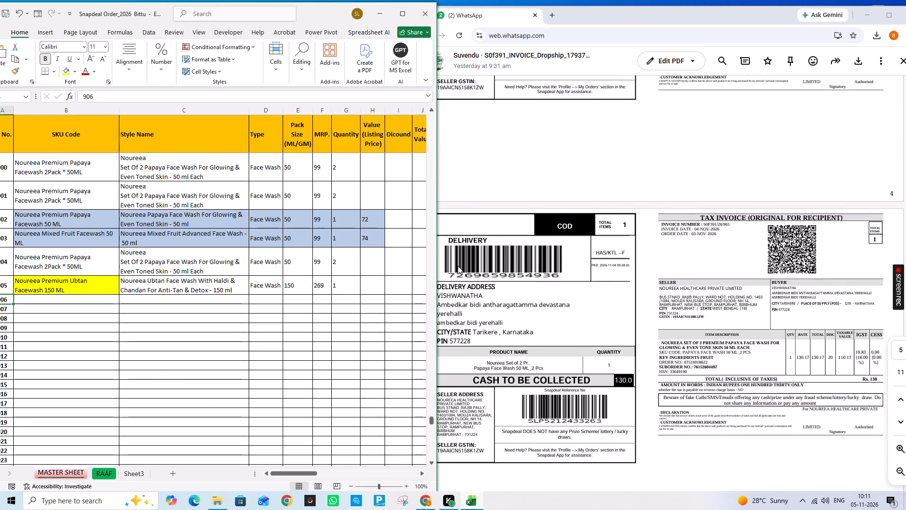
pyautogui.scroll(-2, 458, 266)
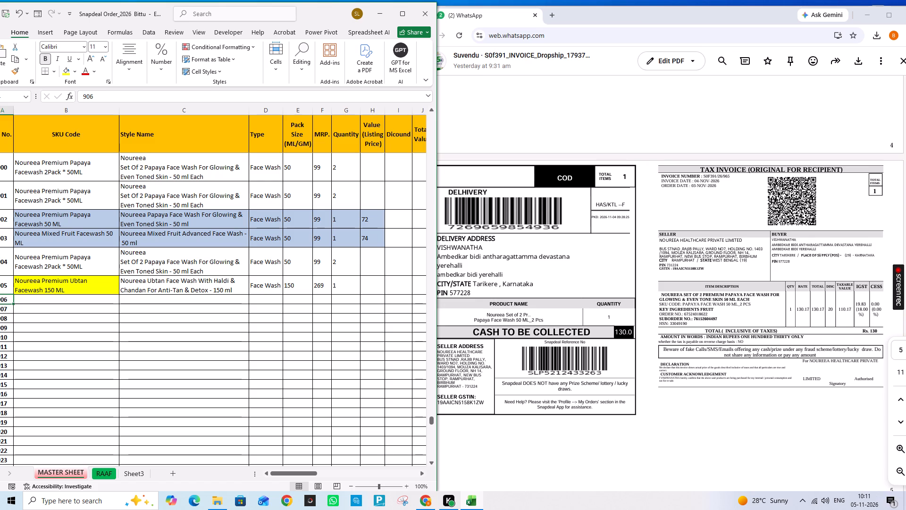
pyautogui.scroll(-1, 87, 292)
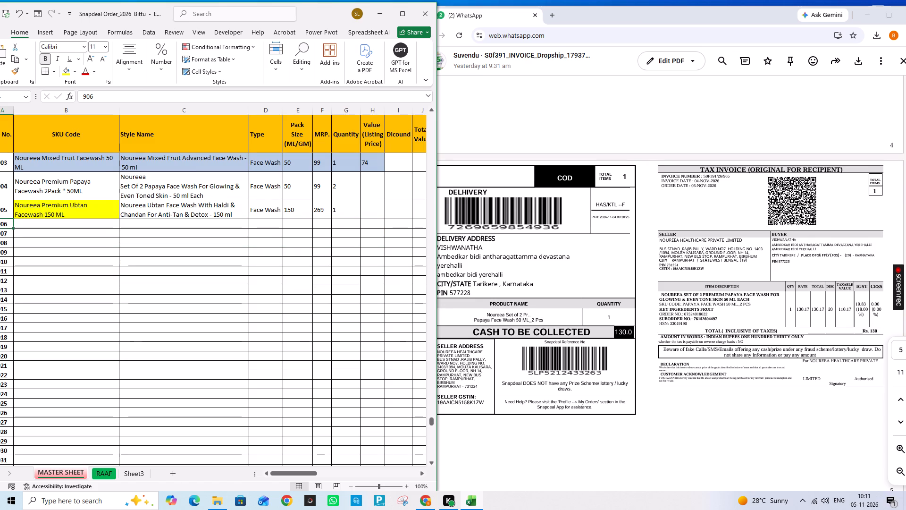
pyautogui.click(67, 188)
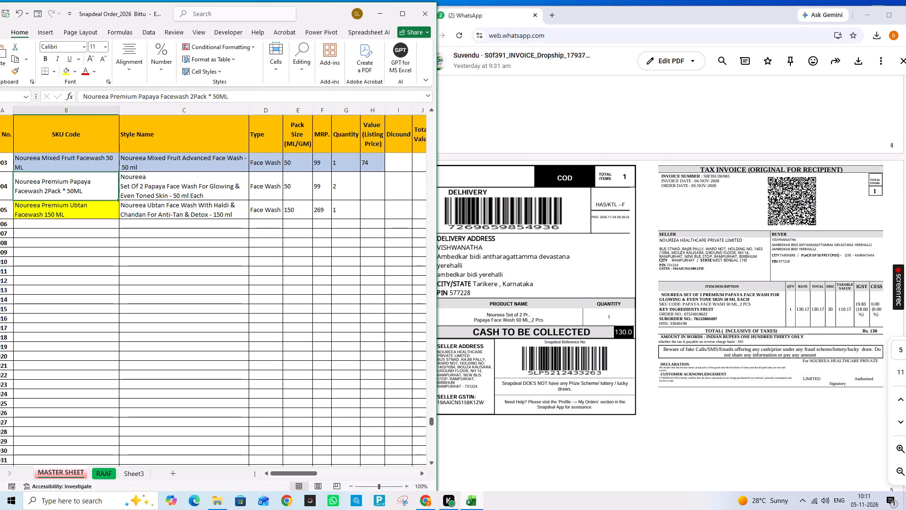
pyautogui.hotkey('shift', 'Right')
pyautogui.hotkey('shift', 'Right')
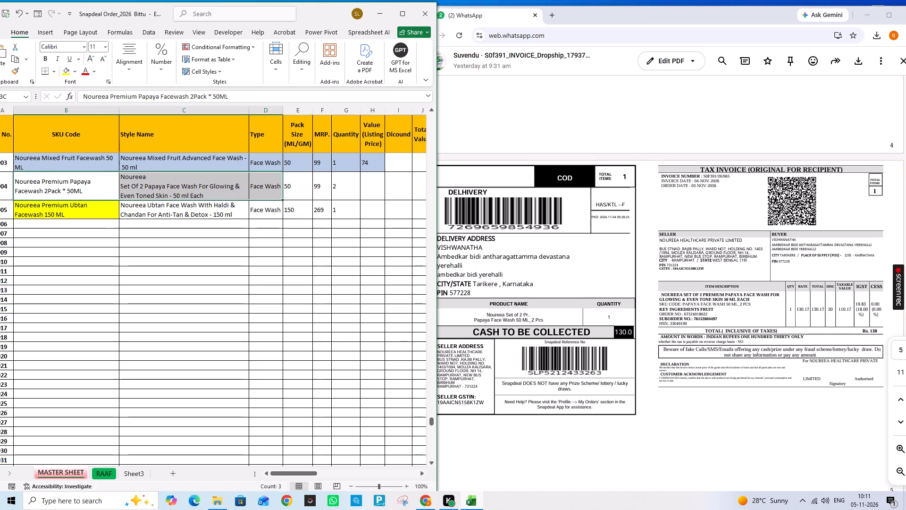
pyautogui.hotkey('shift', 'Right')
pyautogui.hotkey('shift', 'Right')
pyautogui.hotkey('shift', 'Right')
pyautogui.hotkey('ctrl', 'c')
pyautogui.press('Down')
pyautogui.press('Down')
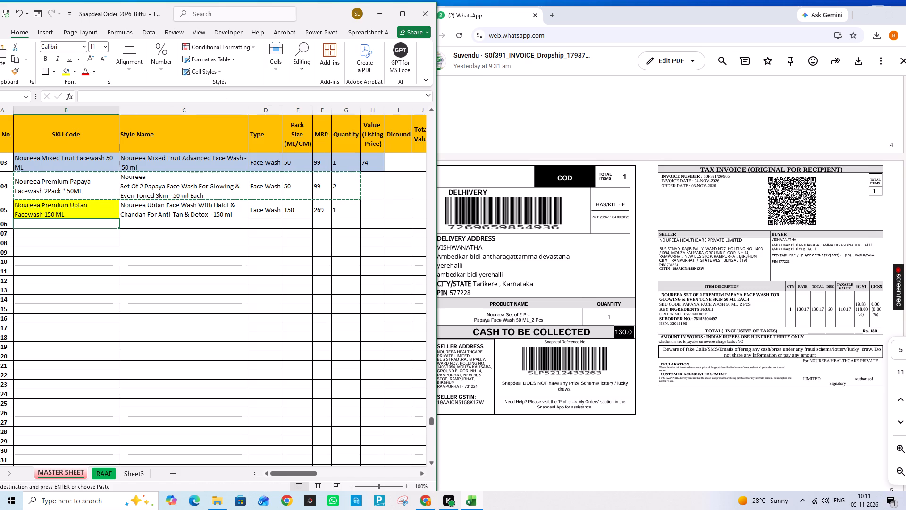
pyautogui.press('Return')
# Go along the new Papaya Facewash 2Pack row to its invoice number, S0F391/26/964.
pyautogui.press('Right')
pyautogui.press('Right')
pyautogui.press('Right')
pyautogui.press('Right')
pyautogui.press('Right')
pyautogui.press('Right')
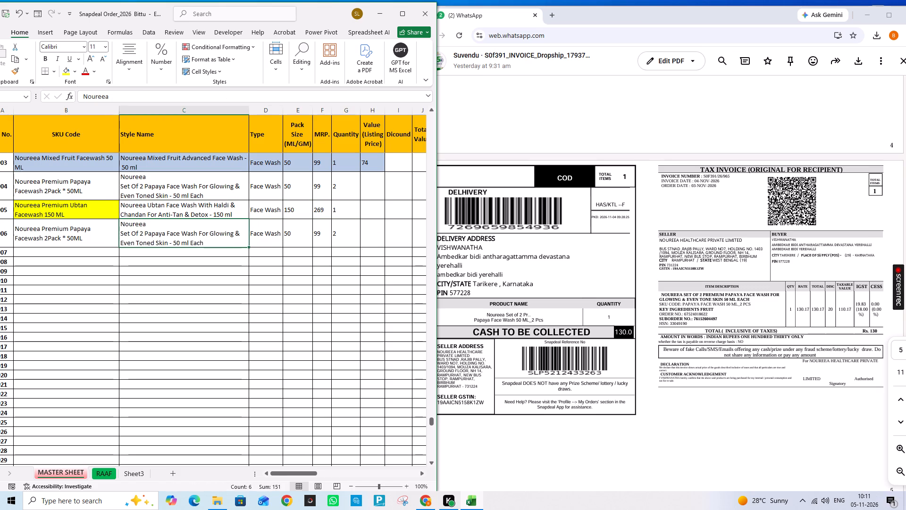
pyautogui.press('Right')
pyautogui.press('Right')
pyautogui.press('Right')
pyautogui.press('Right')
pyautogui.press('Right')
pyautogui.press('Right')
pyautogui.press('Right')
pyautogui.press('Right')
pyautogui.press('Right')
pyautogui.press('Right')
pyautogui.press('Right')
pyautogui.press('Right')
pyautogui.press('Right')
pyautogui.press('Right')
pyautogui.press('Right')
pyautogui.press('Right')
pyautogui.press('Right')
pyautogui.press('Right')
pyautogui.press('Right')
pyautogui.press('Right')
pyautogui.press('Right')
pyautogui.press('Right')
pyautogui.press('Right')
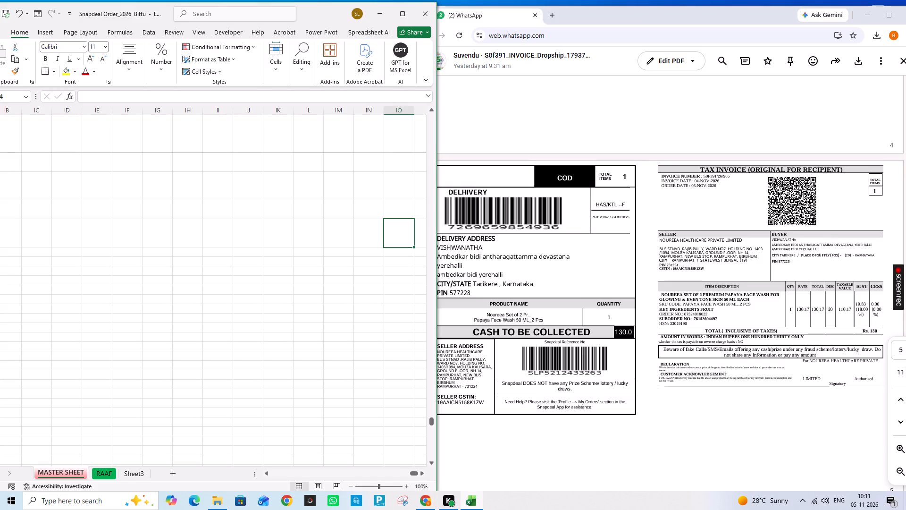
pyautogui.press('Left')
pyautogui.hotkey('ctrl', 'Left')
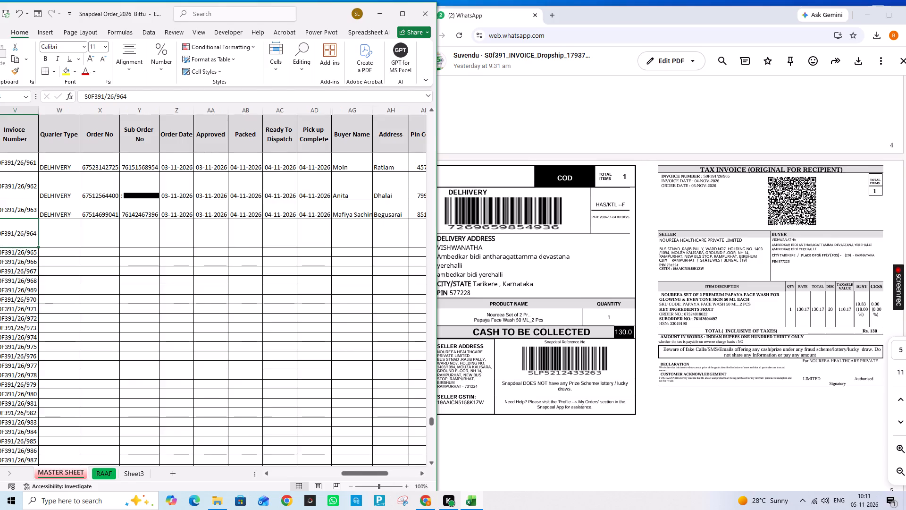
pyautogui.press('Right')
pyautogui.press('Left')
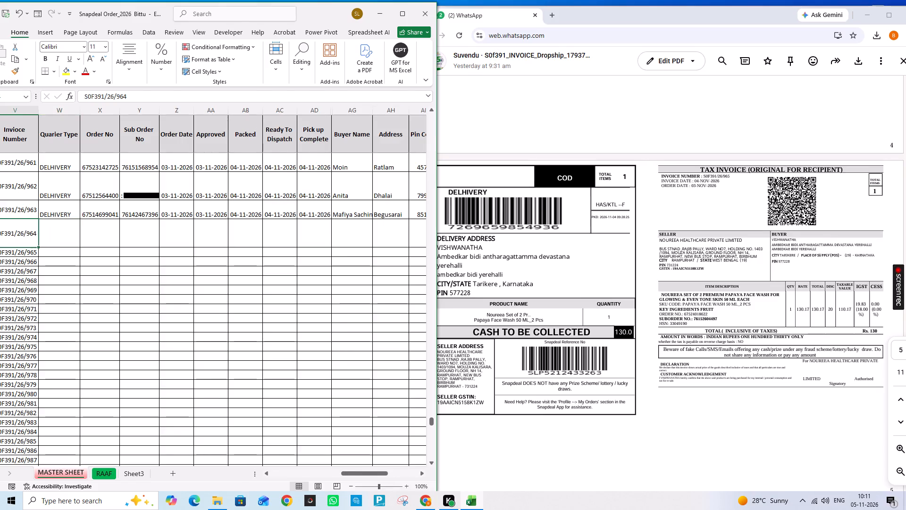
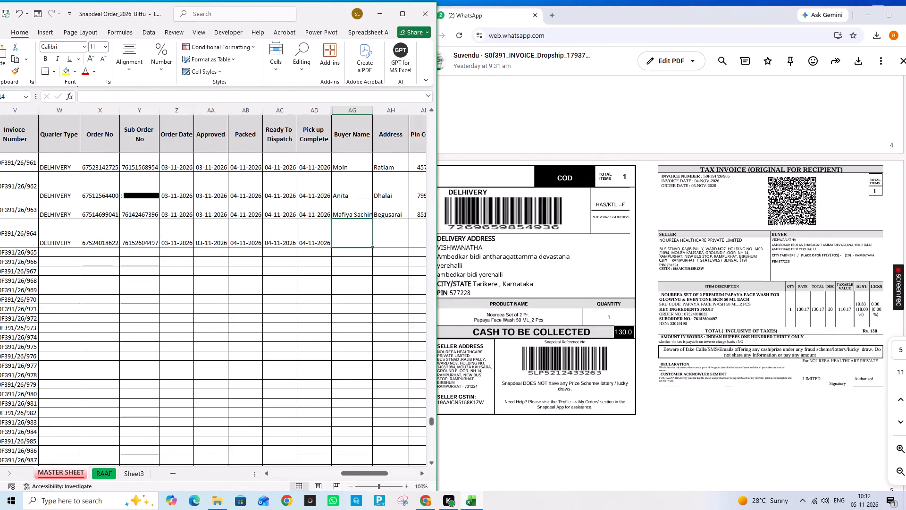
pyautogui.write('Vis')
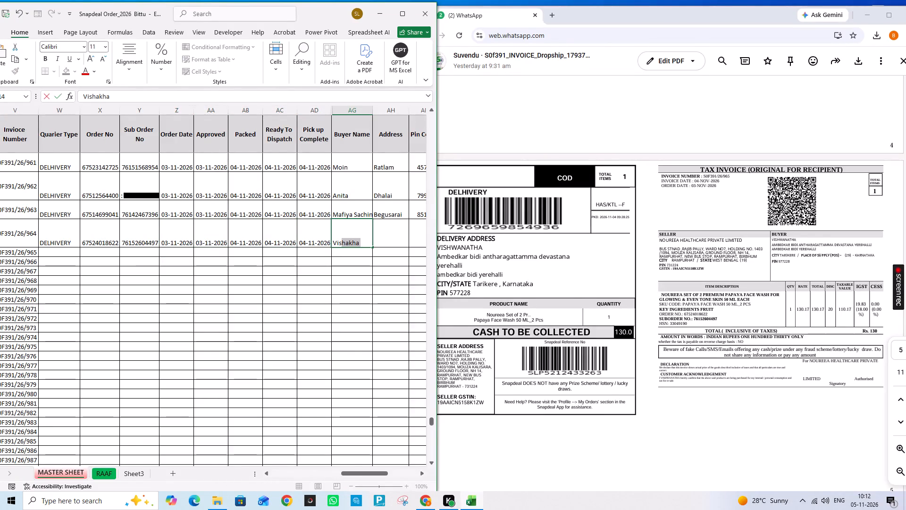
pyautogui.press('h')
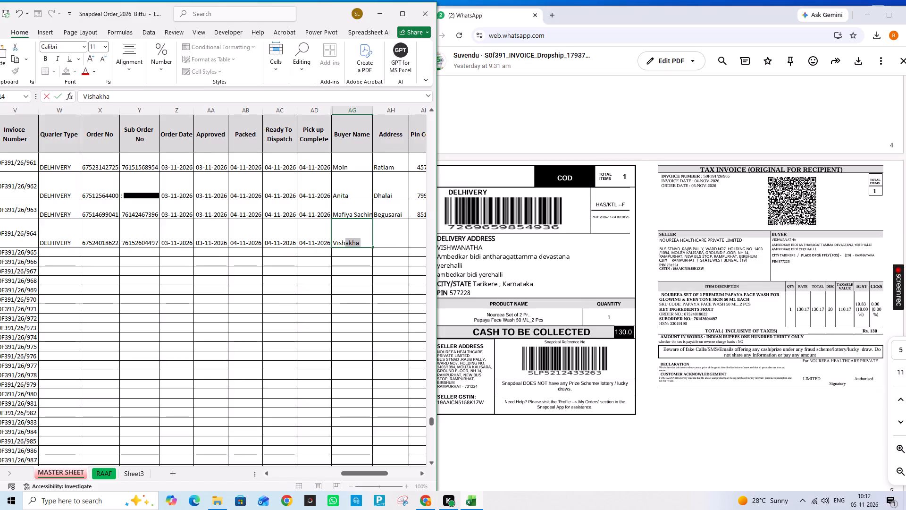
pyautogui.write('wa')
pyautogui.write('natha')
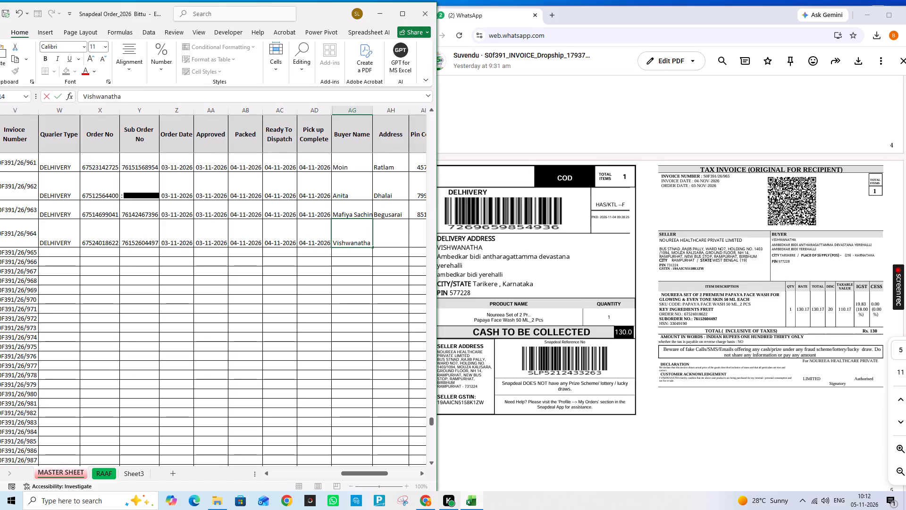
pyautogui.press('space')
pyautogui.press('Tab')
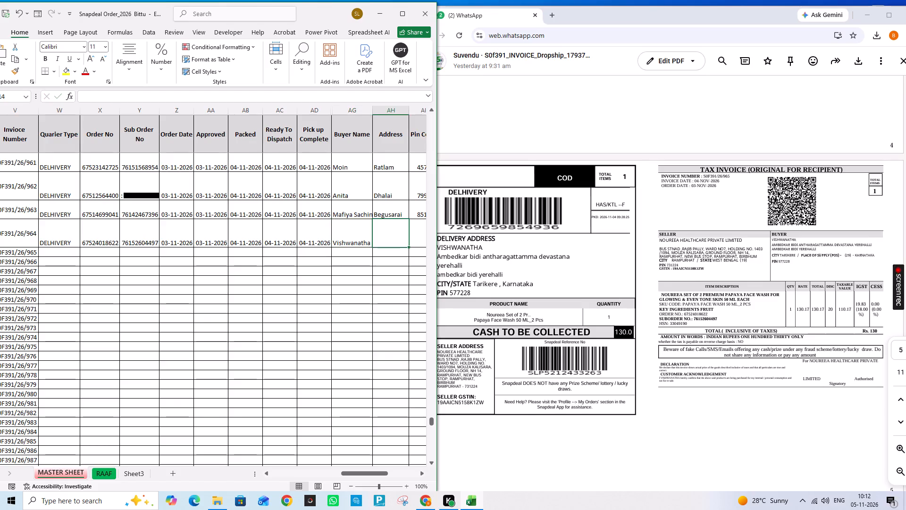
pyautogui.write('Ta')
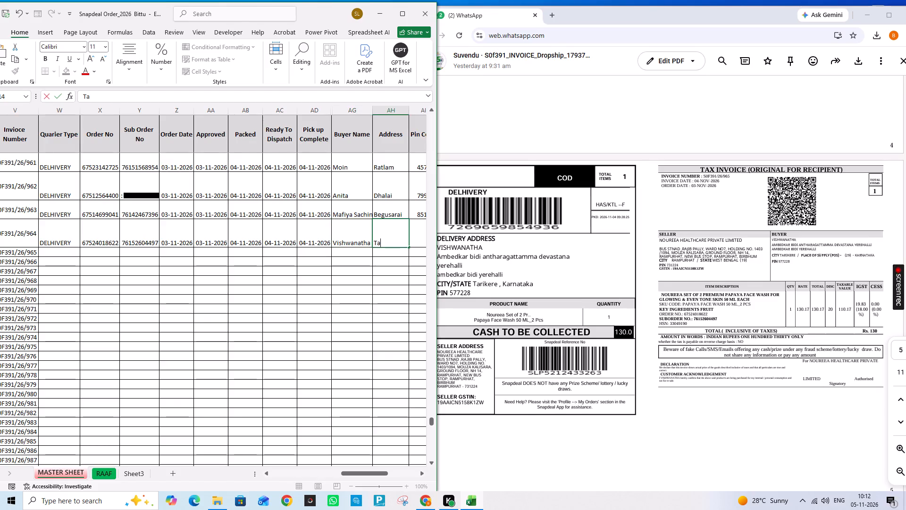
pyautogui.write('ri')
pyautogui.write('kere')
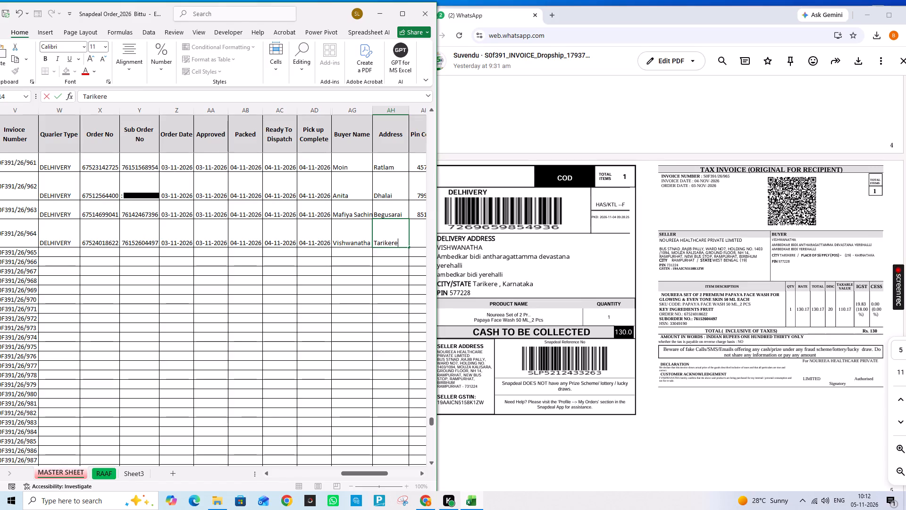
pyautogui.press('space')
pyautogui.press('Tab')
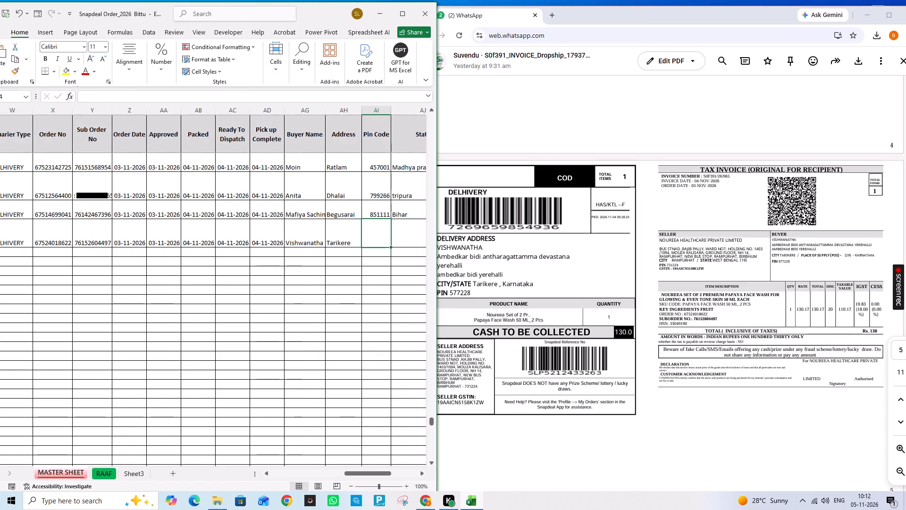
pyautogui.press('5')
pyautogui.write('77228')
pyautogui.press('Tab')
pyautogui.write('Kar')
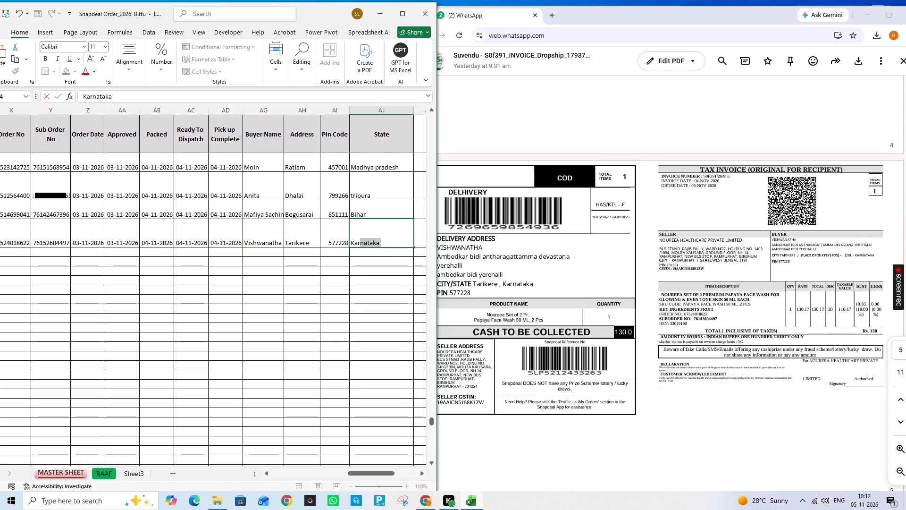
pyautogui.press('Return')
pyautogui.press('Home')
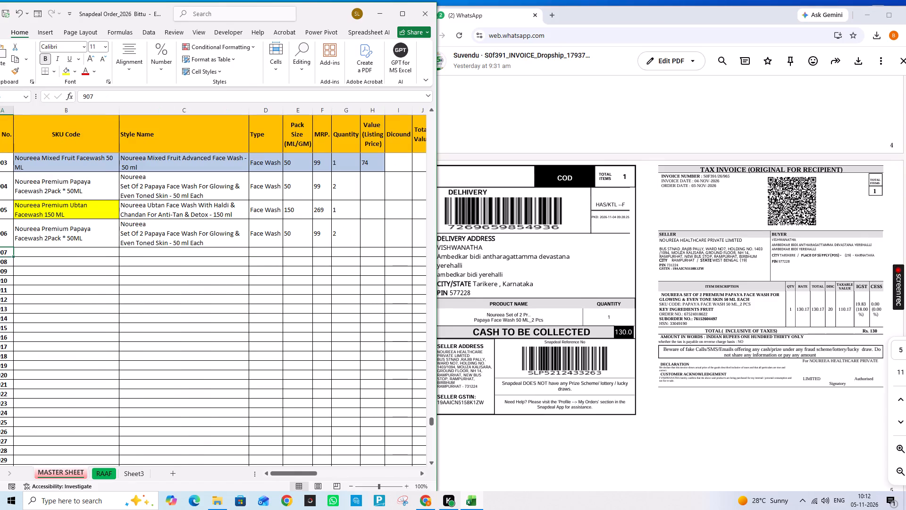
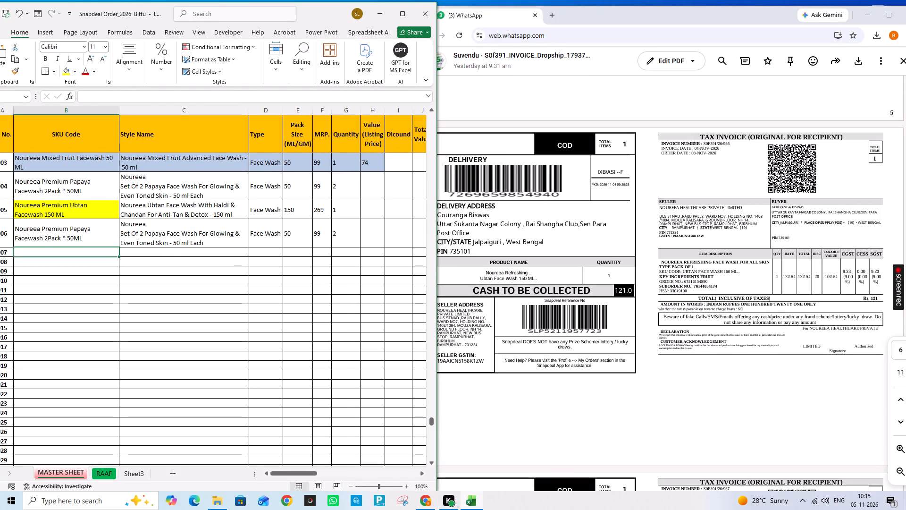
# Copy the Noureea Premium Ubtan Facewash 150 ML product details, SKU Code through Value, into the first empty row below the Papaya Facewash entry.
pyautogui.click(70, 208)
pyautogui.hotkey('shift', 'Right')
pyautogui.hotkey('shift', 'Right')
pyautogui.hotkey('shift', 'Right')
pyautogui.hotkey('shift', 'Right')
pyautogui.hotkey('shift', 'Right')
pyautogui.hotkey('shift', 'Right')
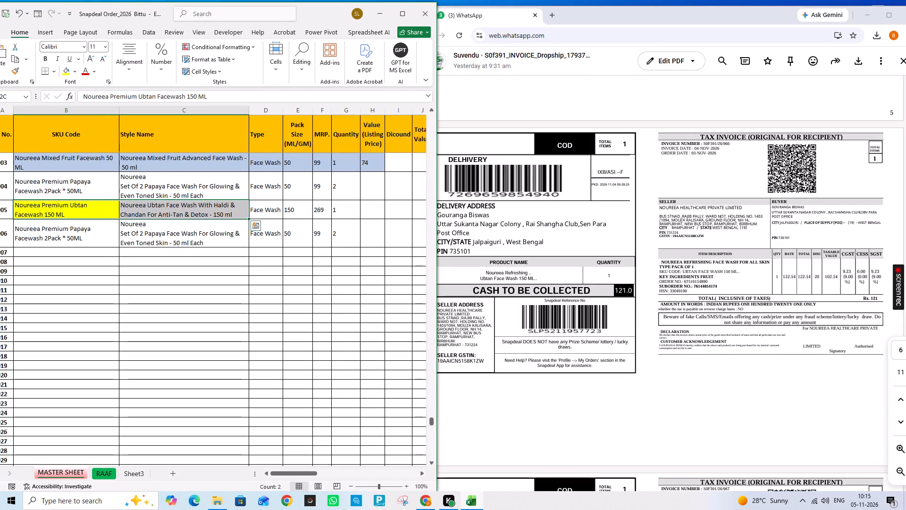
pyautogui.hotkey('ctrl', 'c')
pyautogui.press('Down')
pyautogui.press('Down')
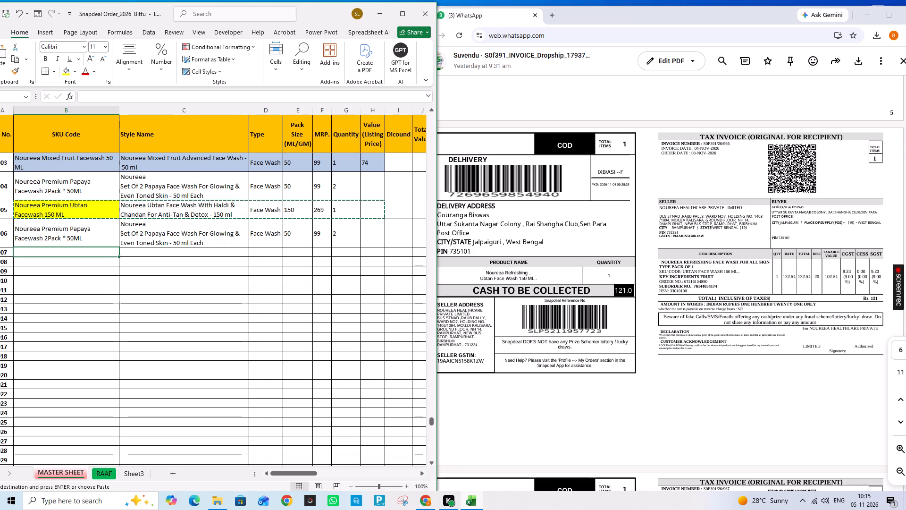
pyautogui.press('Return')
# Go to the Invoice Number cell of the newly filled Ubtan Facewash row to continue with its order details.
pyautogui.press('Right')
pyautogui.press('Right')
pyautogui.press('Right')
pyautogui.press('Right')
pyautogui.press('Right')
pyautogui.press('Right')
pyautogui.press('Right')
pyautogui.press('Right')
pyautogui.press('Right')
pyautogui.press('Right')
pyautogui.press('Right')
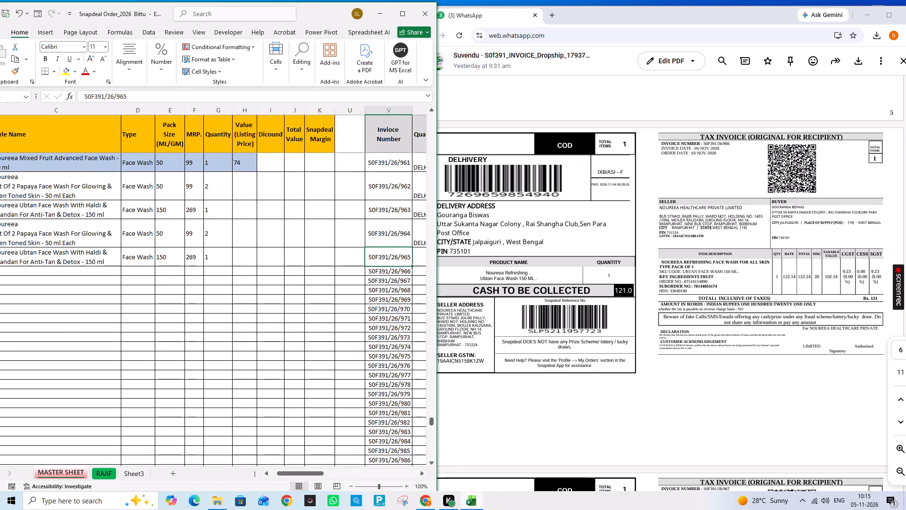
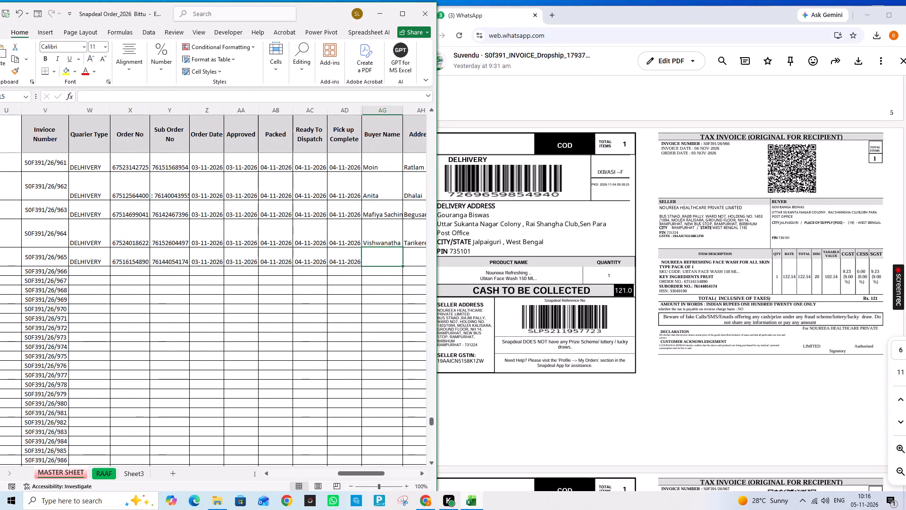
# Enter the buyer's full name from the delivery label in the Buyer Name cell of the invoice S0F391/26/965 row.
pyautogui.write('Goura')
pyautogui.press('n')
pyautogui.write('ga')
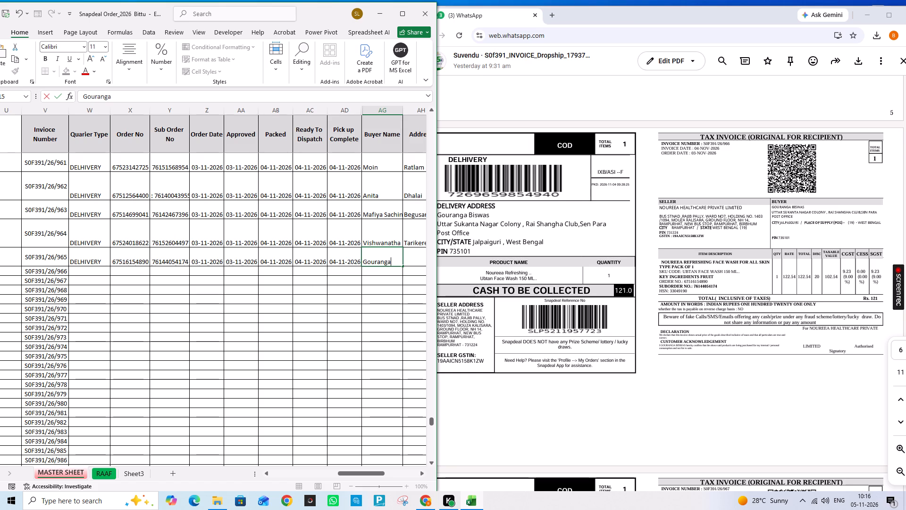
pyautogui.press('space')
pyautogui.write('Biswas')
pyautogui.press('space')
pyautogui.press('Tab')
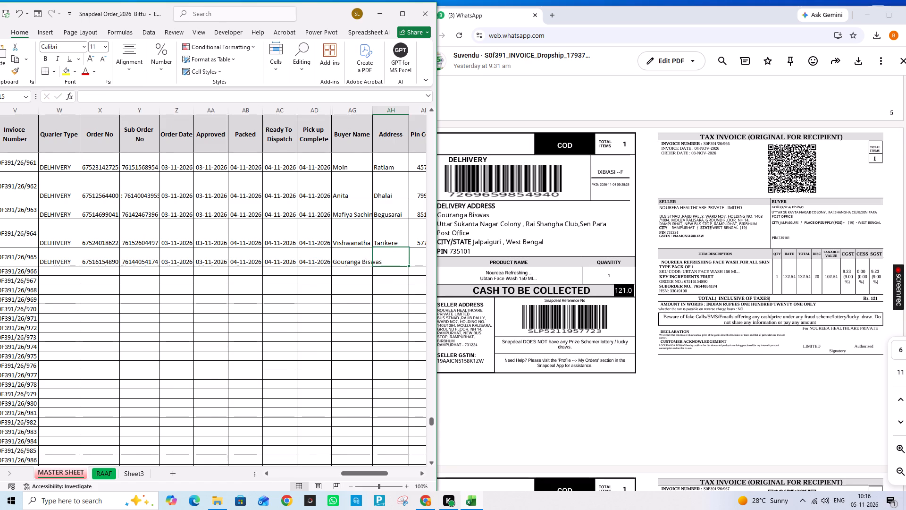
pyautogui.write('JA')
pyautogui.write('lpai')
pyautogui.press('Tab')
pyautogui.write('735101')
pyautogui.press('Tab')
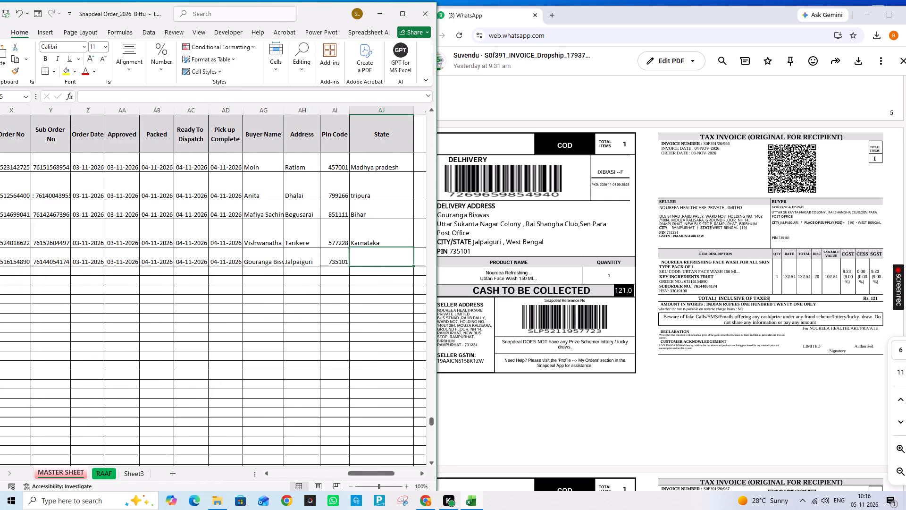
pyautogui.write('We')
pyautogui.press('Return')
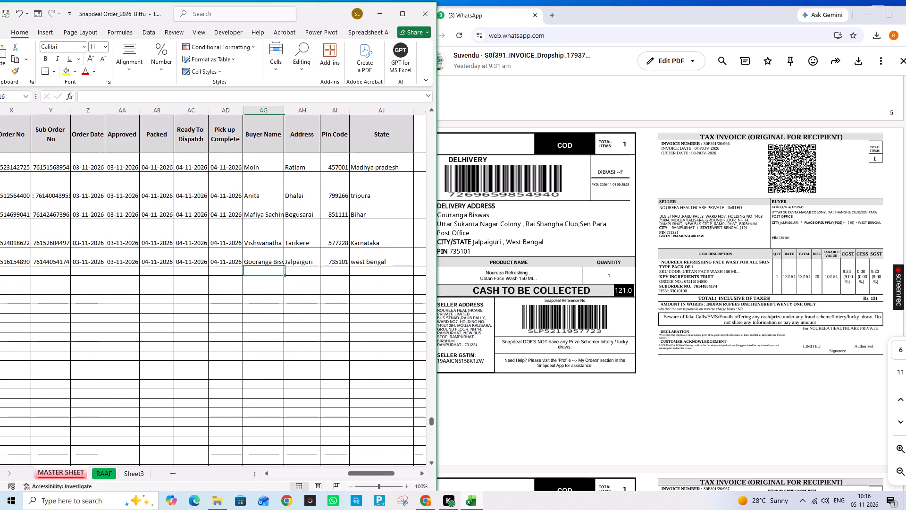
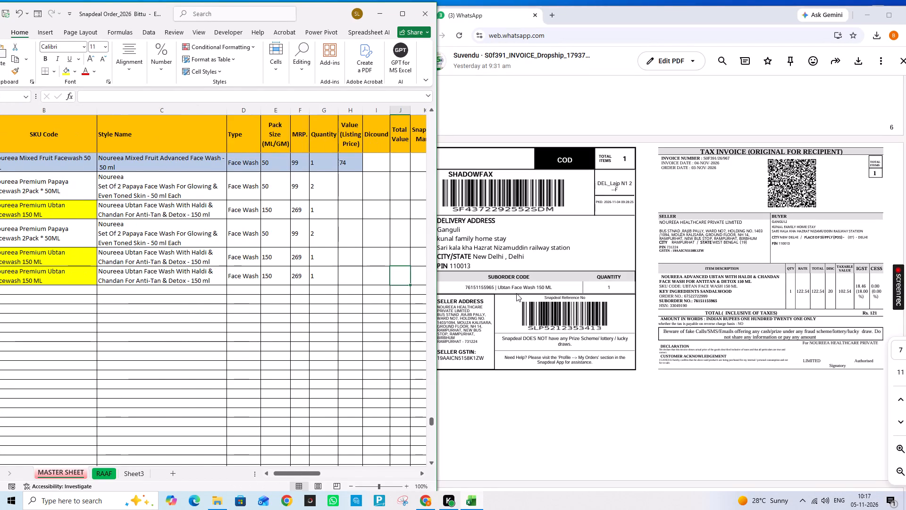
pyautogui.press('Right')
pyautogui.press('Right')
pyautogui.press('Right')
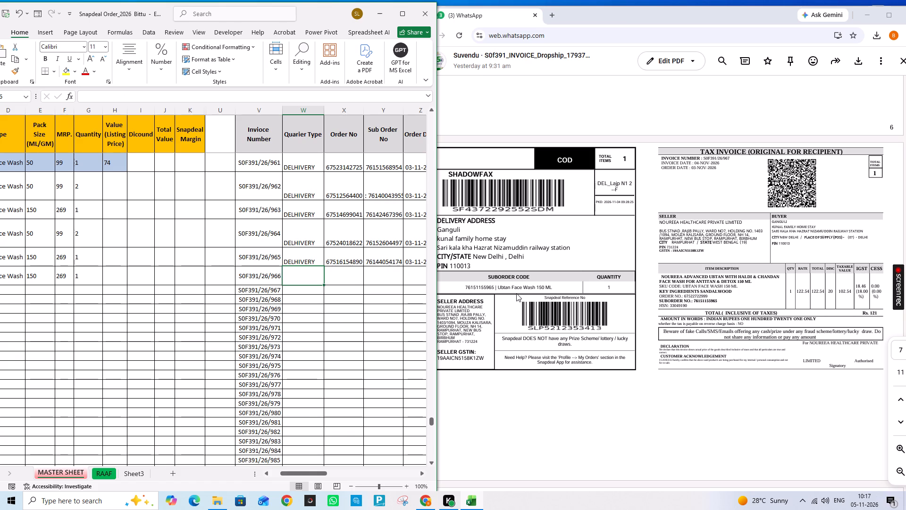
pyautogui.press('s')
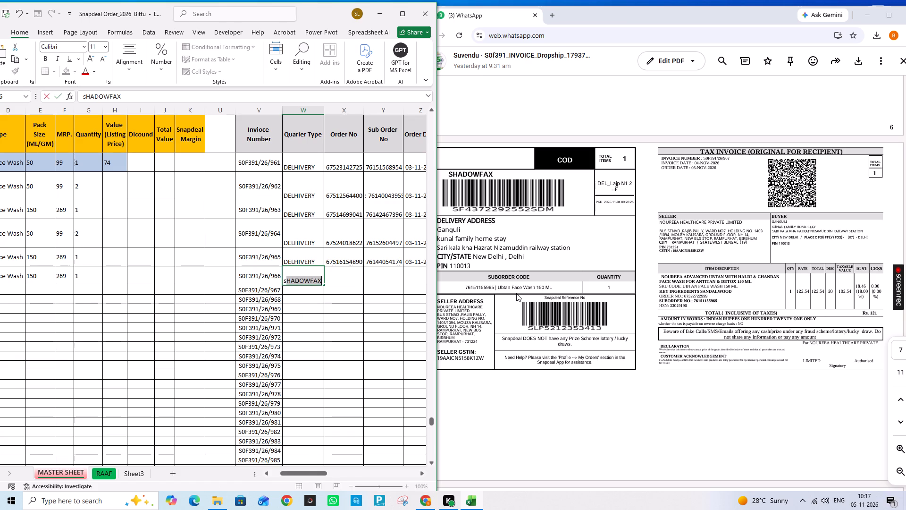
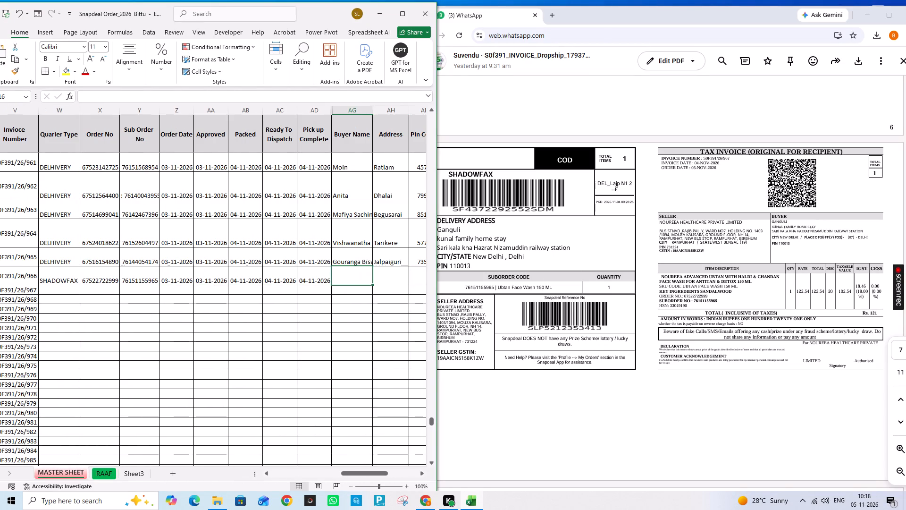
# Enter the buyer's name from the delivery label in the Buyer Name cell of the invoice S0F391/26/966 row.
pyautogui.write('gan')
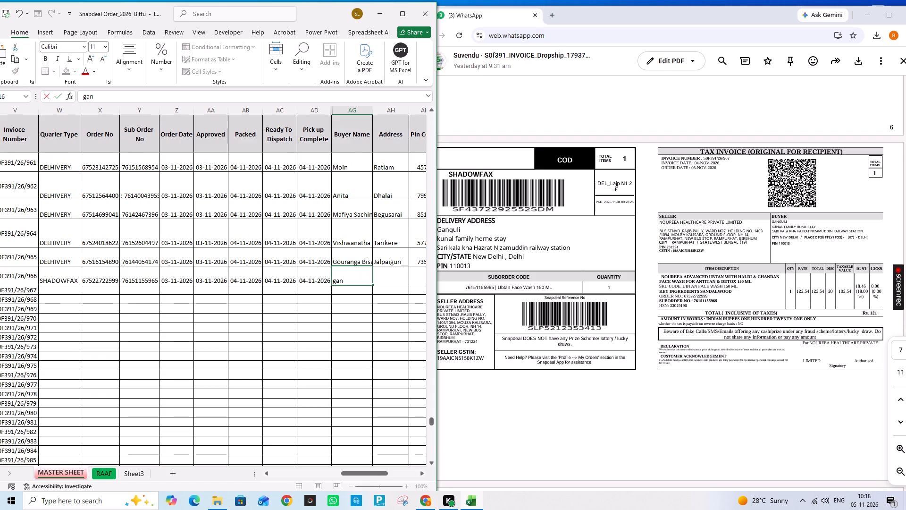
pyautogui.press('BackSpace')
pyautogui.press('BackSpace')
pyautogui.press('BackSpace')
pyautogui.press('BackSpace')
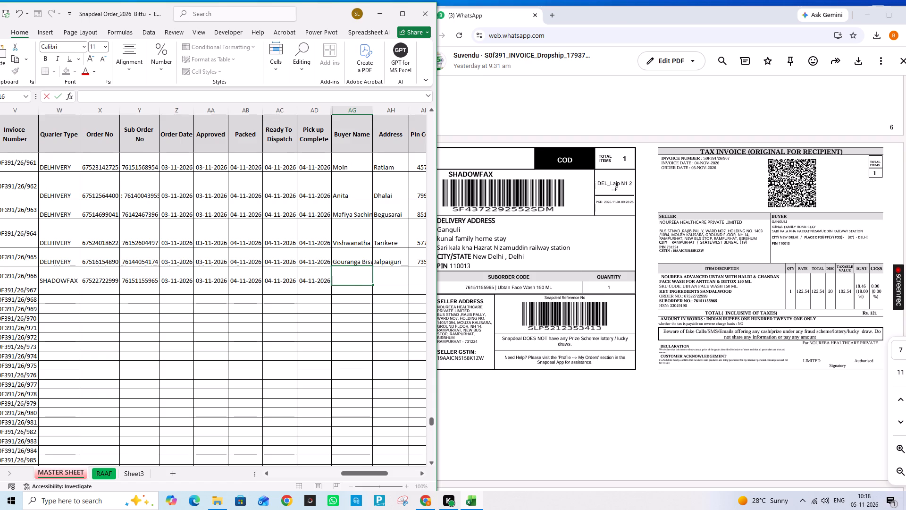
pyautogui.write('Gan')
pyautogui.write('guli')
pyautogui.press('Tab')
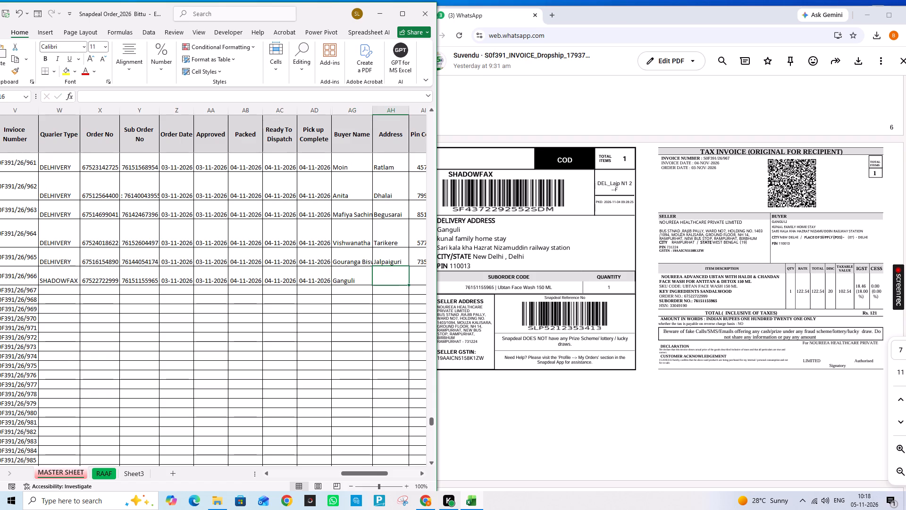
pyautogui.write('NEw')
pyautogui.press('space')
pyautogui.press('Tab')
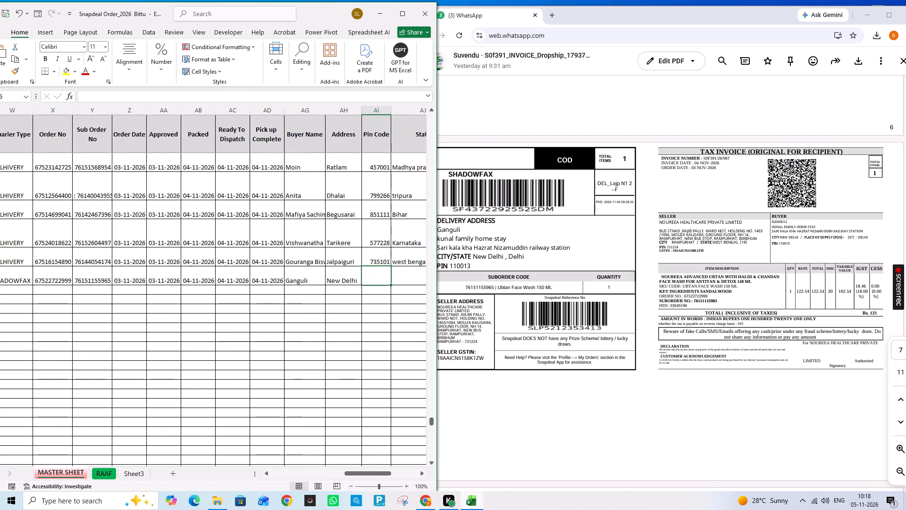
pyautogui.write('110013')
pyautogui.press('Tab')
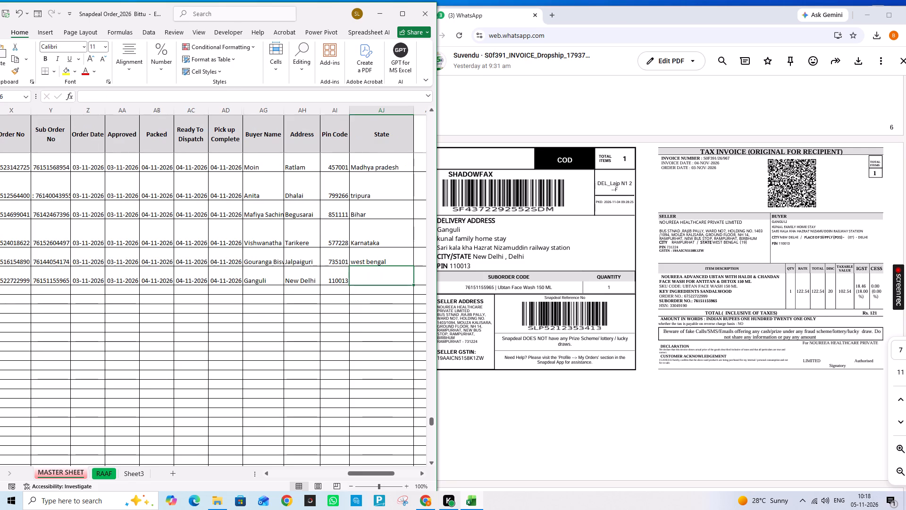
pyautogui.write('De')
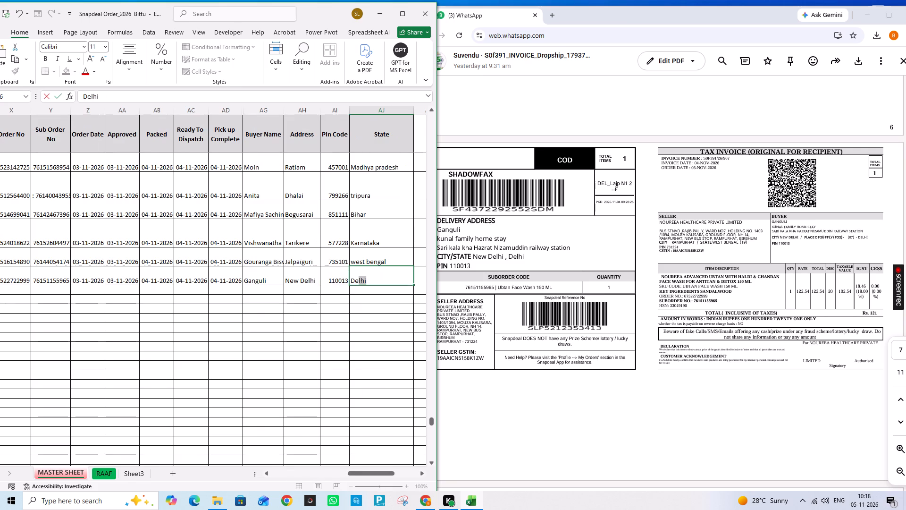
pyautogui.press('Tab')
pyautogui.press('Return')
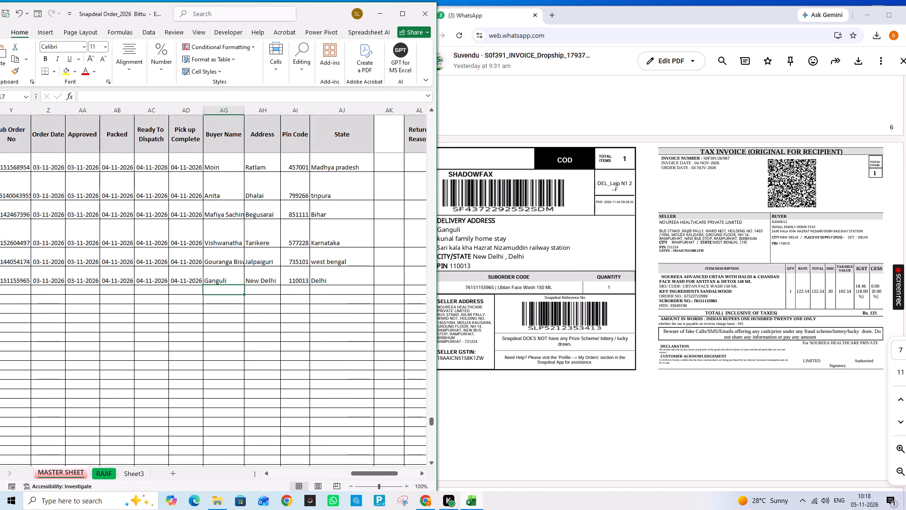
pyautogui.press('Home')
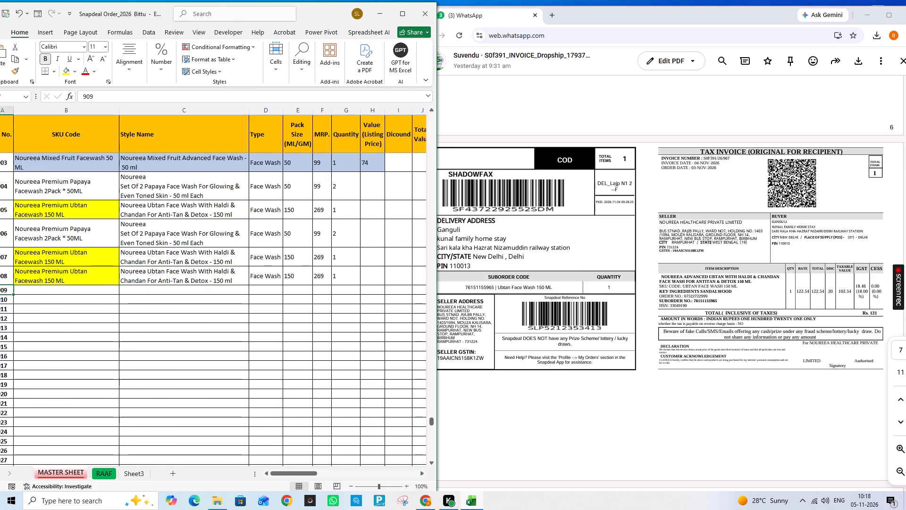
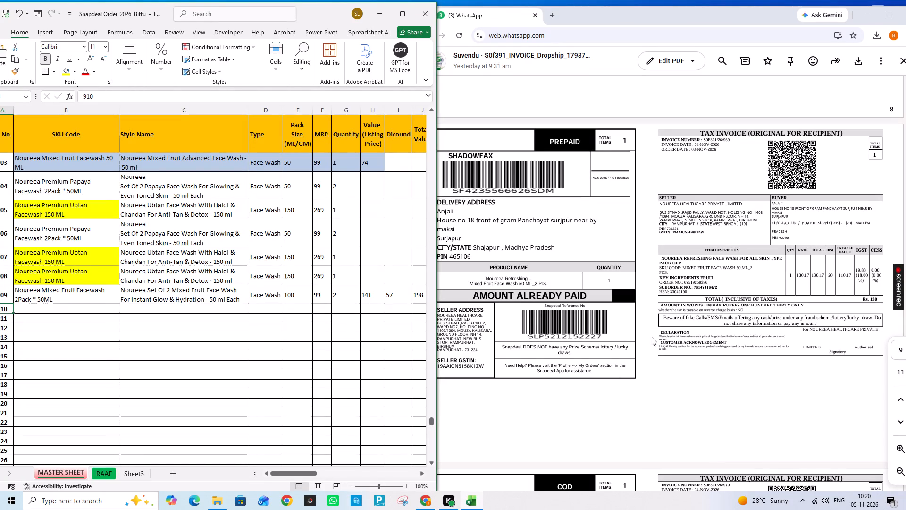
# Fill the Mixed Fruit Facewash 2Pack * 50ML product details, SKU Code through Snapdeal Margin, down into the invoice S0F391/26/968 row.
pyautogui.click(209, 298)
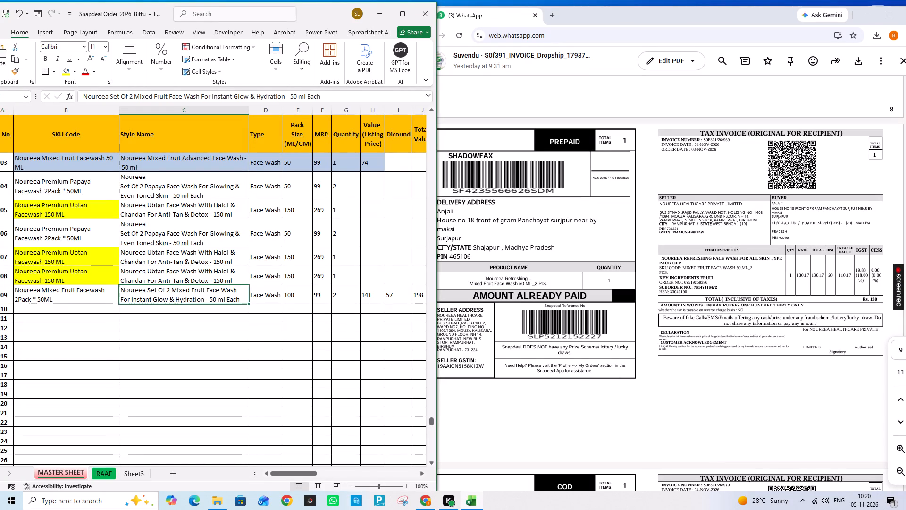
pyautogui.press('Left')
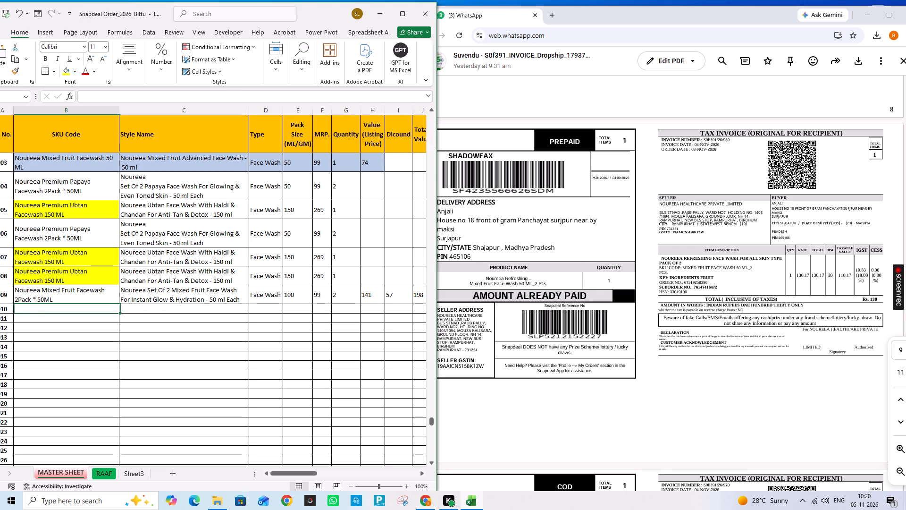
pyautogui.hotkey('shift', 'Right')
pyautogui.hotkey('shift', 'Right')
pyautogui.hotkey('shift', 'Right')
pyautogui.hotkey('shift', 'Right')
pyautogui.hotkey('shift', 'Right')
pyautogui.hotkey('shift', 'Right')
pyautogui.hotkey('shift', 'Right')
pyautogui.hotkey('shift', 'Right')
pyautogui.hotkey('shift', 'Right')
pyautogui.hotkey('shift', 'Right')
pyautogui.hotkey('shift', 'Right')
pyautogui.hotkey('shift', 'Left')
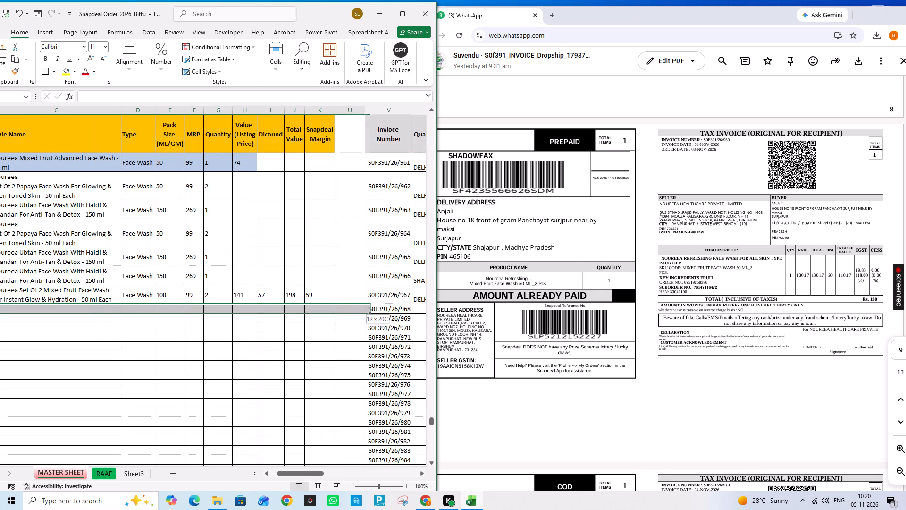
pyautogui.hotkey('shift', 'Left')
pyautogui.hotkey('ctrl', 'd')
# Enter SHADOWFAX as the Quarier Type in the invoice S0F391/26/968 row.
pyautogui.hotkey('ctrl', 'Right')
pyautogui.press('Right')
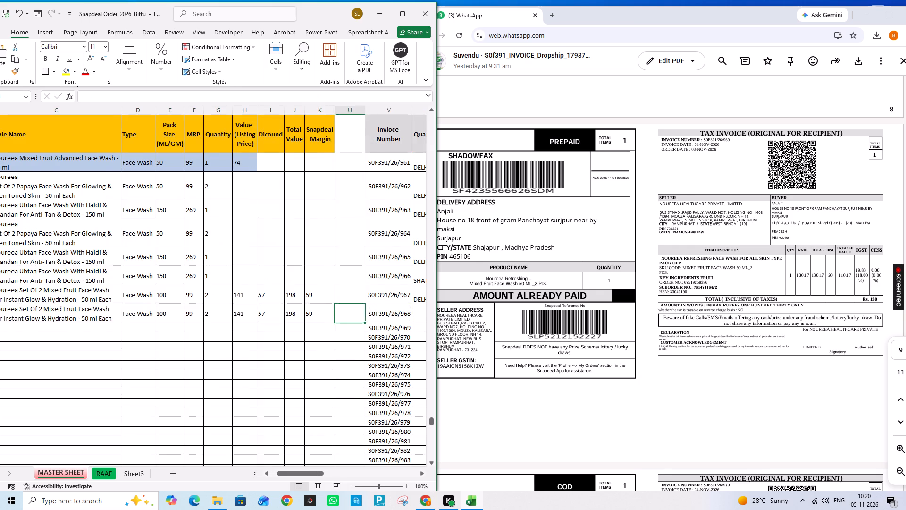
pyautogui.press('Right')
pyautogui.press('Right')
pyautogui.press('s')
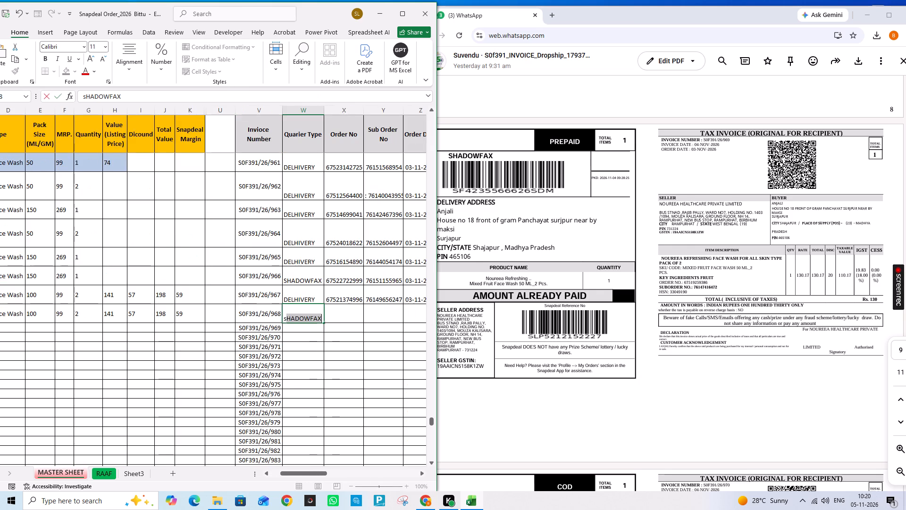
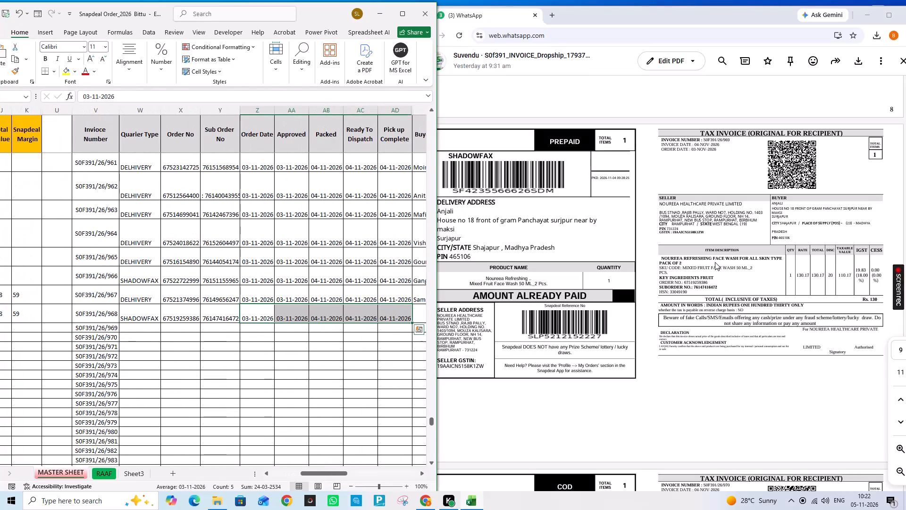
pyautogui.press('Right')
pyautogui.press('Right')
pyautogui.press('Left')
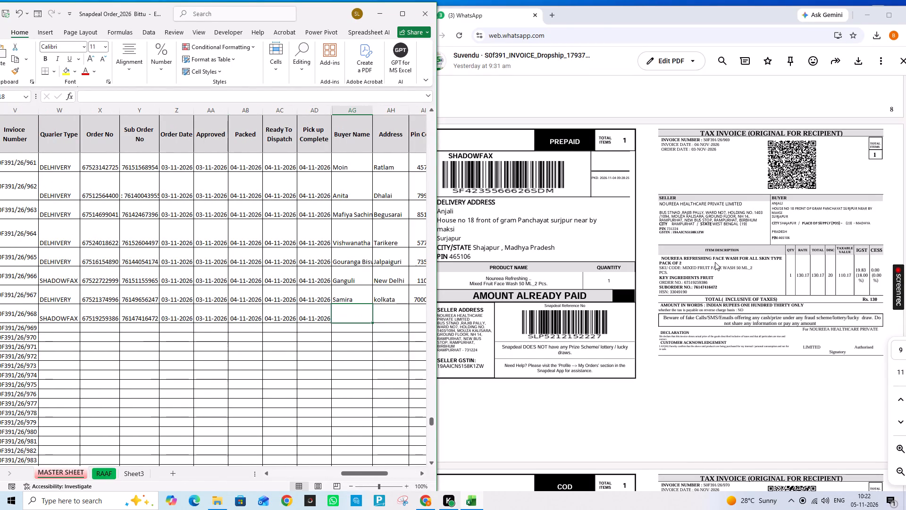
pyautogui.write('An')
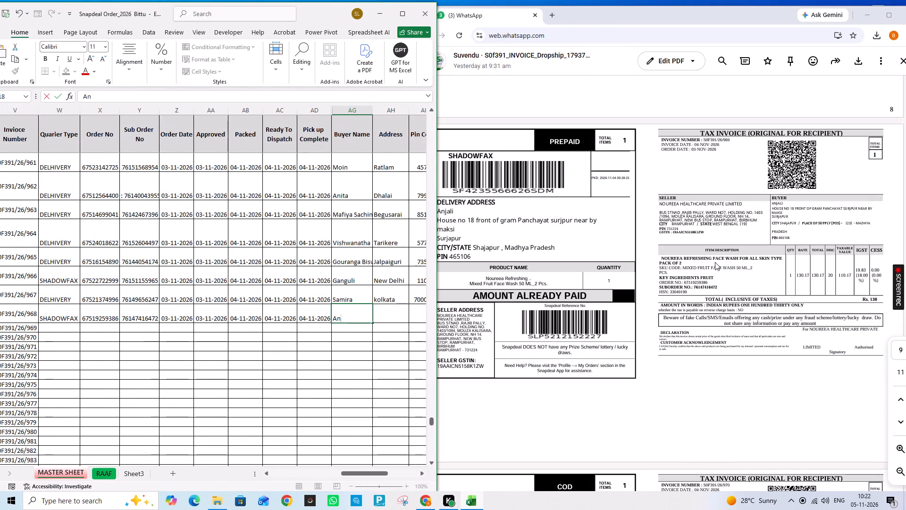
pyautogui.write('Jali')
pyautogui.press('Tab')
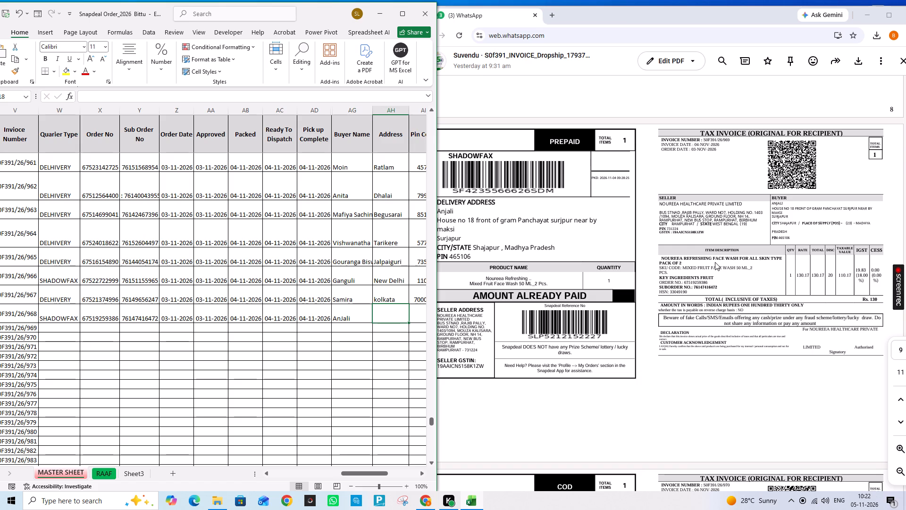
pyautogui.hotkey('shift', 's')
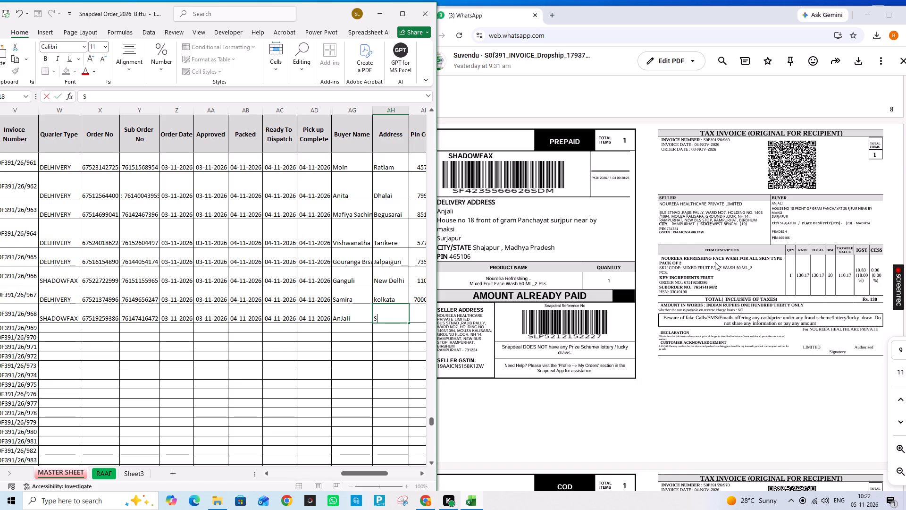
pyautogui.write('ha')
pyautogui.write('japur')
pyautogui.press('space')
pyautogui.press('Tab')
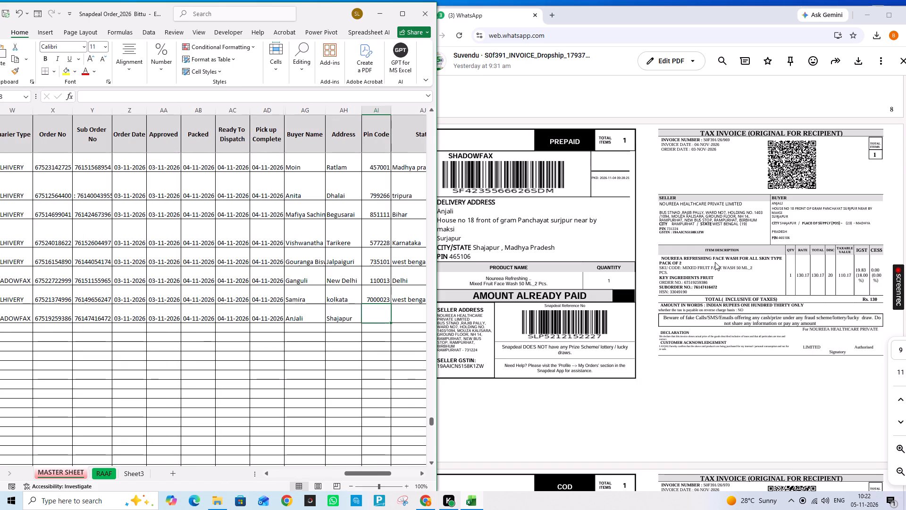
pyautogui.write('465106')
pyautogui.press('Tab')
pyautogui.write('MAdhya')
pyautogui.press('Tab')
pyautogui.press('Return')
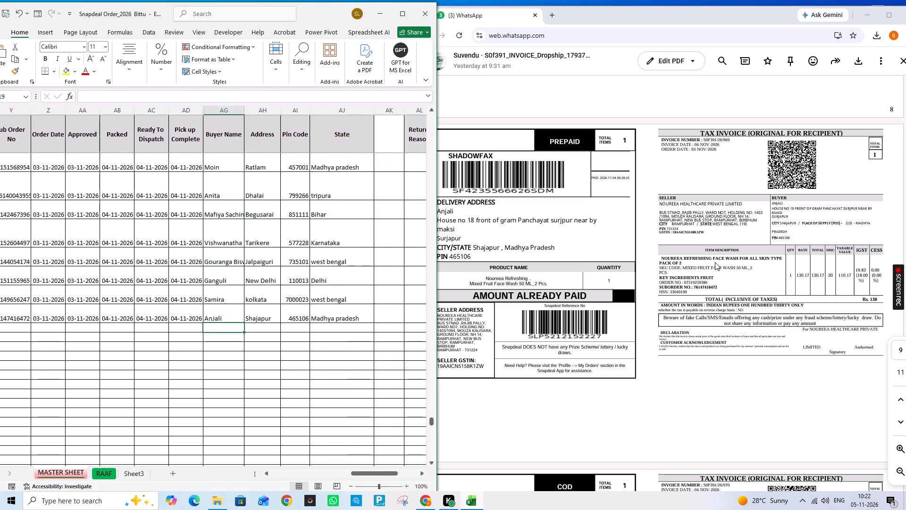
# Fill the Mixed Fruit Facewash 2Pack * 50ML product details, SKU Code through Snapdeal Margin, down into the invoice S0F391/26/969 row.
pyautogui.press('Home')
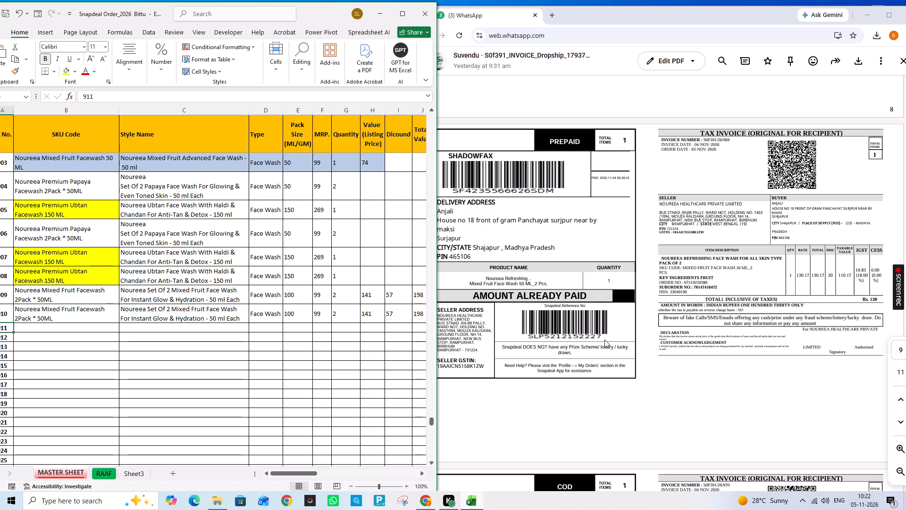
pyautogui.scroll(-7, 738, 329)
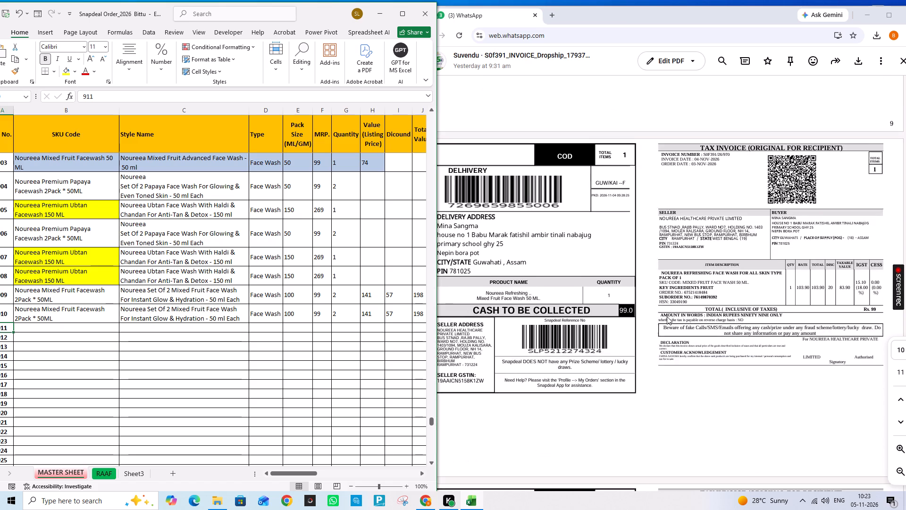
pyautogui.scroll(5, 667, 316)
pyautogui.scroll(-4, 667, 316)
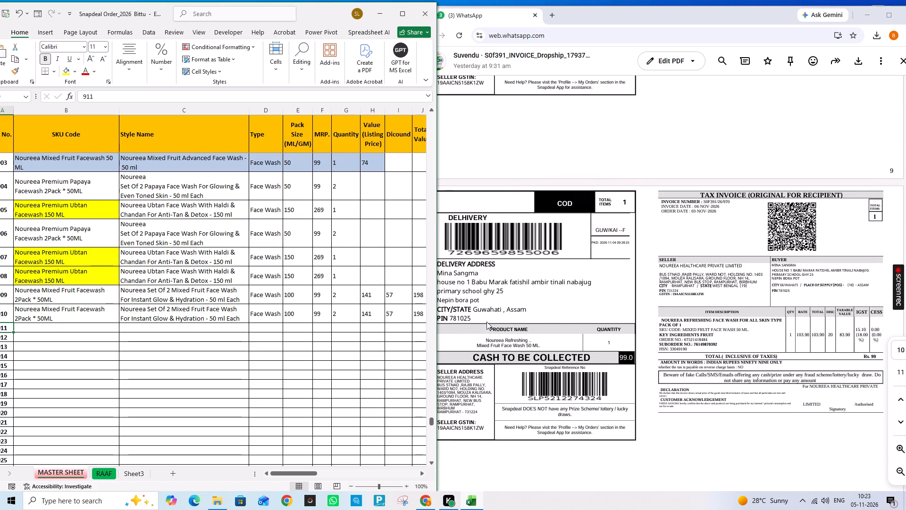
pyautogui.click(187, 325)
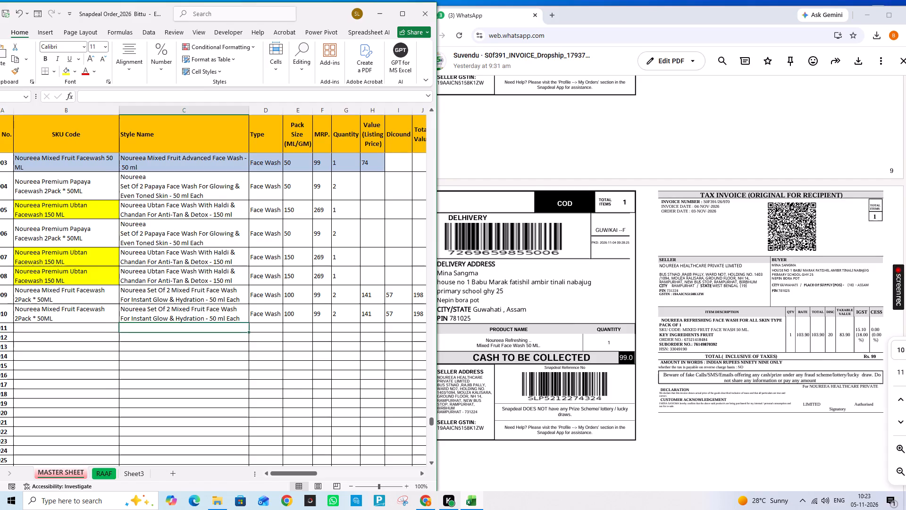
pyautogui.press('Right')
pyautogui.press('Right')
pyautogui.press('Left')
pyautogui.press('Left')
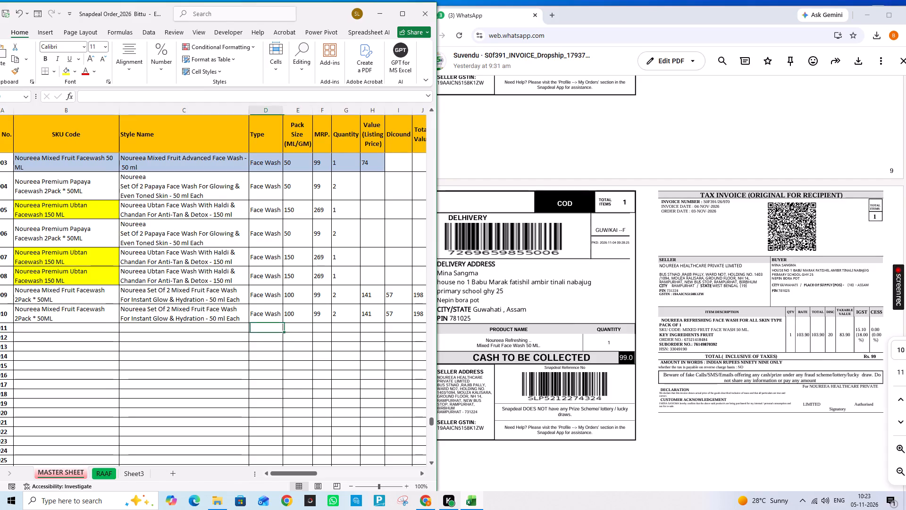
pyautogui.press('Left')
pyautogui.press('Left')
pyautogui.hotkey('shift', 'Right')
pyautogui.hotkey('shift', 'Right')
pyautogui.hotkey('shift', 'Right')
pyautogui.hotkey('shift', 'Right')
pyautogui.hotkey('shift', 'Right')
pyautogui.hotkey('shift', 'Right')
pyautogui.hotkey('shift', 'Right')
pyautogui.hotkey('shift', 'Right')
pyautogui.hotkey('shift', 'Right')
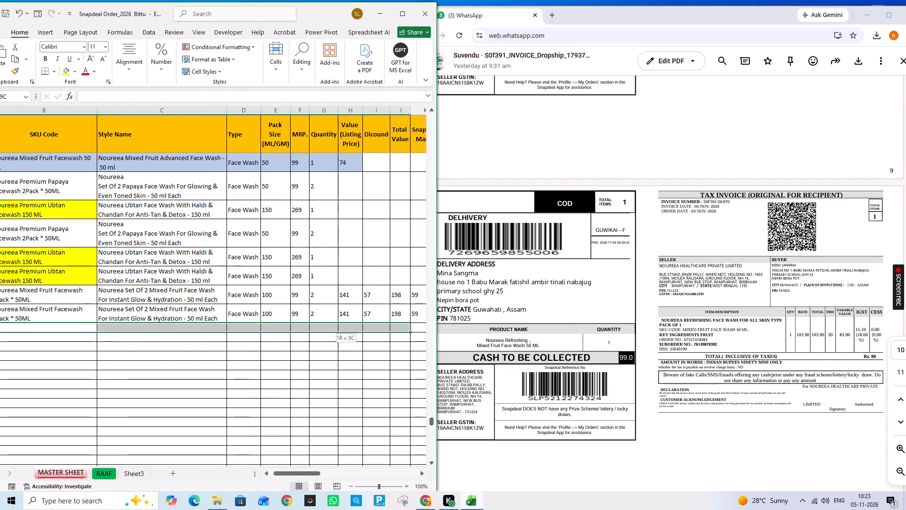
pyautogui.hotkey('shift', 'Right')
pyautogui.hotkey('ctrl', 'd')
# Enter the Quarier Type in the invoice S0F391/26/969 row.
pyautogui.hotkey('ctrl', 'Right')
pyautogui.press('Right')
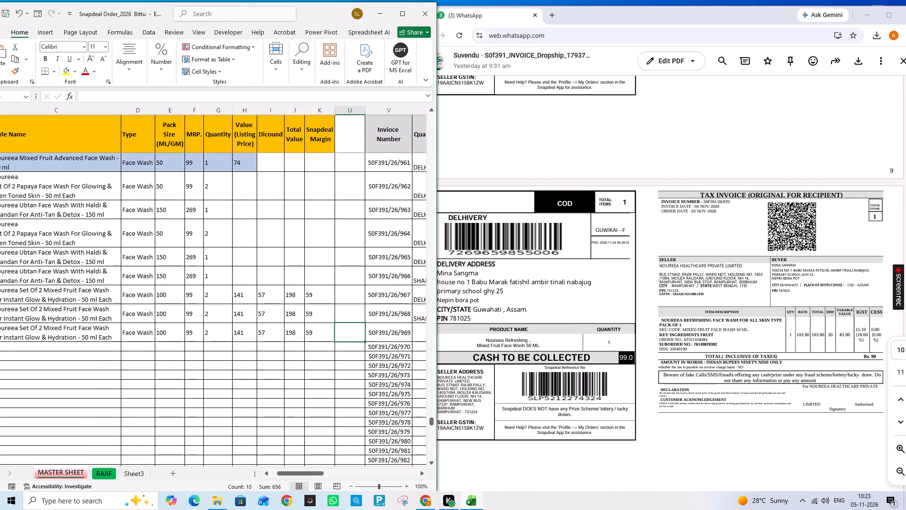
pyautogui.press('Right')
pyautogui.press('Right')
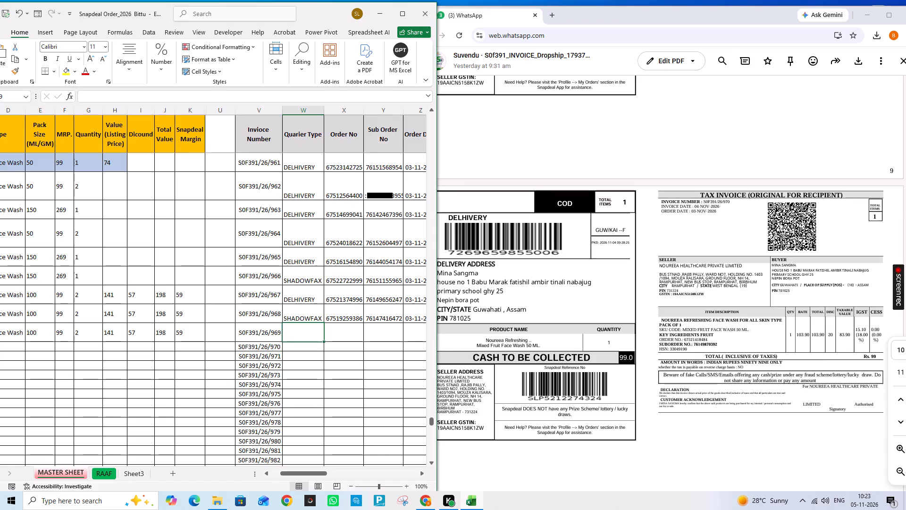
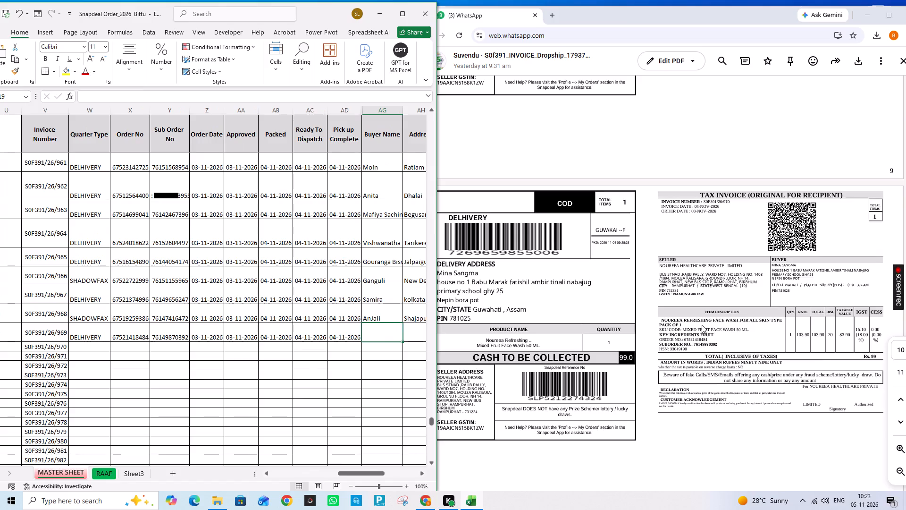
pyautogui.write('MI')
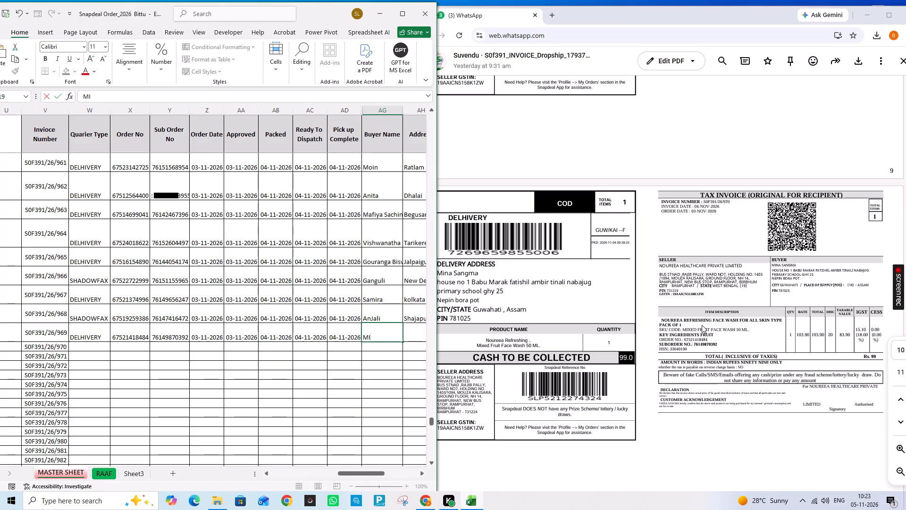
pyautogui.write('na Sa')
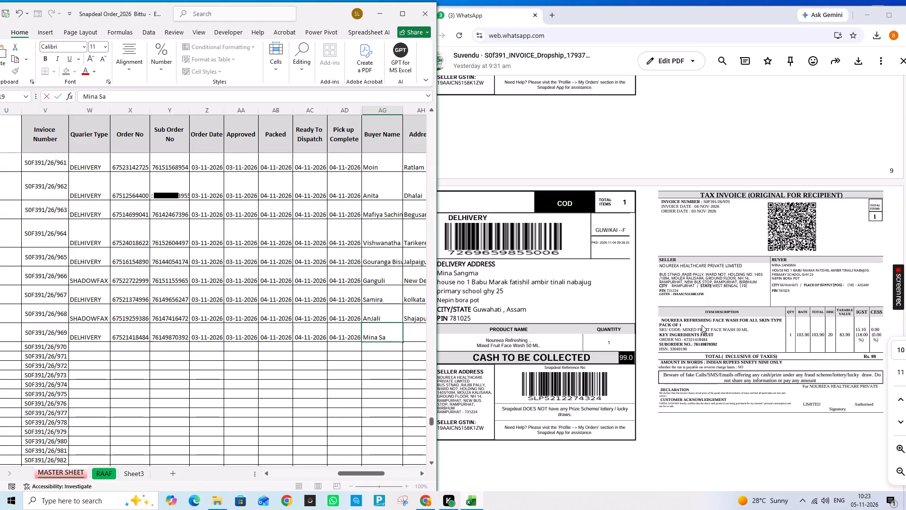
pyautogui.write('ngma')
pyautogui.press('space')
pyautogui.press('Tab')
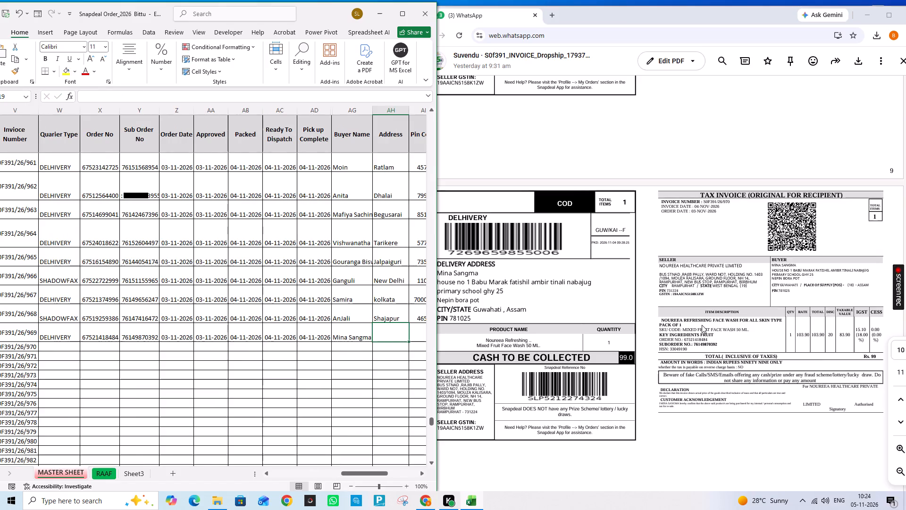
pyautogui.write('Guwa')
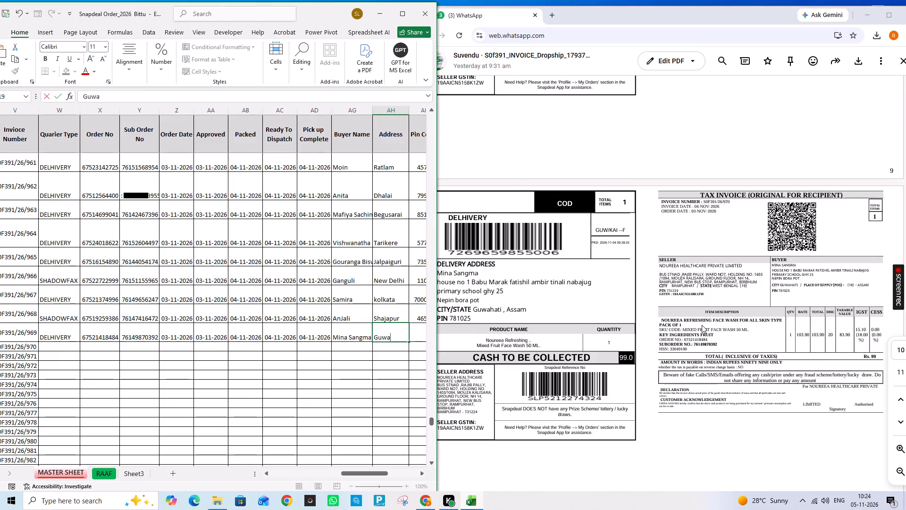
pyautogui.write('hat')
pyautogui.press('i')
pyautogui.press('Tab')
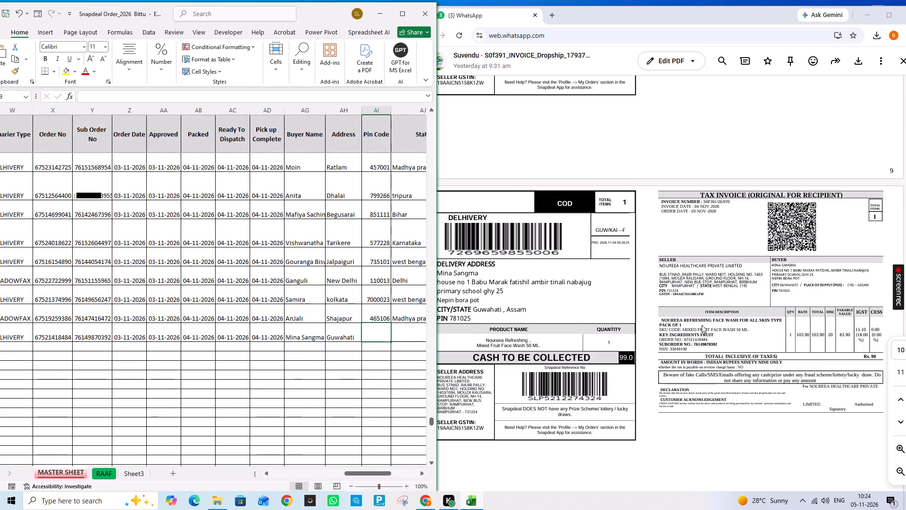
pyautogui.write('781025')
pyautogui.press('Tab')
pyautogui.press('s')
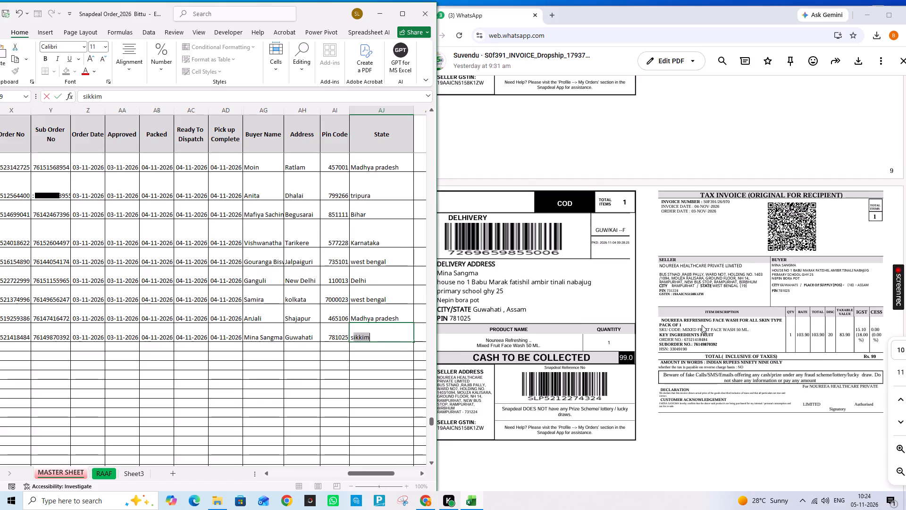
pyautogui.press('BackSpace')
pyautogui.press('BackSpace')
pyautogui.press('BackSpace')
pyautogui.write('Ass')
# Enter sikkim as the State in the invoice S0F391/26/969 row.
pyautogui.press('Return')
# Copy the Noureea Premium Papaya Facewash 50 ML details, SKU Code through Value (Listing Price), from the S0F391/26/960 row into the S0F391/26/970 row.
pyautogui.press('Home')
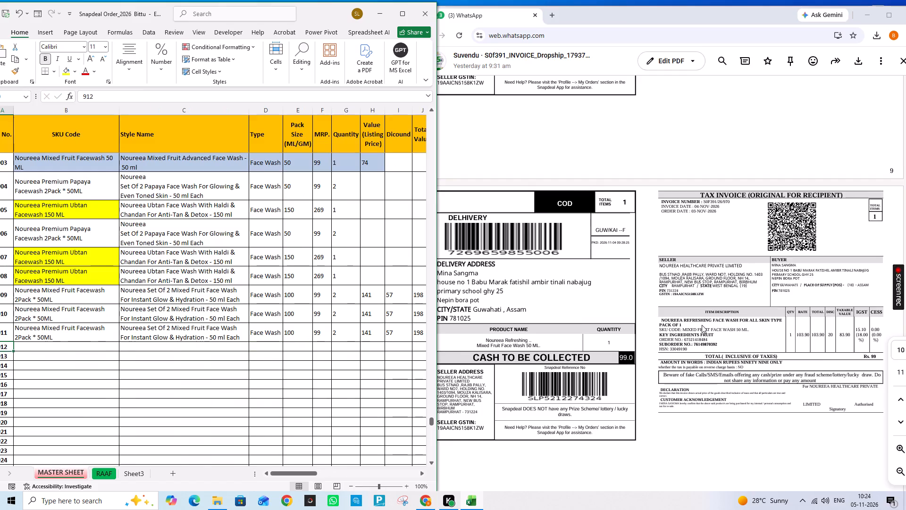
pyautogui.scroll(-8, 665, 380)
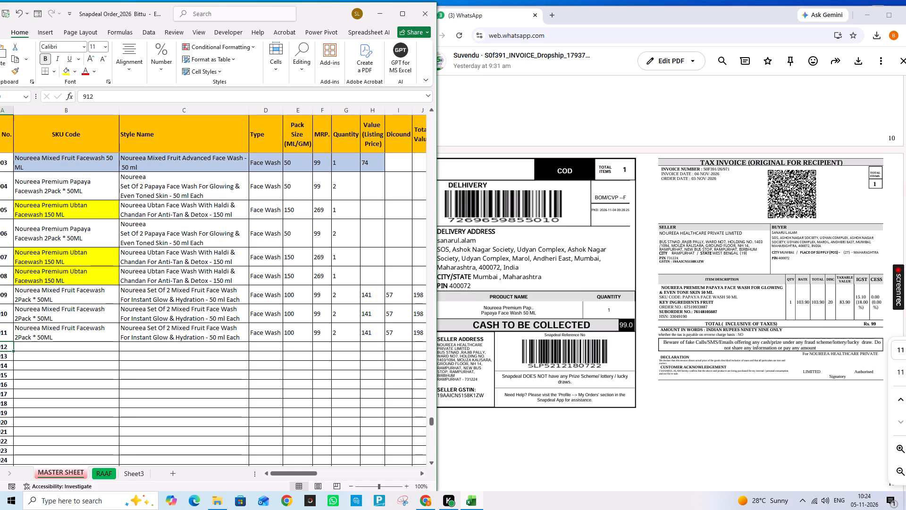
pyautogui.scroll(1, 60, 282)
pyautogui.click(95, 221)
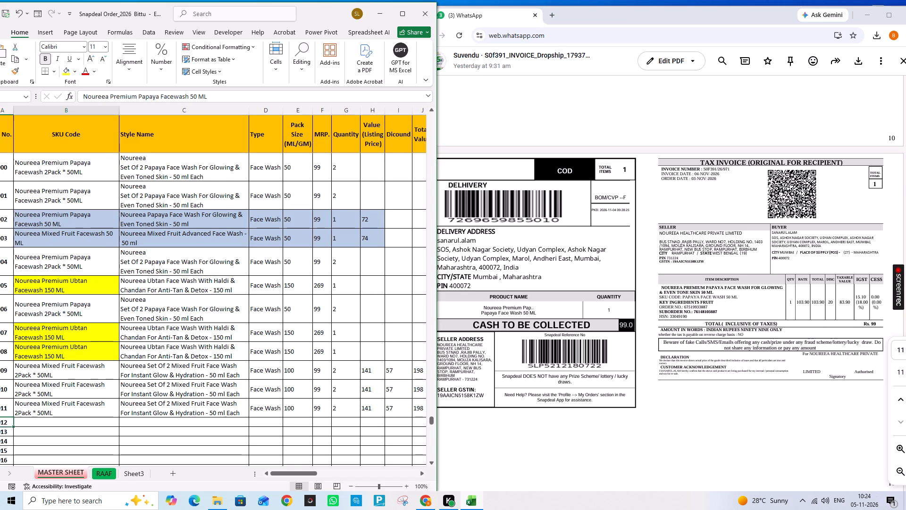
pyautogui.hotkey('shift', 'Right')
pyautogui.hotkey('shift', 'Right')
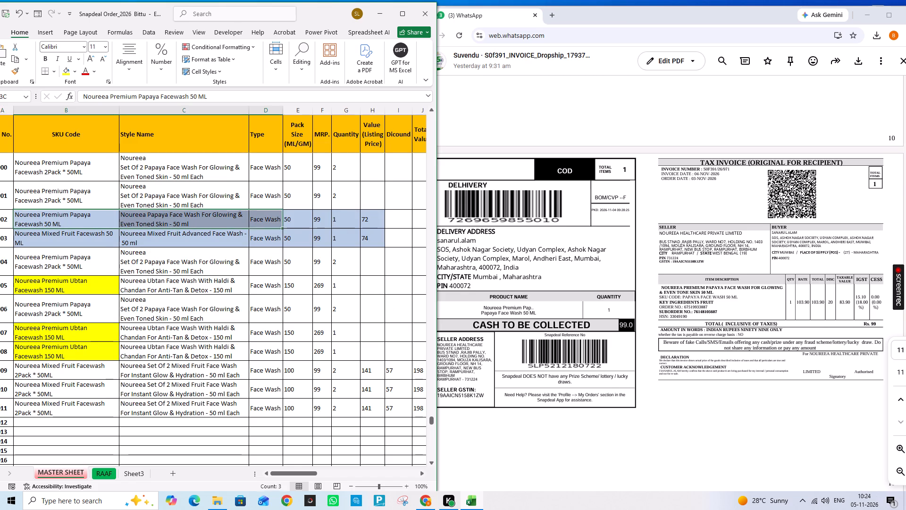
pyautogui.hotkey('shift', 'Right')
pyautogui.hotkey('shift', 'Right')
pyautogui.hotkey('shift', 'Right')
pyautogui.hotkey('shift', 'Right')
pyautogui.hotkey('ctrl', 'c')
pyautogui.press('Down')
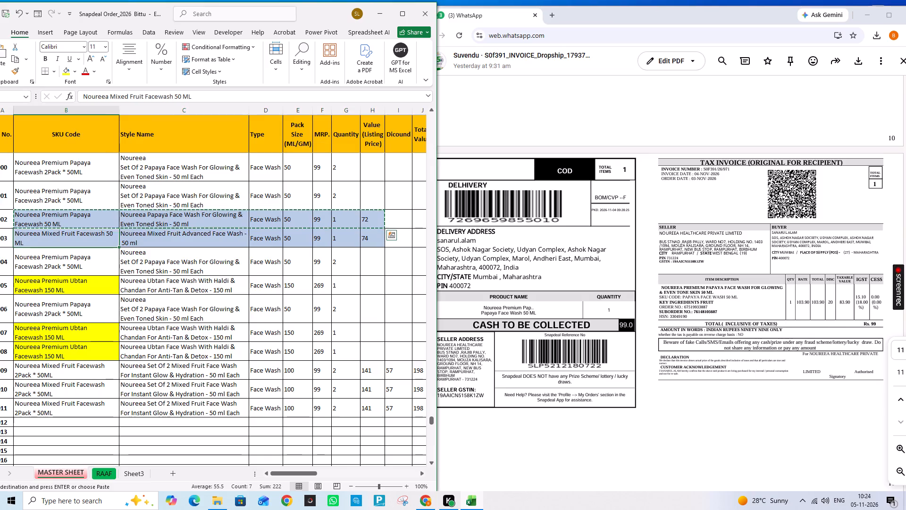
pyautogui.press('Down')
pyautogui.press('Down')
pyautogui.press('Down')
pyautogui.press('Down')
pyautogui.press('Down')
pyautogui.press('Down')
pyautogui.press('Down')
pyautogui.press('Down')
pyautogui.press('Down')
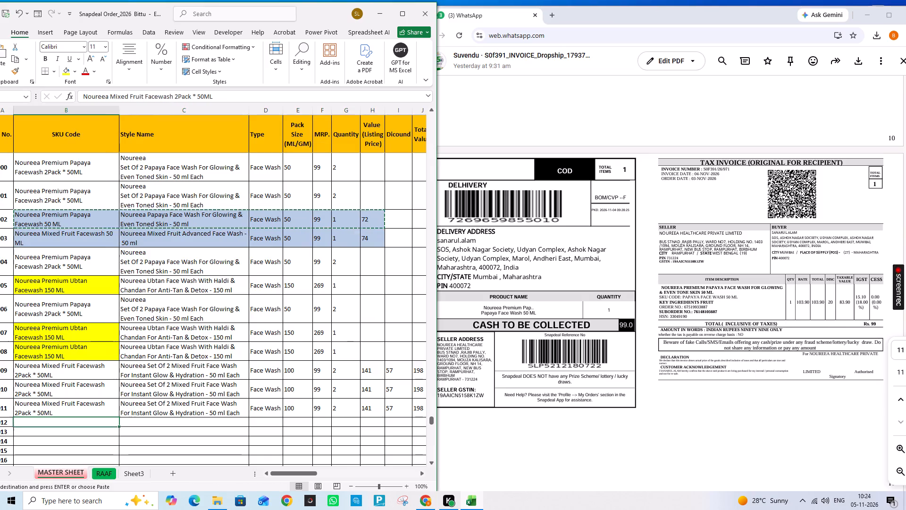
pyautogui.press('Return')
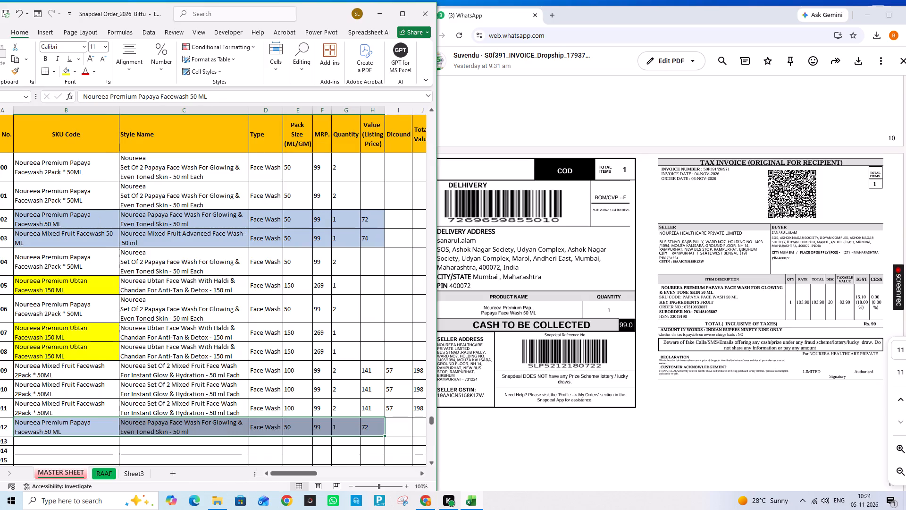
# Enter the Quarier Type in the invoice S0F391/26/970 row.
pyautogui.press('Right')
pyautogui.press('Right')
pyautogui.press('Right')
pyautogui.press('Right')
pyautogui.press('Right')
pyautogui.press('Right')
pyautogui.press('Right')
pyautogui.press('Right')
pyautogui.press('Right')
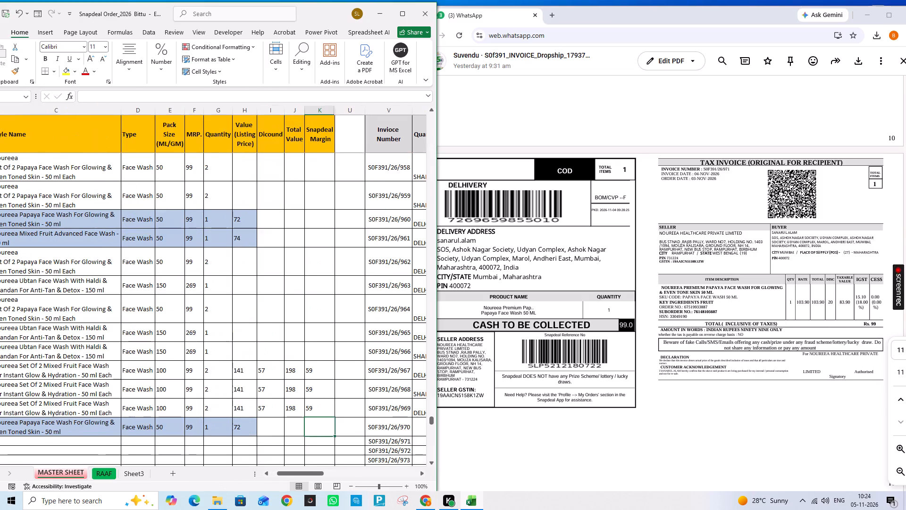
pyautogui.press('Right')
pyautogui.press('Right')
pyautogui.press('Right')
pyautogui.press('Right')
pyautogui.press('Right')
pyautogui.press('Right')
pyautogui.press('Left')
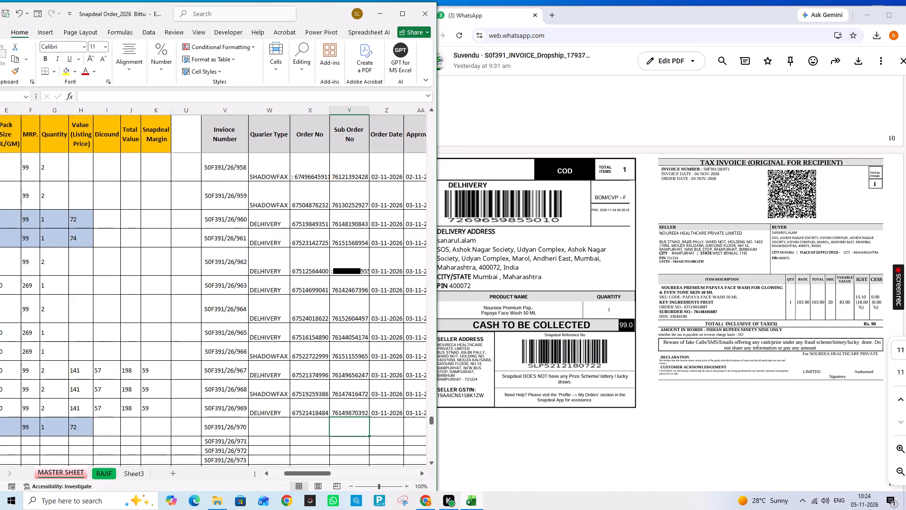
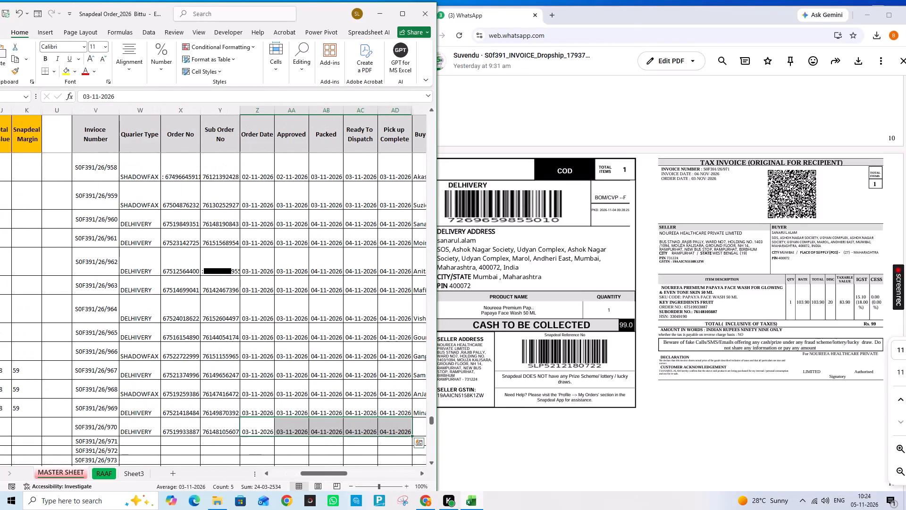
# Enter the buyer's name from the Papaya Face Wash shipping label in the invoice S0F391/26/970 row.
pyautogui.press('Right')
pyautogui.press('Right')
pyautogui.press('Right')
pyautogui.press('Right')
pyautogui.press('Right')
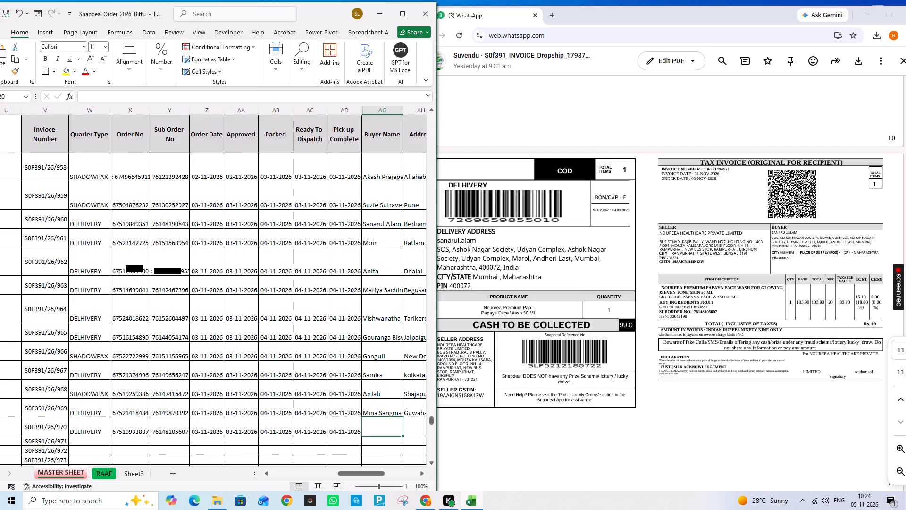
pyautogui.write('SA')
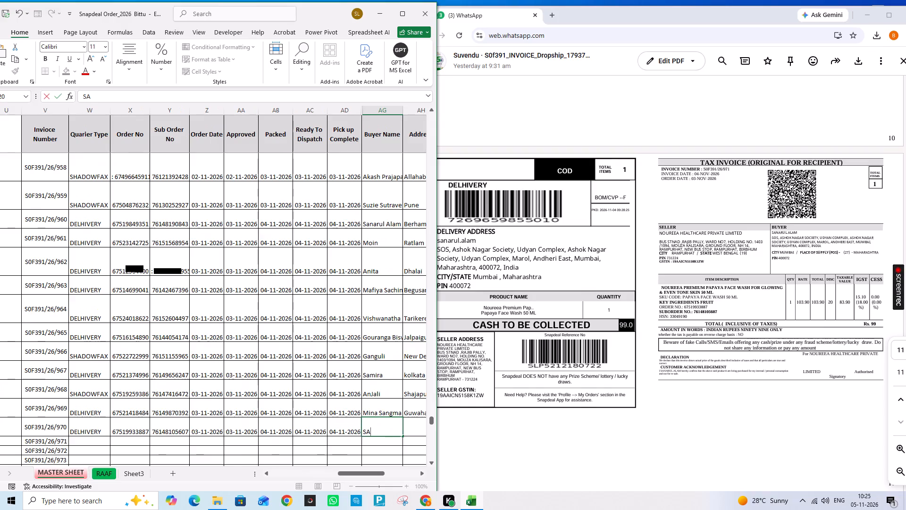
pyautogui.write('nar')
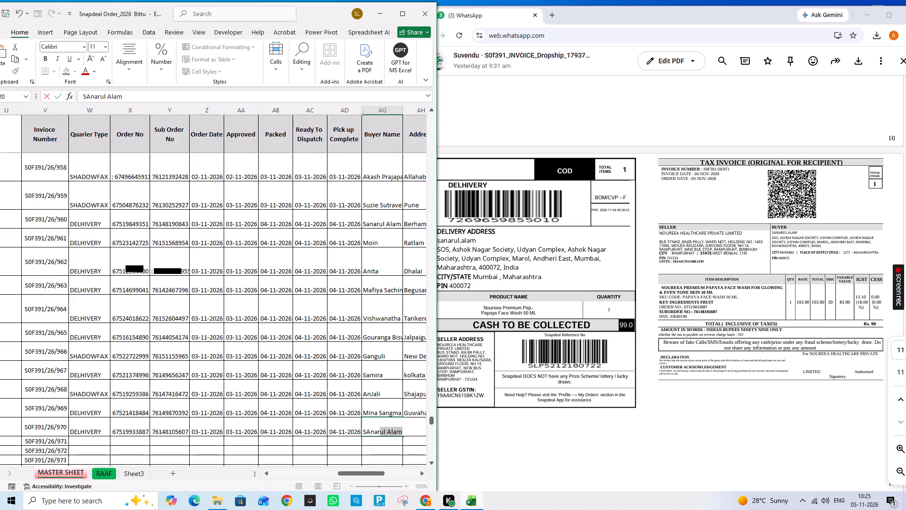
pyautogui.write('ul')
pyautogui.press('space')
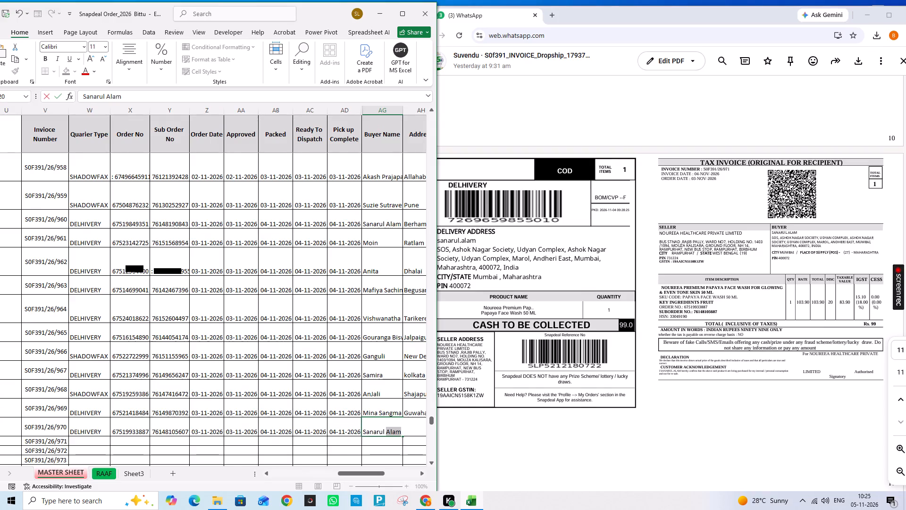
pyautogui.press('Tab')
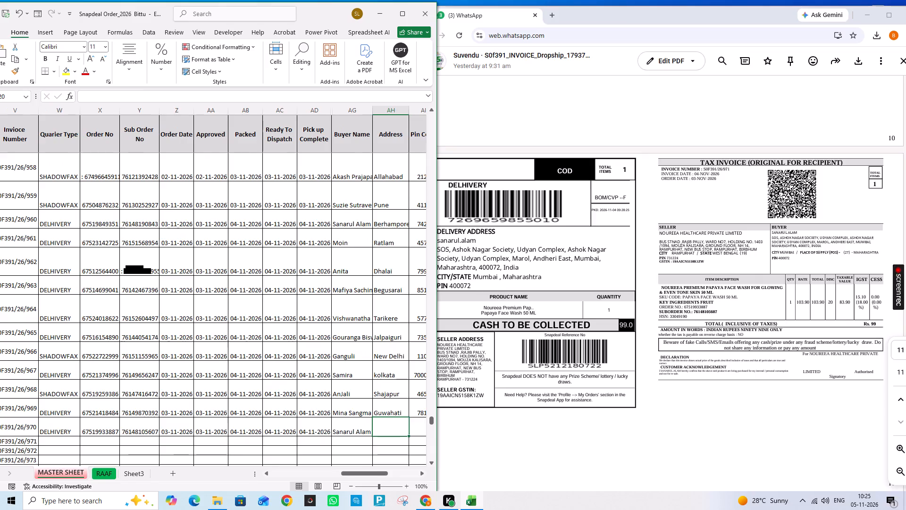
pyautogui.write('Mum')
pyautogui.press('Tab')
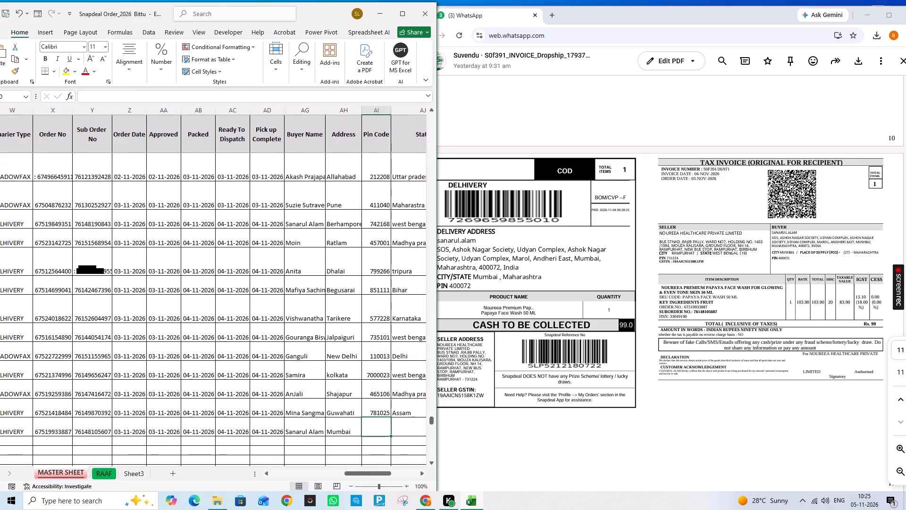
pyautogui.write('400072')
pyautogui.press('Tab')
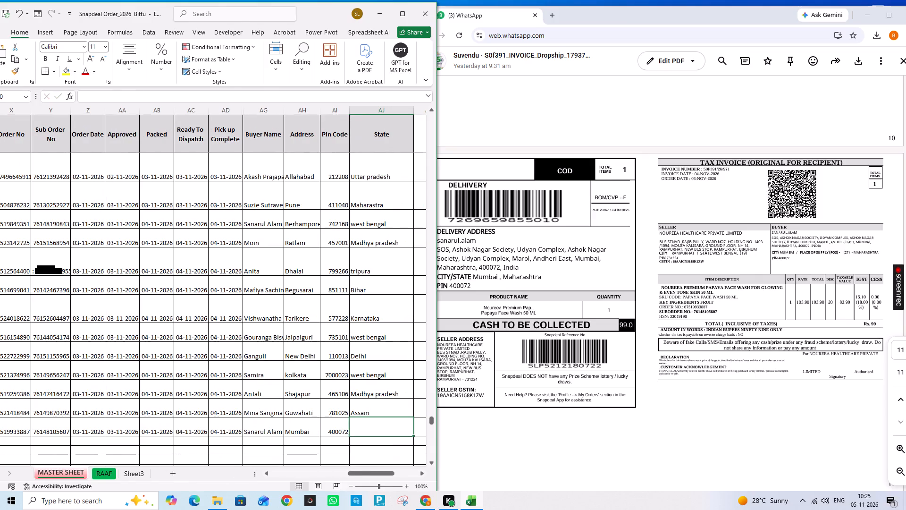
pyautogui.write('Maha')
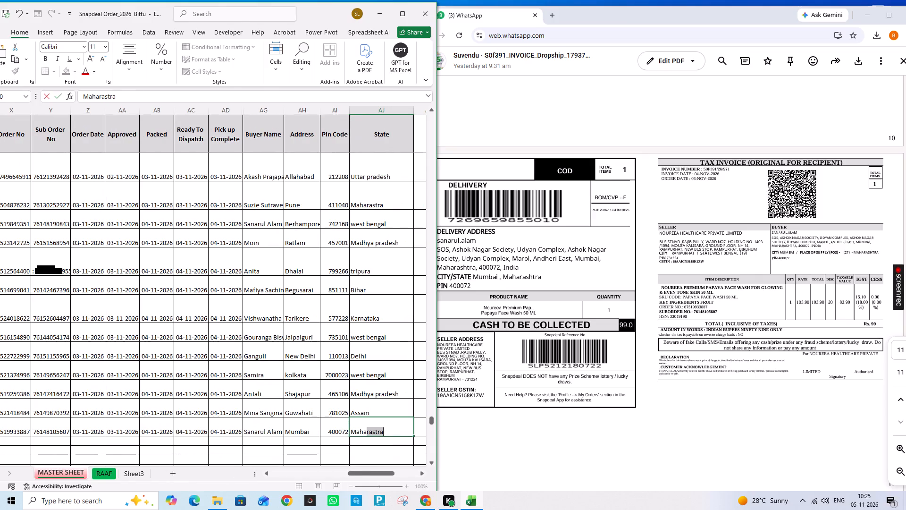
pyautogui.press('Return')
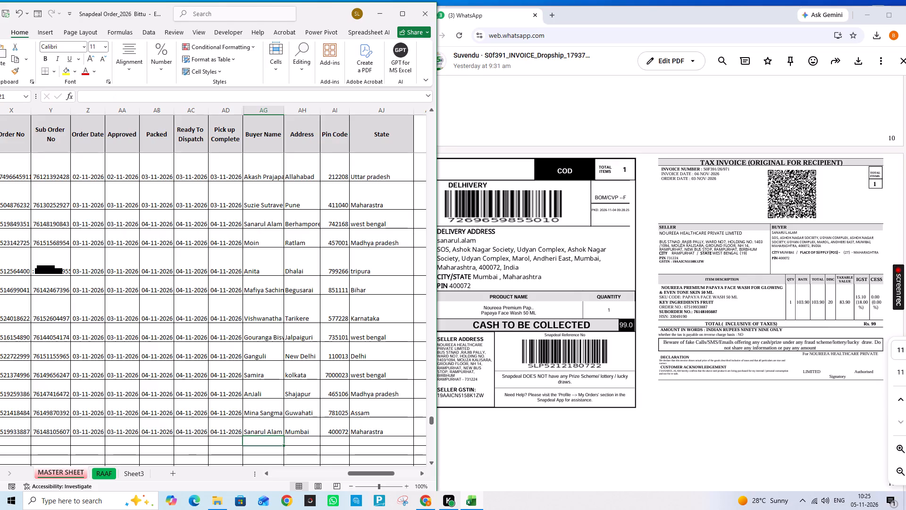
# Replace every occurrence of the misspelled state name Maharastra with Maharashtra throughout the master sheet.
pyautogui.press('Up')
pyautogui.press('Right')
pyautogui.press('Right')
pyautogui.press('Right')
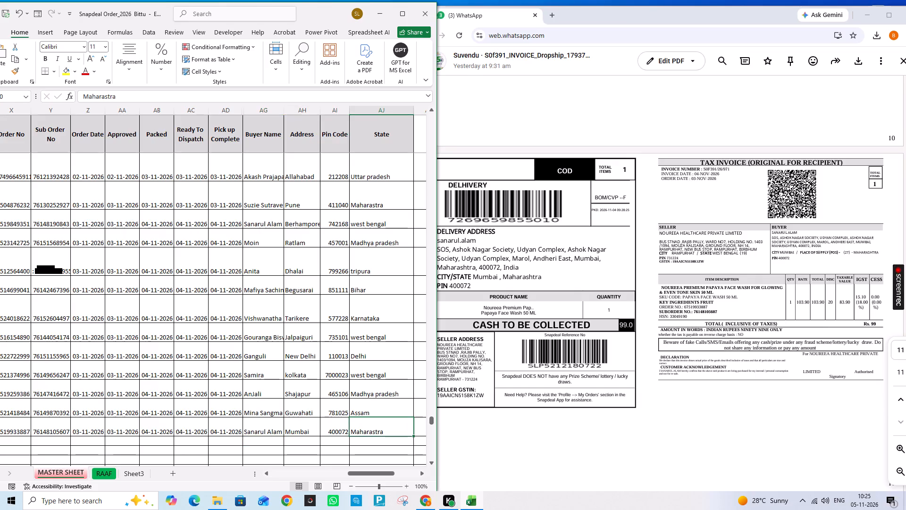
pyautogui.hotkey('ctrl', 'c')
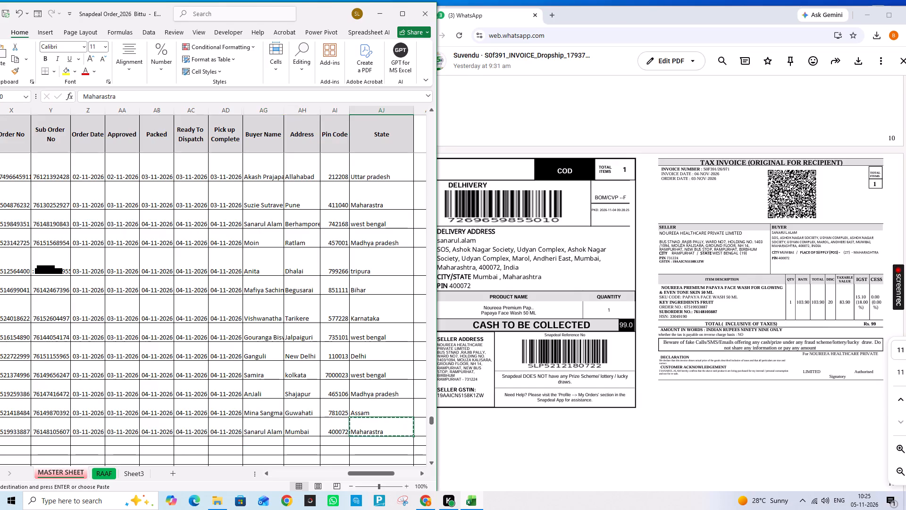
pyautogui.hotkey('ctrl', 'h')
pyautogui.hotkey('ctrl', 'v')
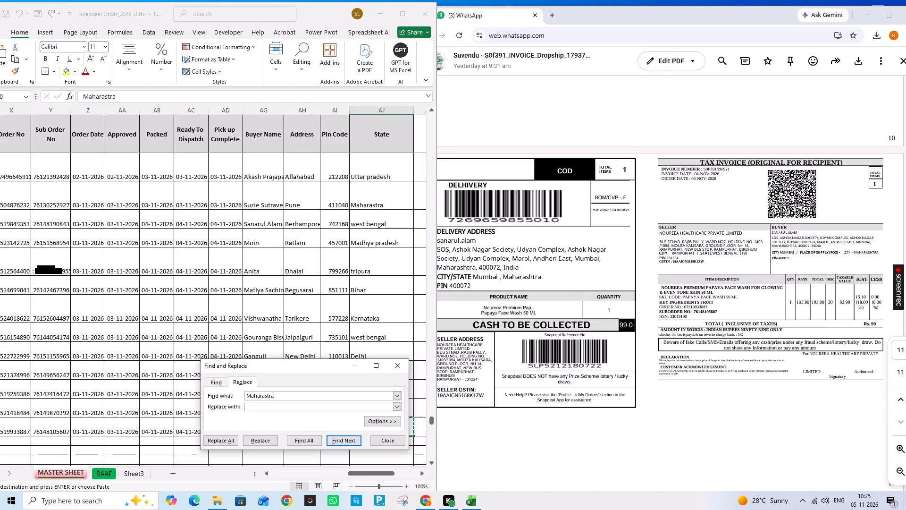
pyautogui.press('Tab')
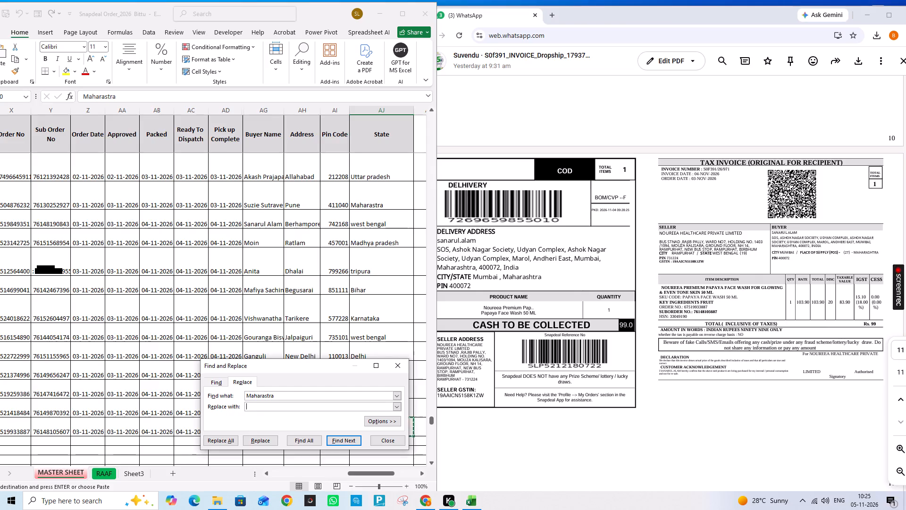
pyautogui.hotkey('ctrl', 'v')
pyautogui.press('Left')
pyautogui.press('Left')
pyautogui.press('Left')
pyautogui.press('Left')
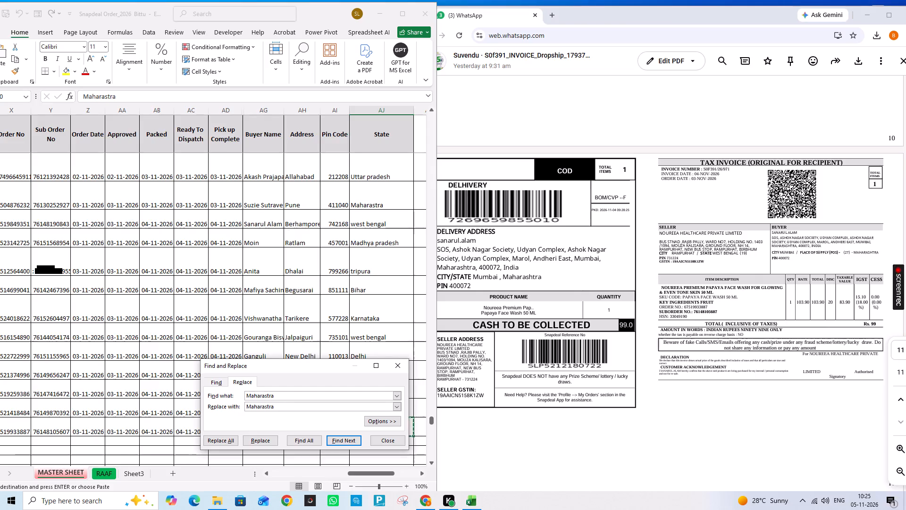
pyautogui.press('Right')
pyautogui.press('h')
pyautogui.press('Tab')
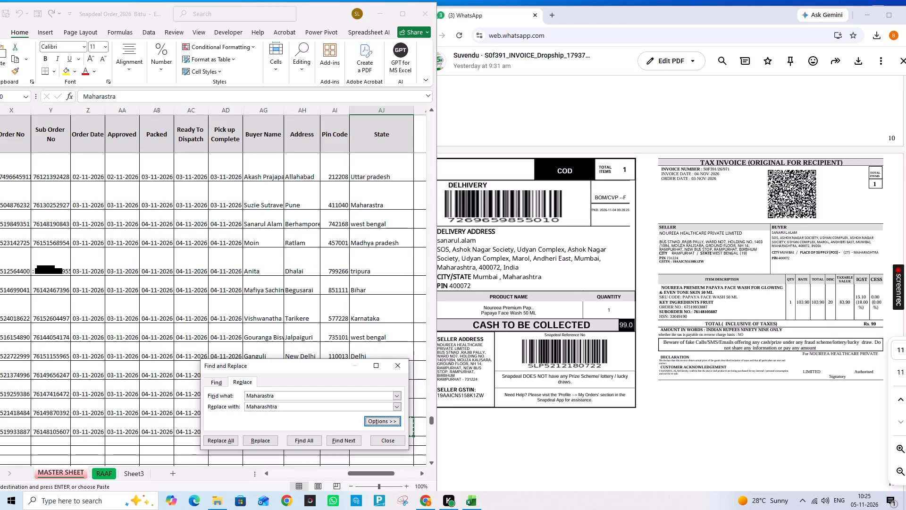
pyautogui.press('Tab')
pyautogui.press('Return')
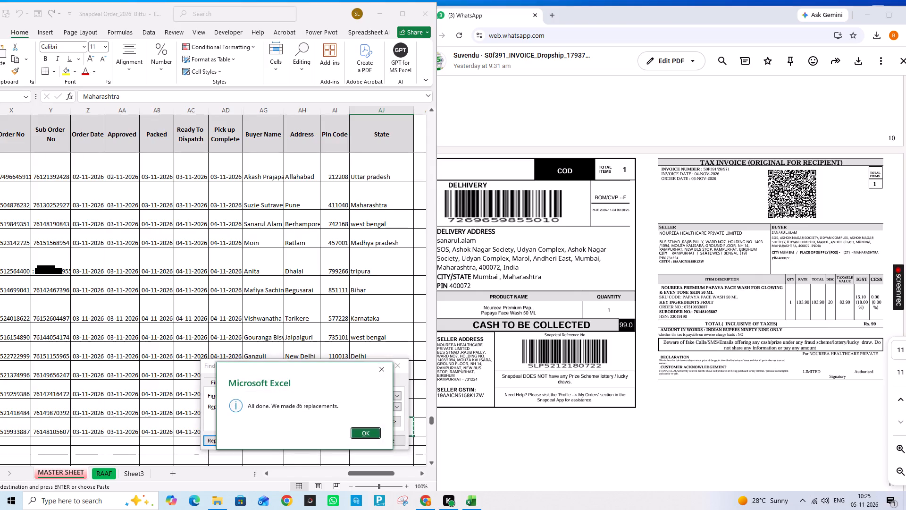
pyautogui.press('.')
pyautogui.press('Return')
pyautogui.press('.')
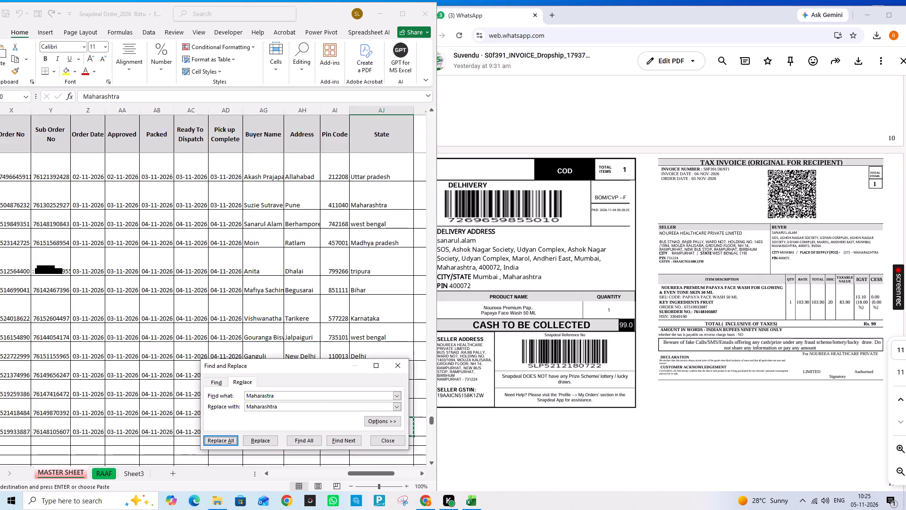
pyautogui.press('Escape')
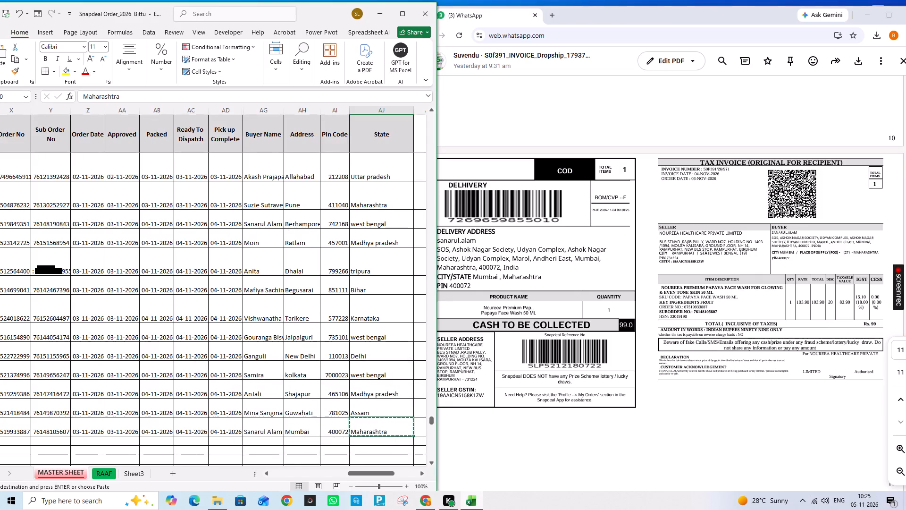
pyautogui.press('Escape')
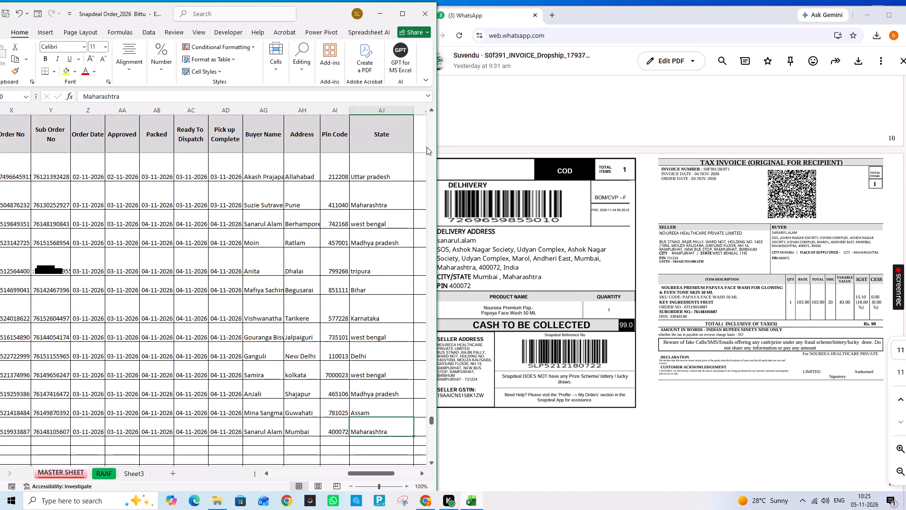
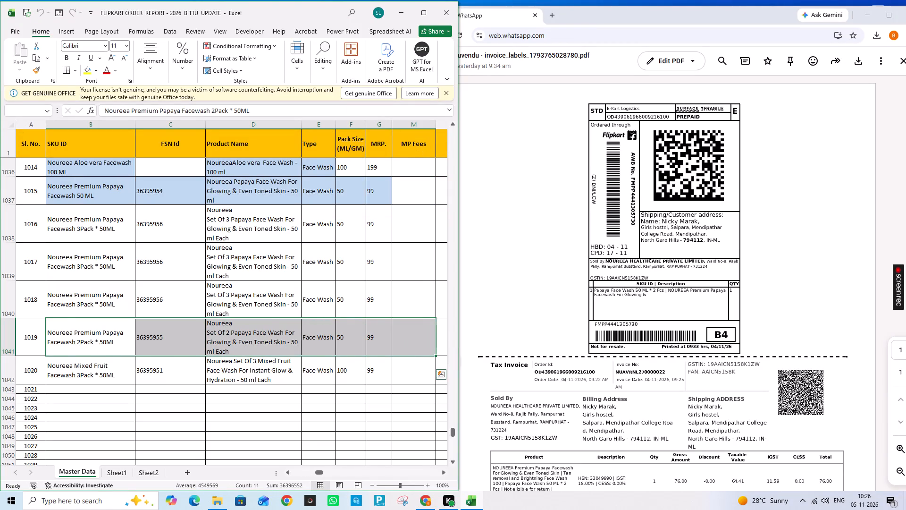
# Copy the Noureea Premium Papaya Facewash 2Pack * 50ML product details from the Sl. No. 1019 row into the empty Sl. No. 1021 row.
pyautogui.hotkey('ctrl', 'c')
pyautogui.press('Down')
pyautogui.press('Down')
pyautogui.press('Return')
# Go to the Order Date cell of the Sl. No. 1021 row.
pyautogui.press('Right')
pyautogui.press('Right')
pyautogui.press('Right')
pyautogui.press('Right')
pyautogui.press('Right')
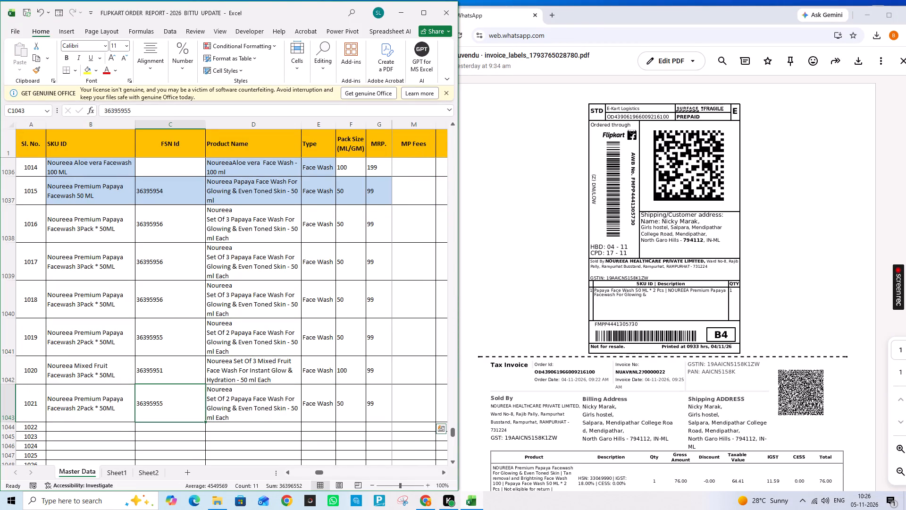
pyautogui.press('Right')
pyautogui.press('Right')
pyautogui.press('Right')
pyautogui.press('Right')
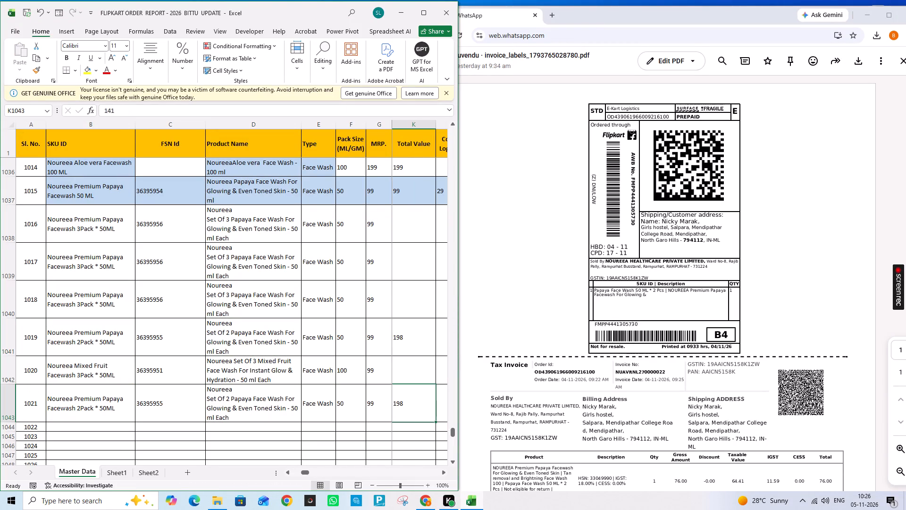
pyautogui.press('Right')
pyautogui.press('Right')
pyautogui.press('Right')
pyautogui.press('Right')
pyautogui.press('Right')
pyautogui.press('Right')
pyautogui.press('Right')
pyautogui.press('Right')
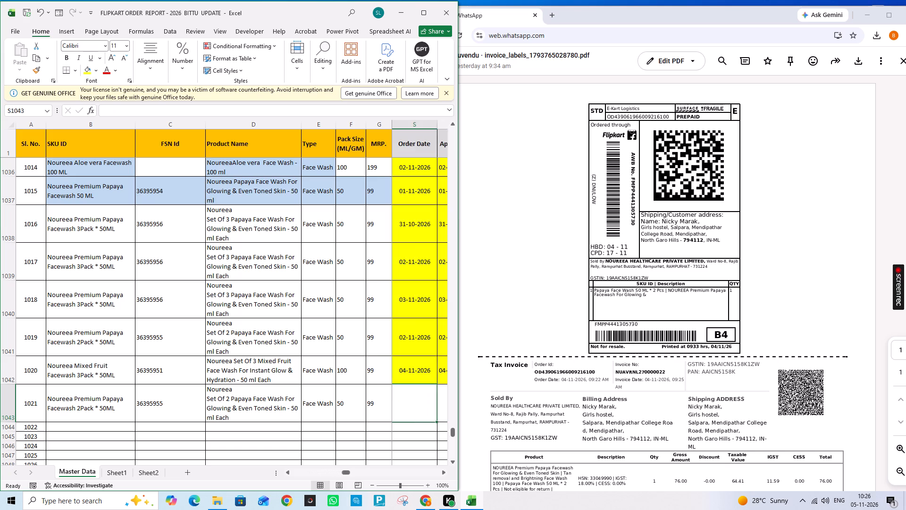
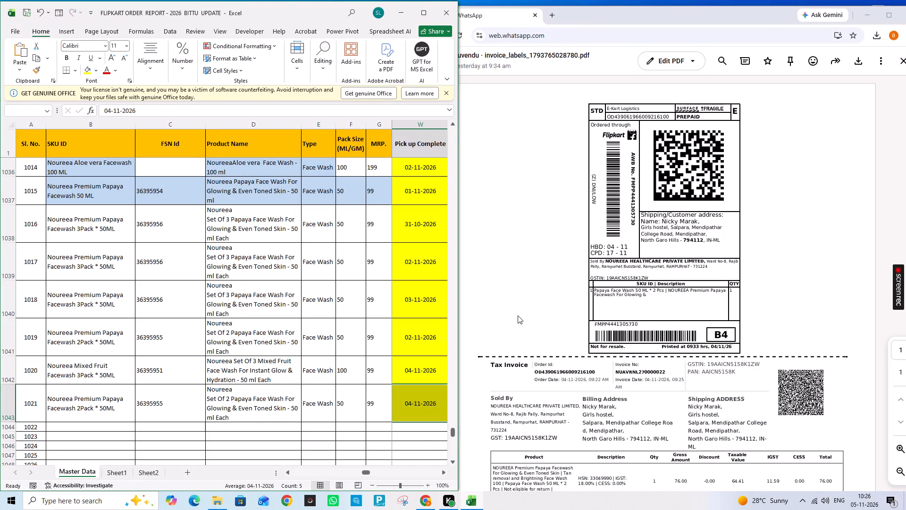
# Enter the buyer's name from the shipping label in the Buyer Name cell of the Sl. No. 1021 row.
pyautogui.press('Right')
pyautogui.press('Right')
pyautogui.press('Right')
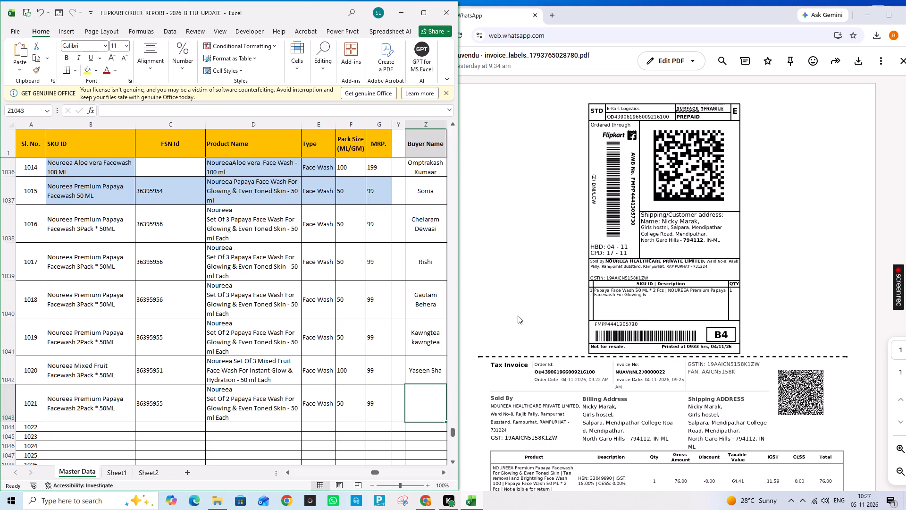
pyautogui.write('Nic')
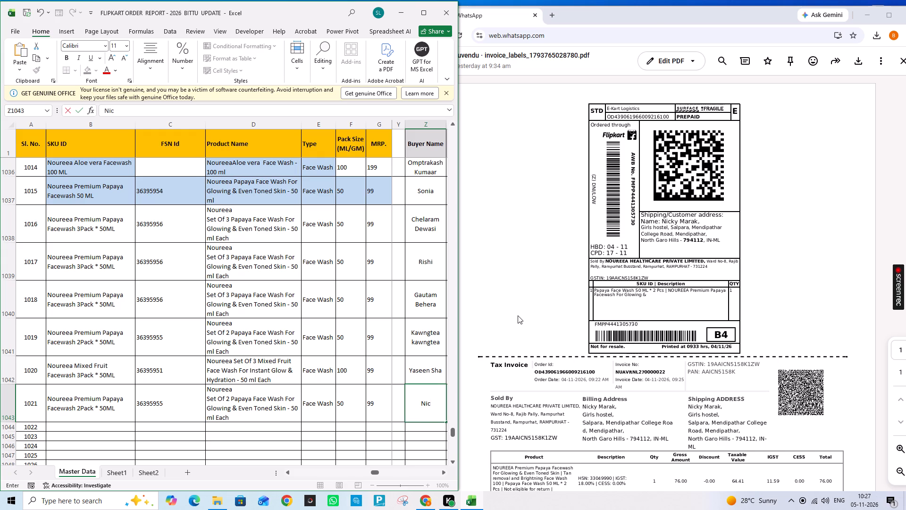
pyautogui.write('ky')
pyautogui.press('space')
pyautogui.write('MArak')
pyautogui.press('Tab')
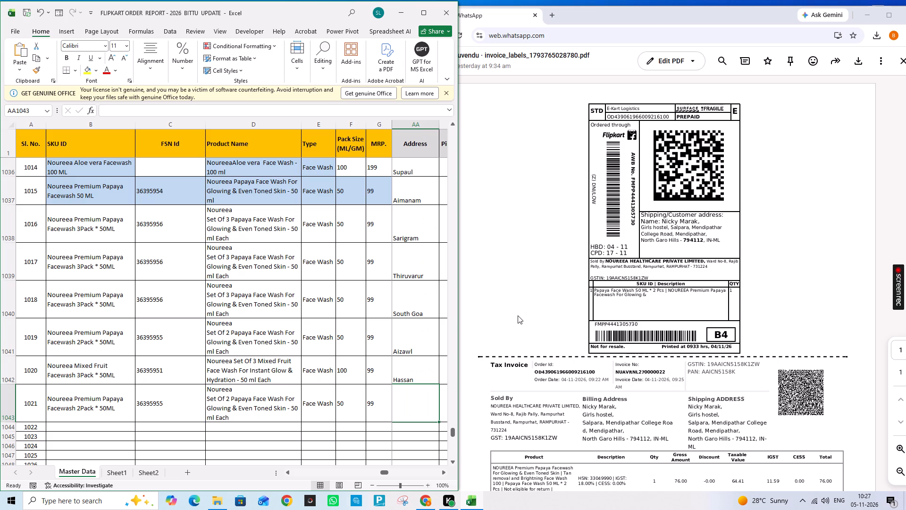
# Fill the Address cell with the buyer's district and the Pin Code cell with the postal code from the label for Sl. No. 1021.
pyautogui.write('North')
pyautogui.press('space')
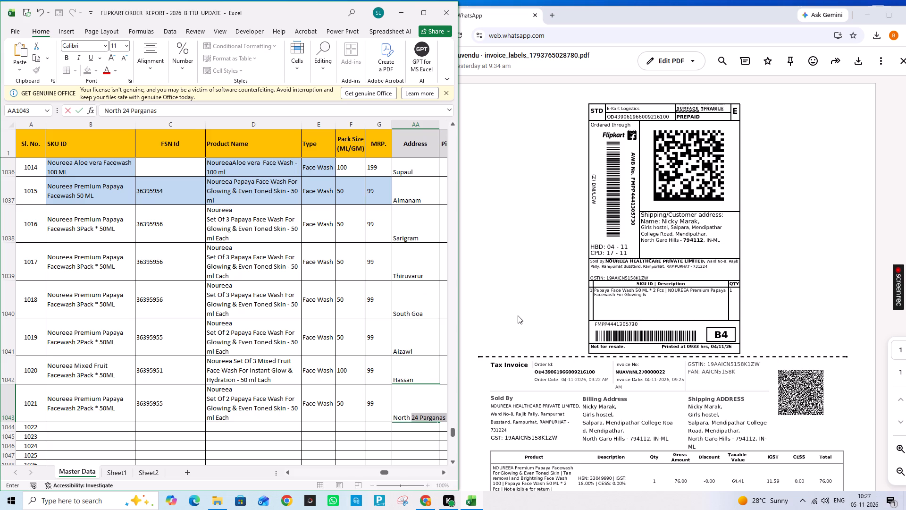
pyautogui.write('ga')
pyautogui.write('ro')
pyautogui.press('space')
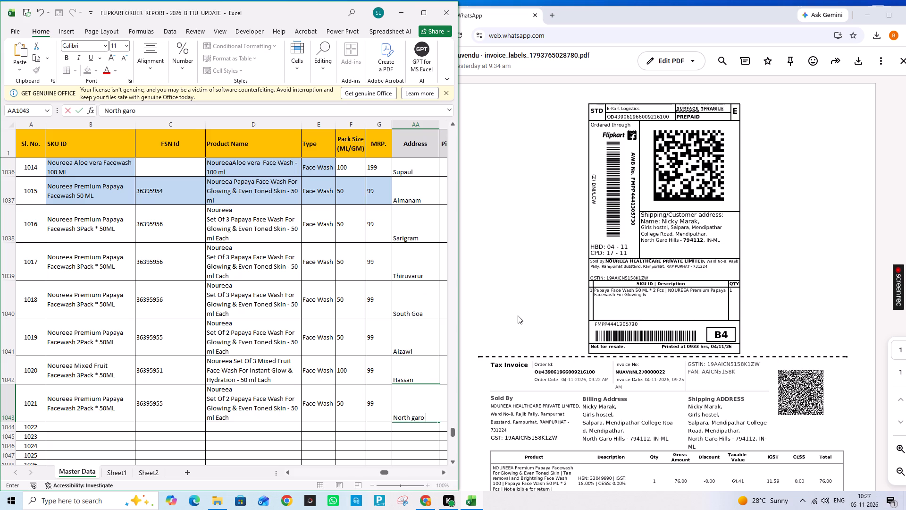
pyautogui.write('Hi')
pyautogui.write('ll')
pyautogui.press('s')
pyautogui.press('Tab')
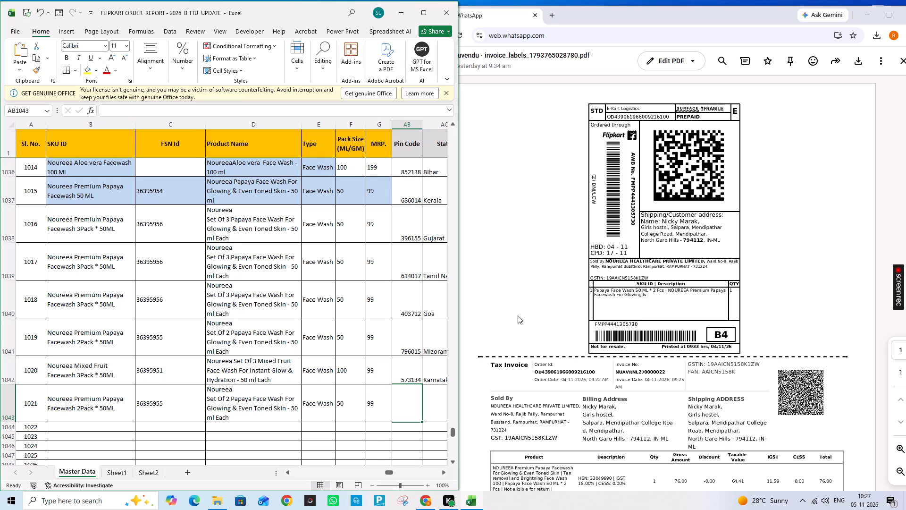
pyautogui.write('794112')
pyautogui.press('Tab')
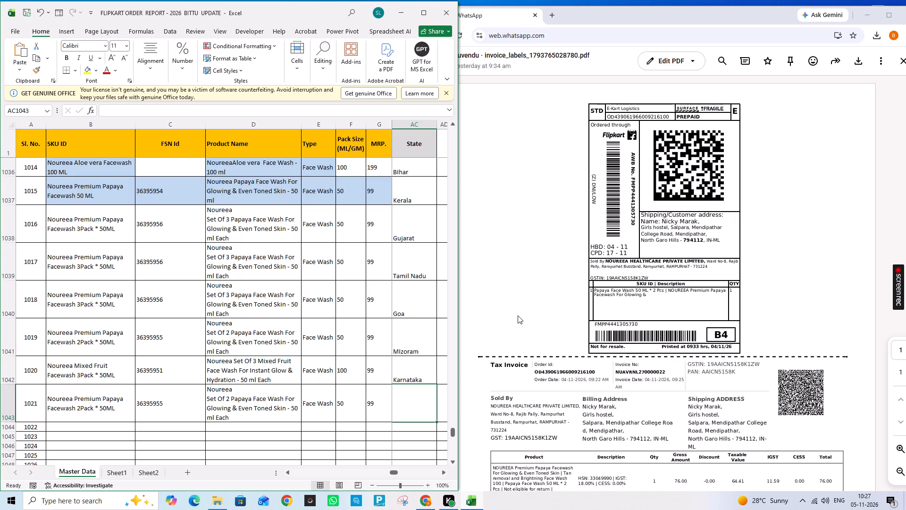
# Check the invoice's shipping address and enter Mi in the State cell of the Sl. No. 1021 row.
pyautogui.scroll(-1, 579, 356)
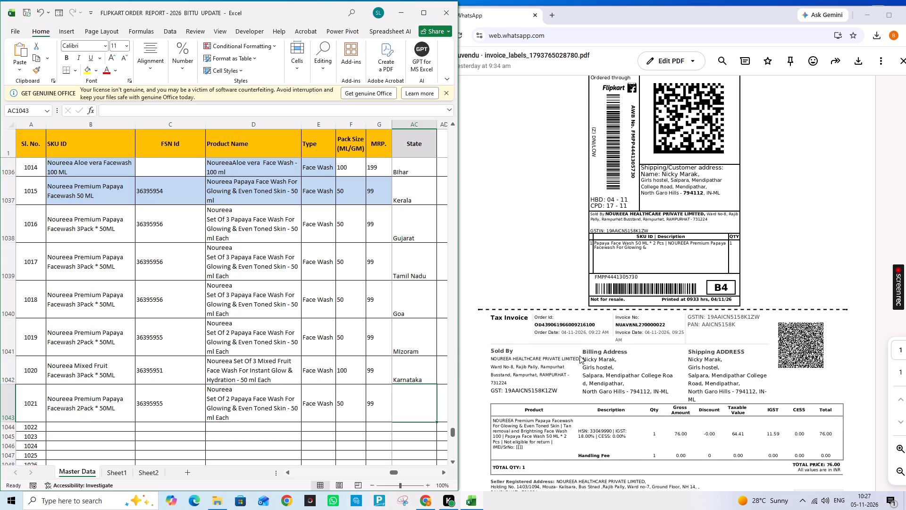
pyautogui.scroll(-2, 579, 356)
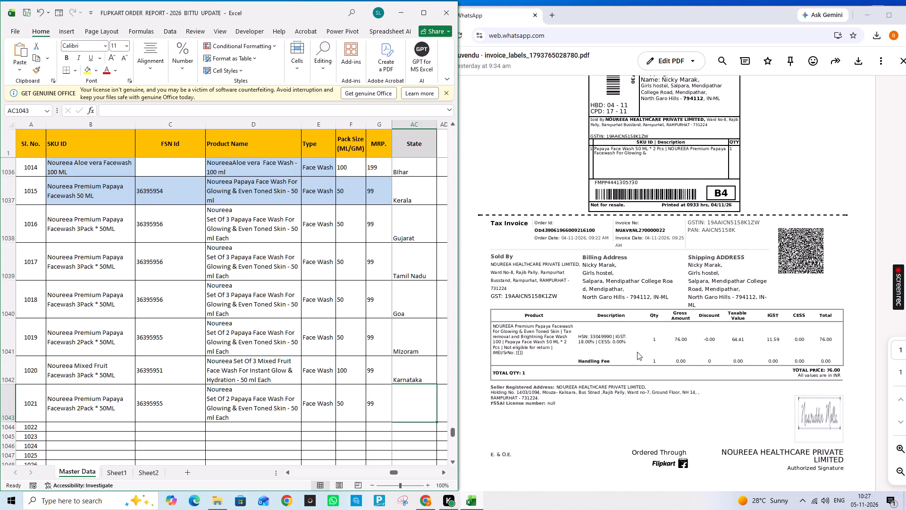
pyautogui.scroll(2, 637, 352)
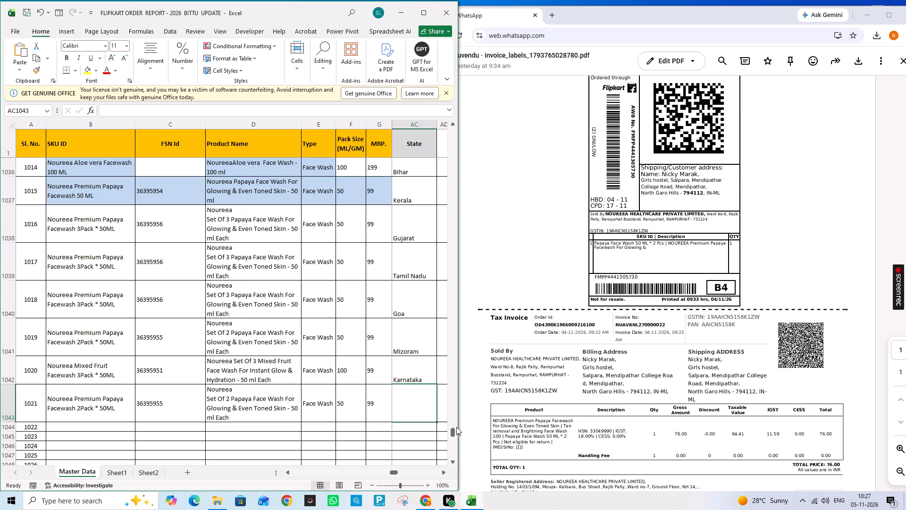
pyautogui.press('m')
pyautogui.press('BackSpace')
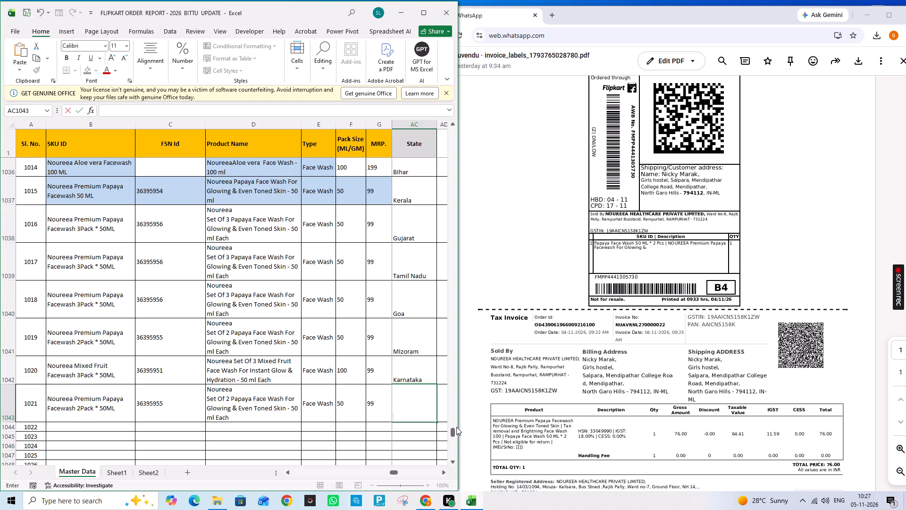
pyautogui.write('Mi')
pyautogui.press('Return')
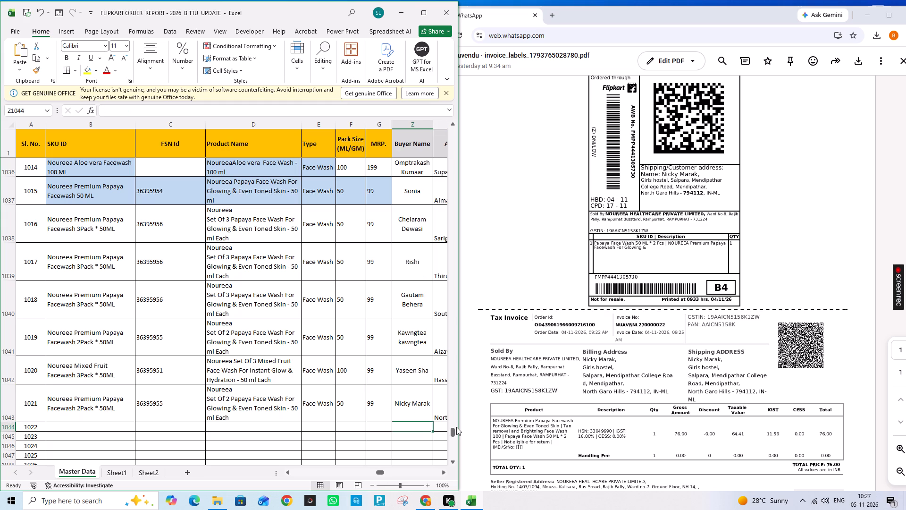
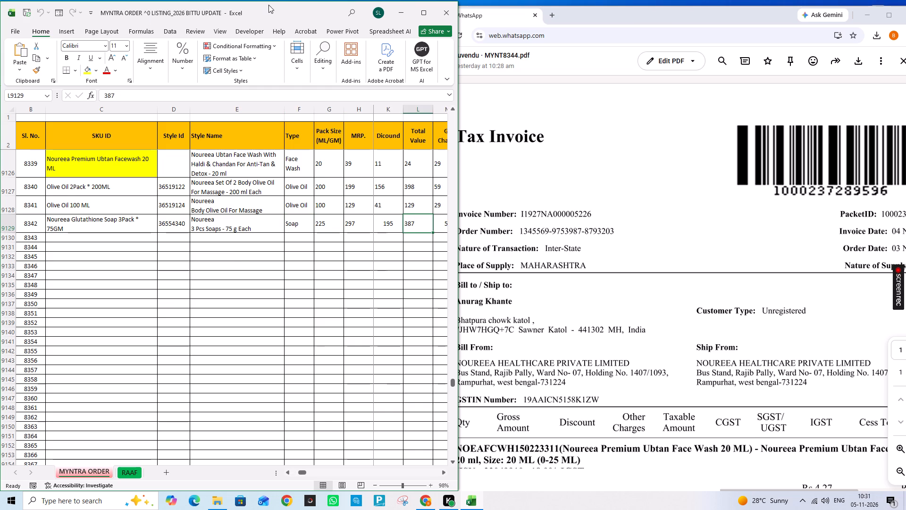
# Position the Myntra order workbook window beside the open MYNT8344 tax invoice so both can be read together.
pyautogui.moveTo(274, 6); pyautogui.dragTo(270, 5)
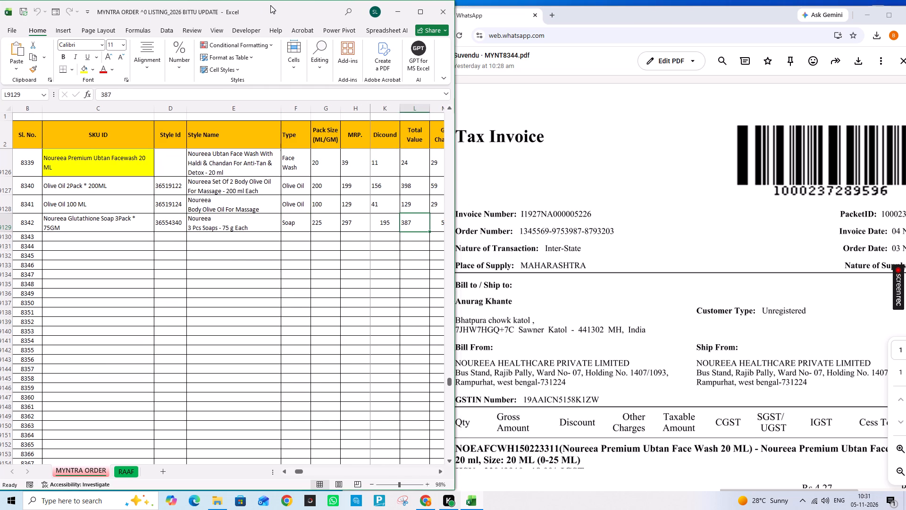
pyautogui.moveTo(270, 5); pyautogui.dragTo(267, 19)
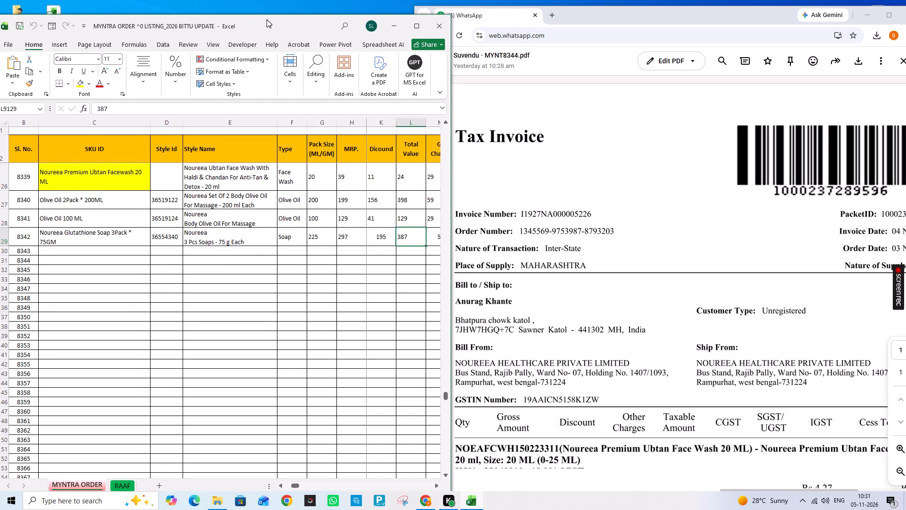
pyautogui.moveTo(267, 19); pyautogui.dragTo(264, 17)
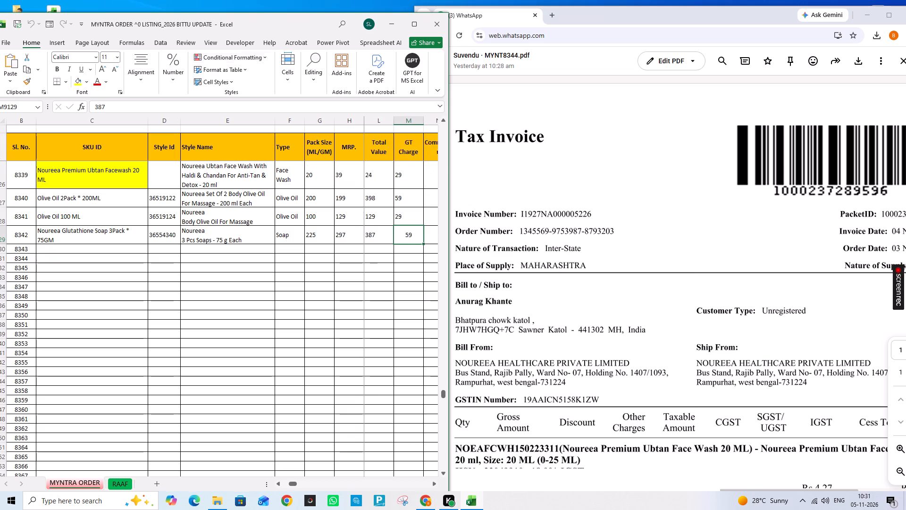
# Examine the Sl. No. 8342 row across to its PCKG ID and Packed Id columns to locate the open invoice's row.
pyautogui.press('Right')
pyautogui.press('Right')
pyautogui.press('Right')
pyautogui.press('Right')
pyautogui.press('Right')
pyautogui.press('Right')
pyautogui.press('Right')
pyautogui.press('Right')
pyautogui.press('Right')
pyautogui.press('Right')
pyautogui.press('Right')
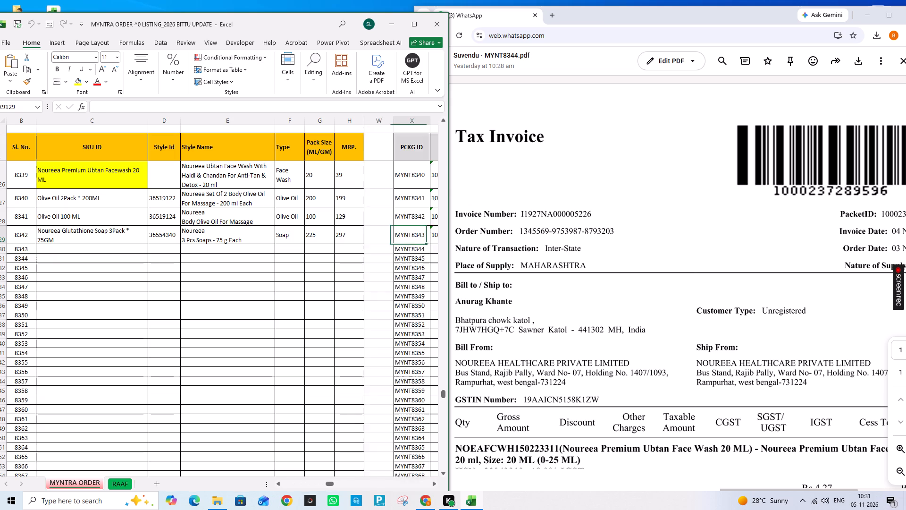
pyautogui.press('Right')
pyautogui.press('Left')
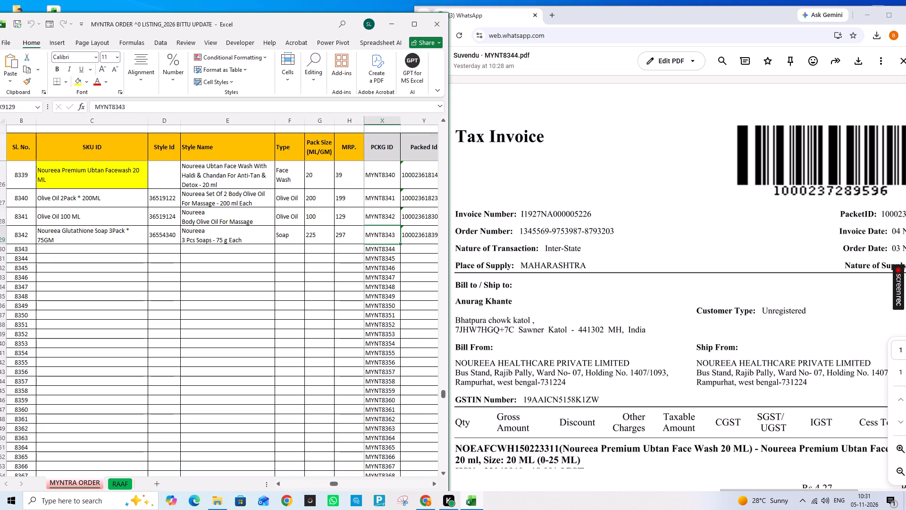
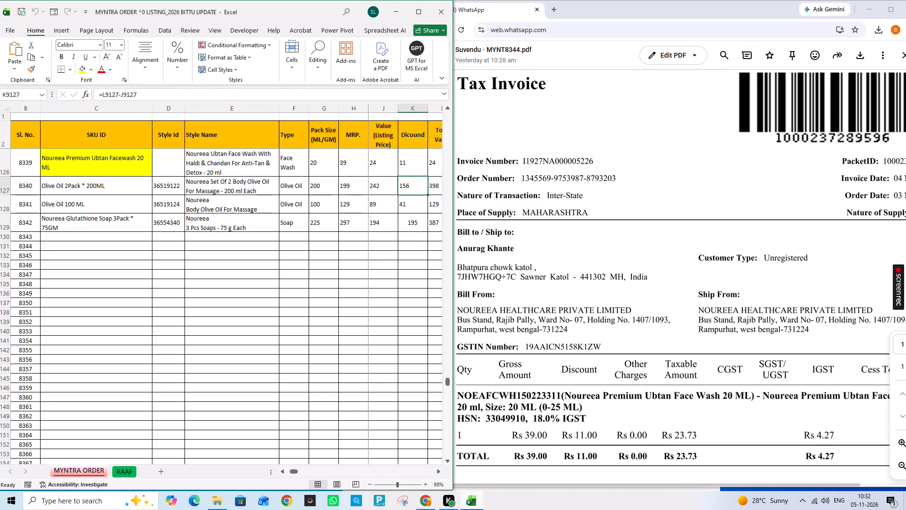
# Copy the Noureea Premium Ubtan Facewash 20 ML product and price details from the Sl. No. 8339 row into the Sl. No. 8343 row.
pyautogui.press('Up')
pyautogui.press('Right')
pyautogui.press('Right')
pyautogui.press('Right')
pyautogui.hotkey('shift', 'Left')
pyautogui.hotkey('shift', 'Left')
pyautogui.hotkey('shift', 'Left')
pyautogui.hotkey('shift', 'Left')
pyautogui.hotkey('shift', 'Left')
pyautogui.hotkey('shift', 'Left')
pyautogui.hotkey('shift', 'Left')
pyautogui.hotkey('shift', 'Left')
pyautogui.hotkey('shift', 'Left')
pyautogui.hotkey('shift', 'Left')
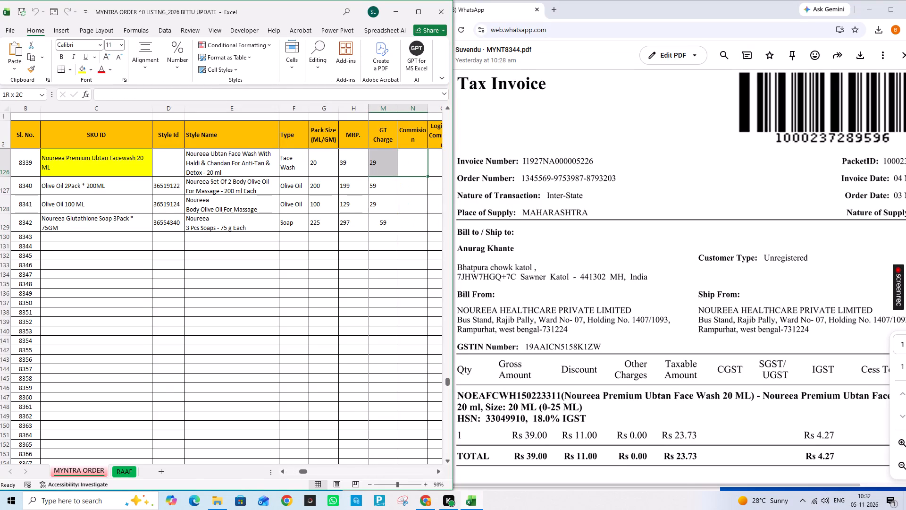
pyautogui.hotkey('shift', 'Left')
pyautogui.hotkey('shift', 'Left')
pyautogui.hotkey('ctrl', 'c')
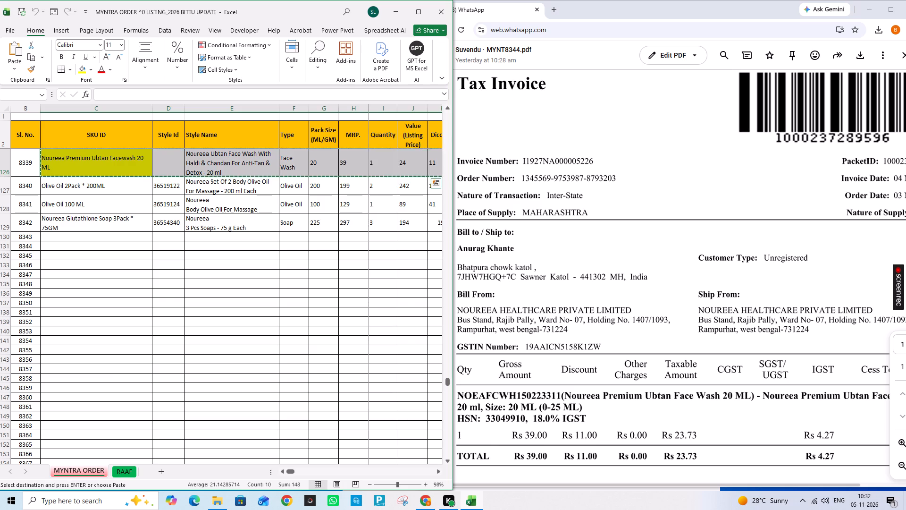
pyautogui.press('Down')
pyautogui.press('Down')
pyautogui.press('Down')
pyautogui.press('Left')
pyautogui.press('Down')
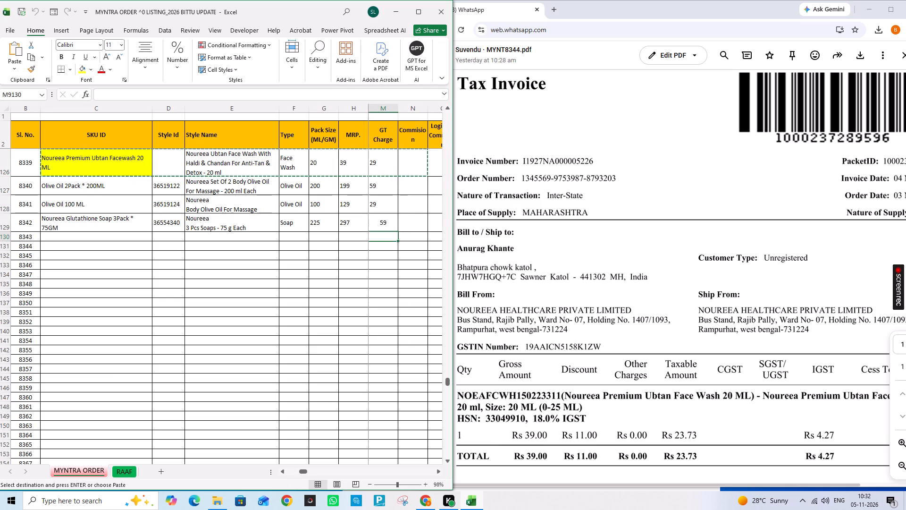
pyautogui.press('Left')
pyautogui.press('Left')
pyautogui.press('Left')
pyautogui.press('Left')
pyautogui.press('Left')
pyautogui.press('Left')
pyautogui.press('Left')
pyautogui.press('Left')
pyautogui.press('Left')
pyautogui.press('Left')
pyautogui.press('Left')
pyautogui.press('Right')
pyautogui.press('Return')
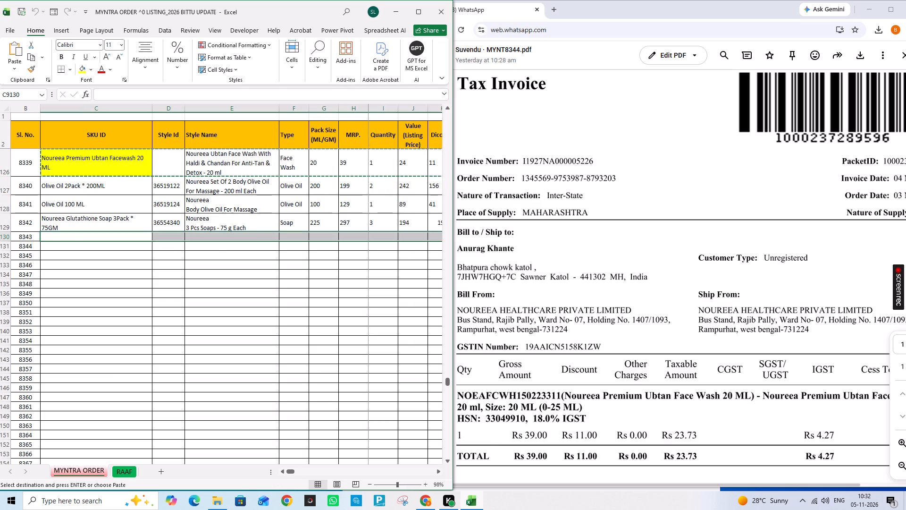
pyautogui.press('Right')
pyautogui.press('Right')
pyautogui.press('Right')
pyautogui.press('Right')
pyautogui.press('Right')
pyautogui.press('Right')
pyautogui.press('Right')
pyautogui.press('Right')
pyautogui.press('Right')
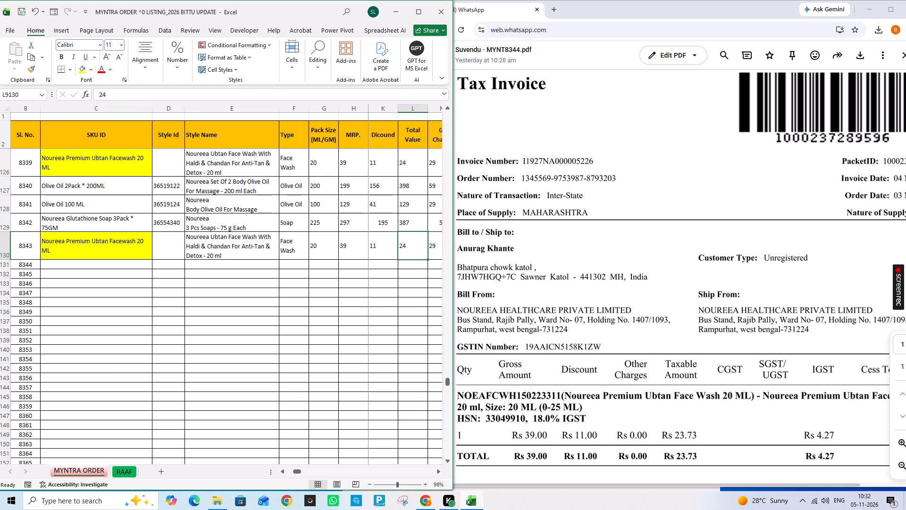
pyautogui.press('Right')
pyautogui.press('Right')
pyautogui.press('Right')
pyautogui.press('Right')
pyautogui.press('Right')
pyautogui.press('Right')
pyautogui.press('Right')
pyautogui.press('Right')
pyautogui.press('Right')
pyautogui.press('Right')
pyautogui.press('Right')
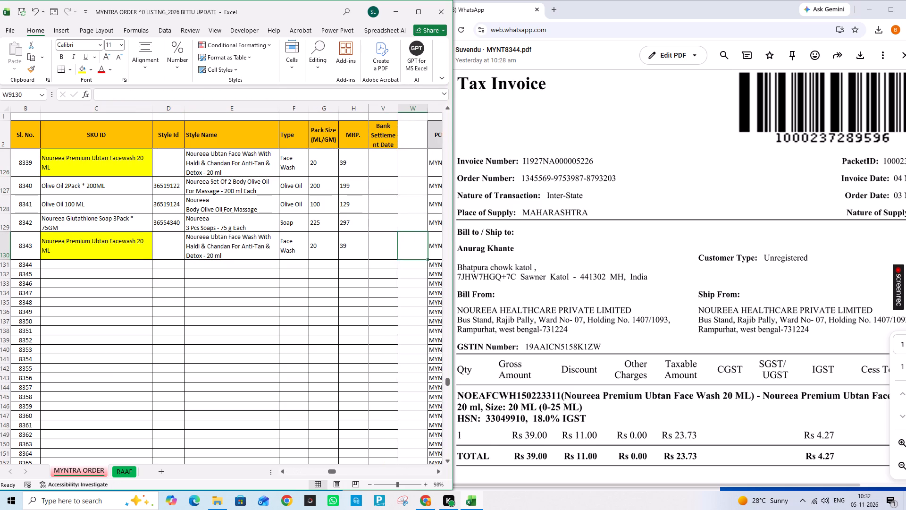
pyautogui.press('Right')
pyautogui.press('Right')
pyautogui.press('Left')
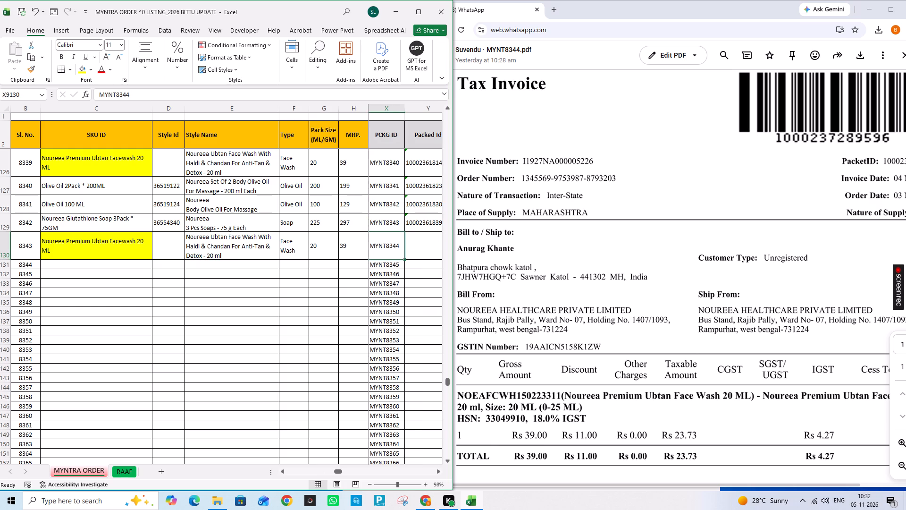
pyautogui.press('Right')
pyautogui.press("'")
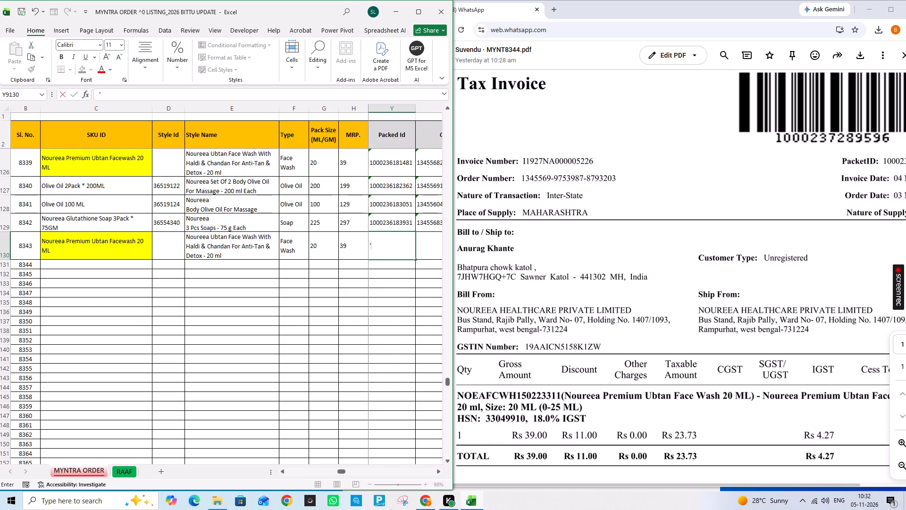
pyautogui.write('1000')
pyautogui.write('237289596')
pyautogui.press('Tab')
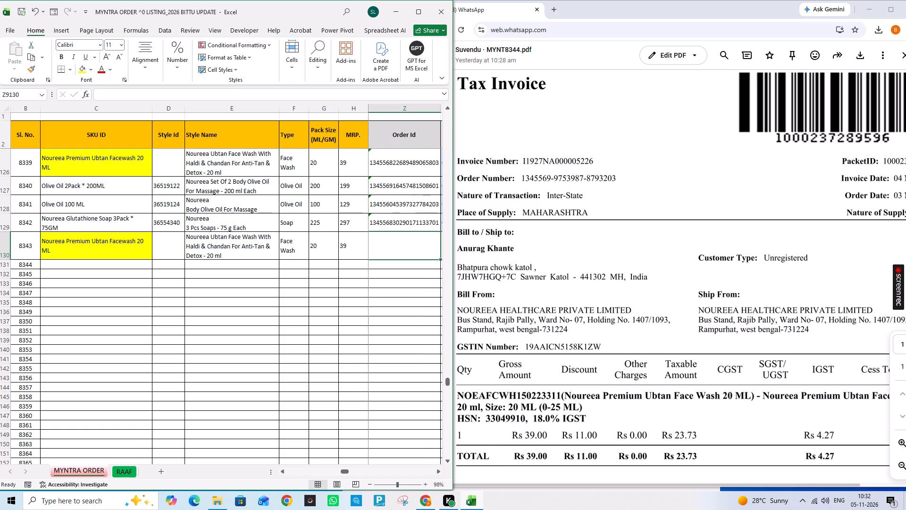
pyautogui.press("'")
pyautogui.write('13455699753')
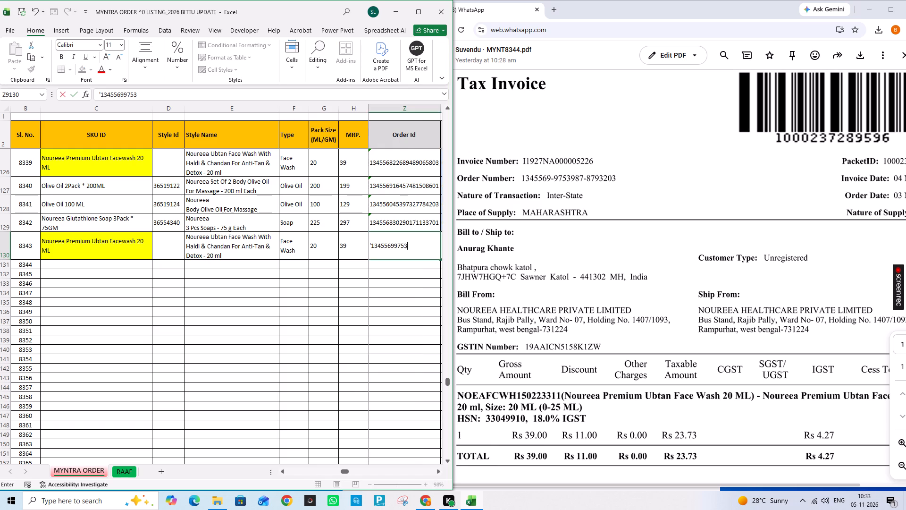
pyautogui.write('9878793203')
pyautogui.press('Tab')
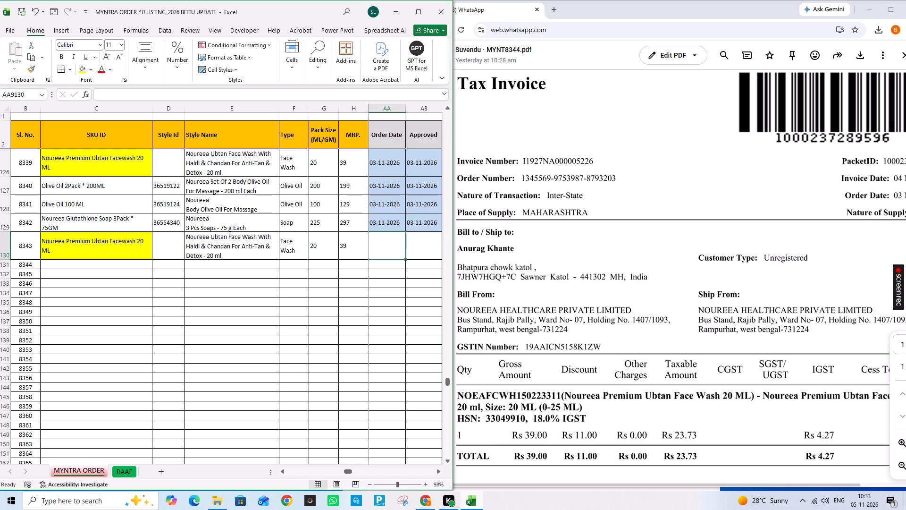
# Fill Order Date, Approved and Packed in the Sl. No. 8343 row with 03-11-2026 from the row above.
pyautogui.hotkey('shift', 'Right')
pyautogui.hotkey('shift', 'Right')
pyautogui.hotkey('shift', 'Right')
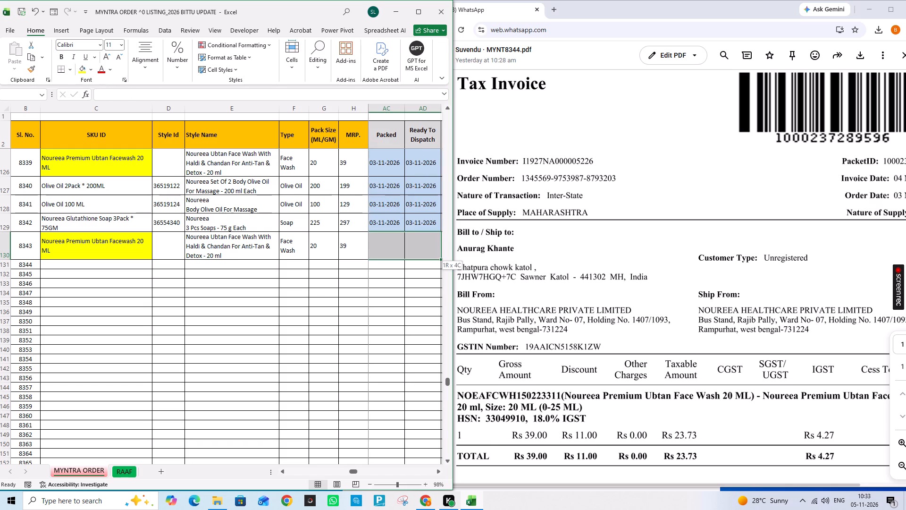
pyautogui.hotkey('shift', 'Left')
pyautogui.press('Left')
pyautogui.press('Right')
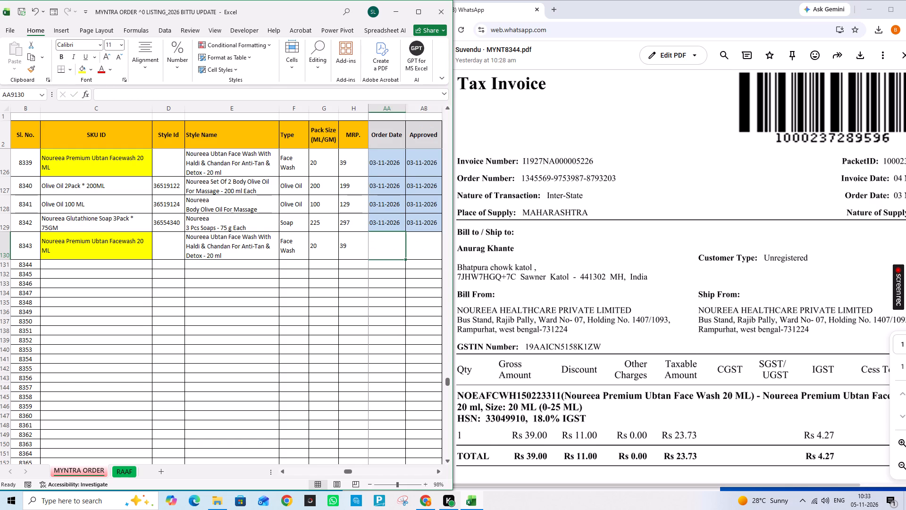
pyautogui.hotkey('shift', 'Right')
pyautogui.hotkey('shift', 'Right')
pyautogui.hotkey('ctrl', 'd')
# Set the Packed date in the Sl. No. 8343 row to 04-11-2026.
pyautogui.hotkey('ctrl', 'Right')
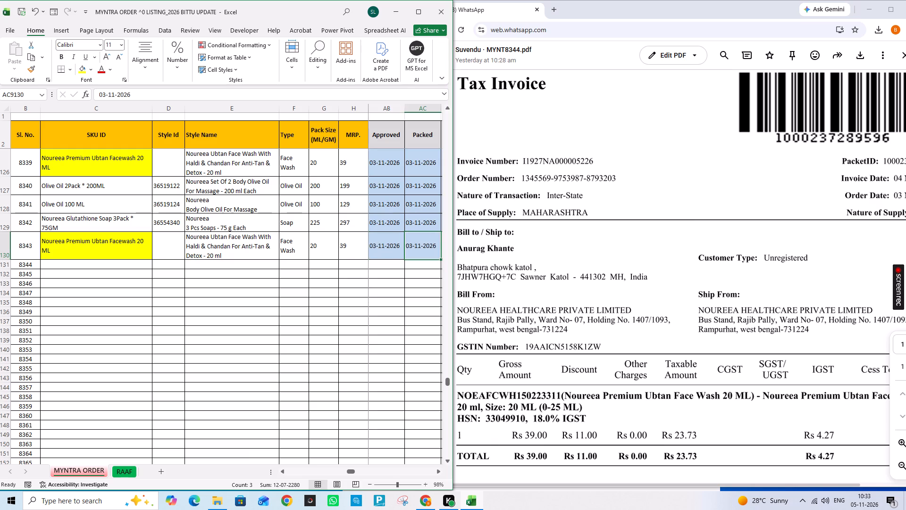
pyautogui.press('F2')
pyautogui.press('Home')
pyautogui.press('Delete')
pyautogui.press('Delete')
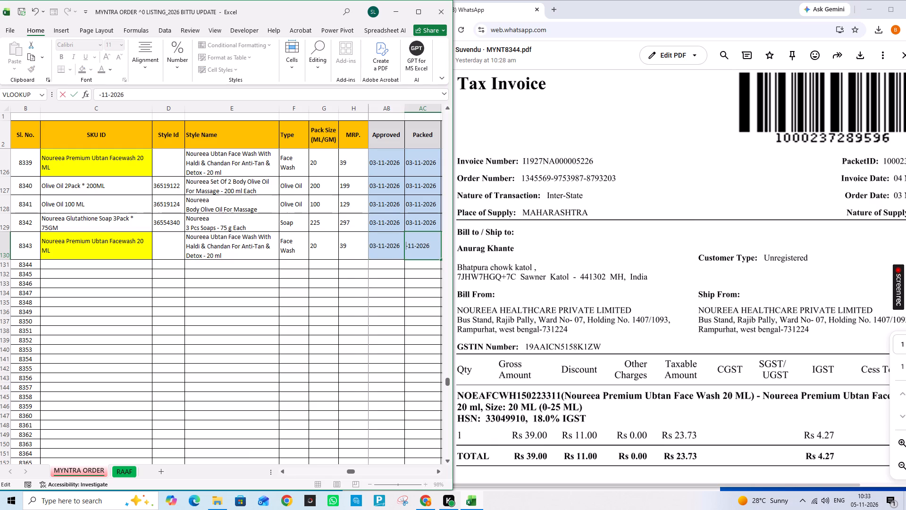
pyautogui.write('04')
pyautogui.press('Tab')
# Copy the 04-11-2026 Packed date into Ready To Dispatch and Pick up Complete in the Sl. No. 8343 row.
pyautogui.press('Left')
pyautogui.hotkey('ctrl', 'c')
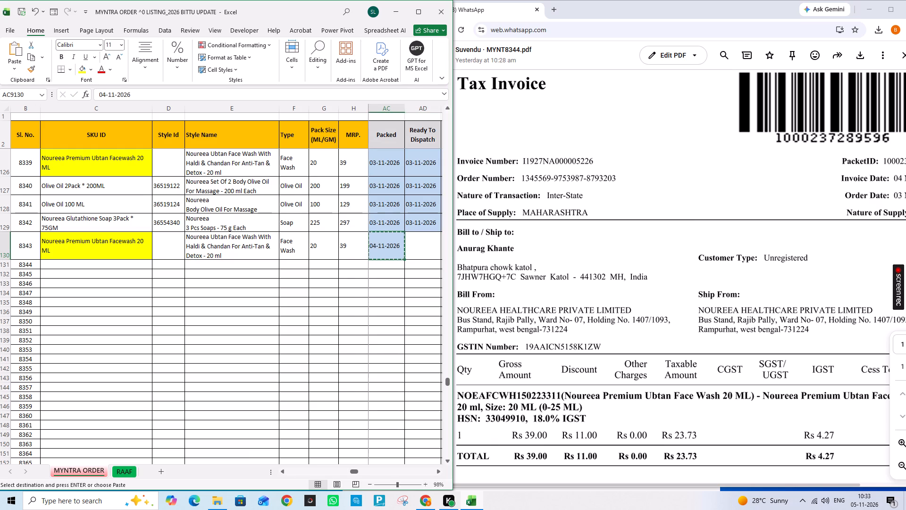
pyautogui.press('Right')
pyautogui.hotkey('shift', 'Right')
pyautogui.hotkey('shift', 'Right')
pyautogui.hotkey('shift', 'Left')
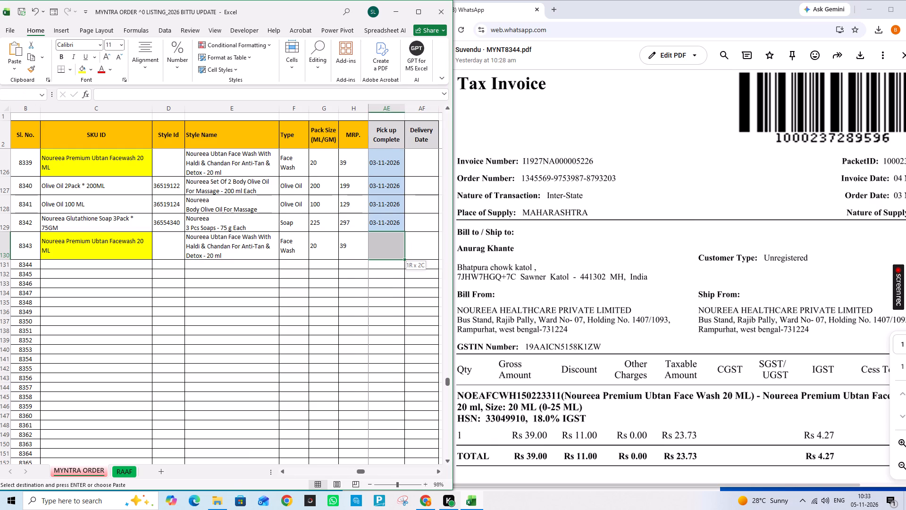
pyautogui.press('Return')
# Enter the buyer's name from the MYNT8344 invoice in the Sl. No. 8343 row.
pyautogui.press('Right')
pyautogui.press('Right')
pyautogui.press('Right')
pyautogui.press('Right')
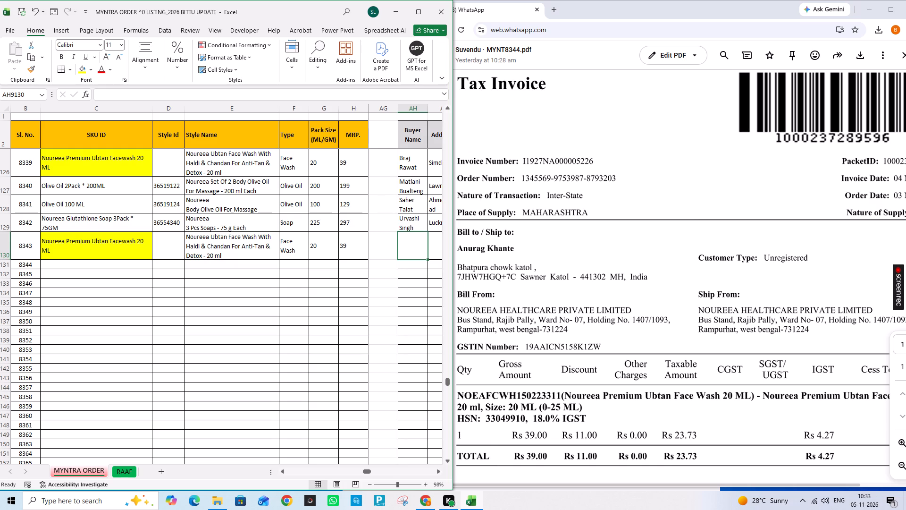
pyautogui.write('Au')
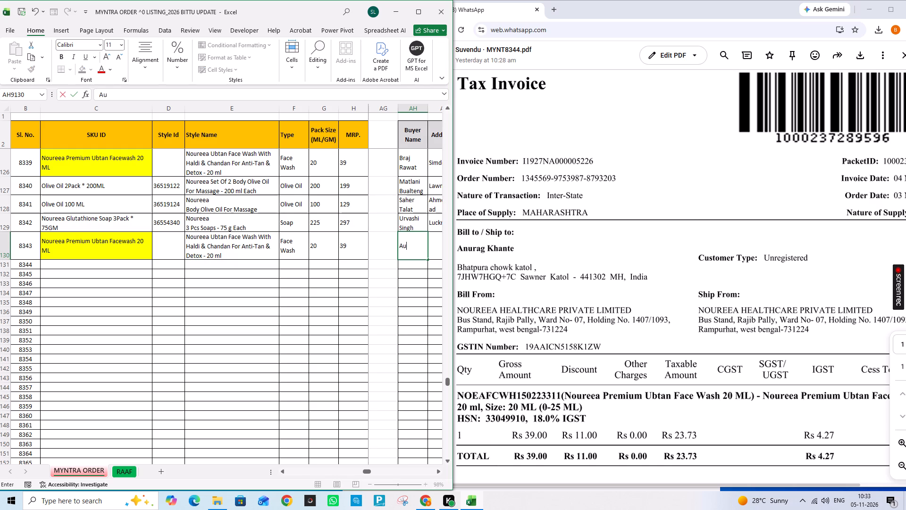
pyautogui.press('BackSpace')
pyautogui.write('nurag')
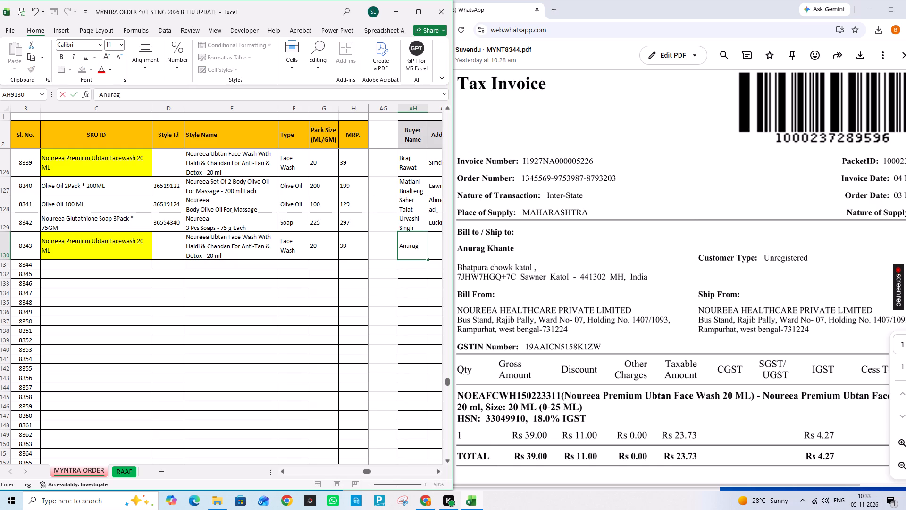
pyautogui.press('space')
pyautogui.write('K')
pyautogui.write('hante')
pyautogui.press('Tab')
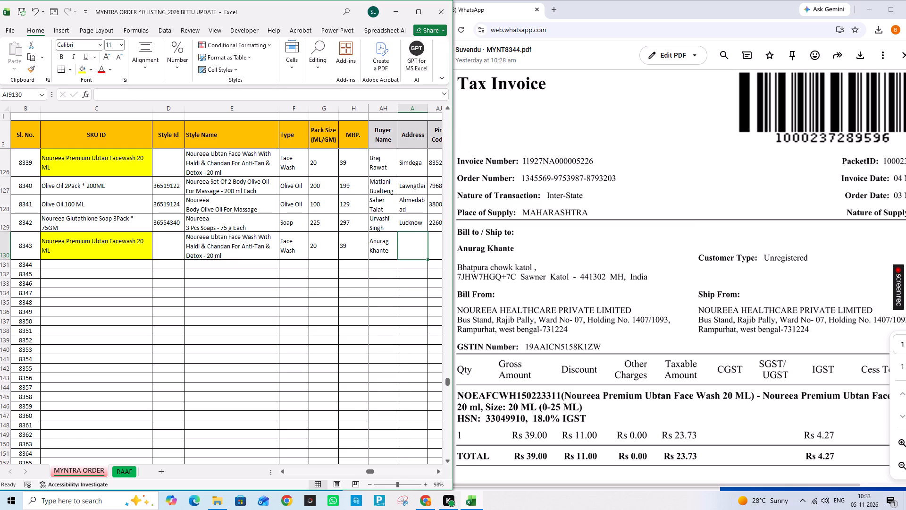
# Enter the buyer's town, pin code and state from the invoice in the Address, Pin Code and State columns of the Sl. No. 8343 row.
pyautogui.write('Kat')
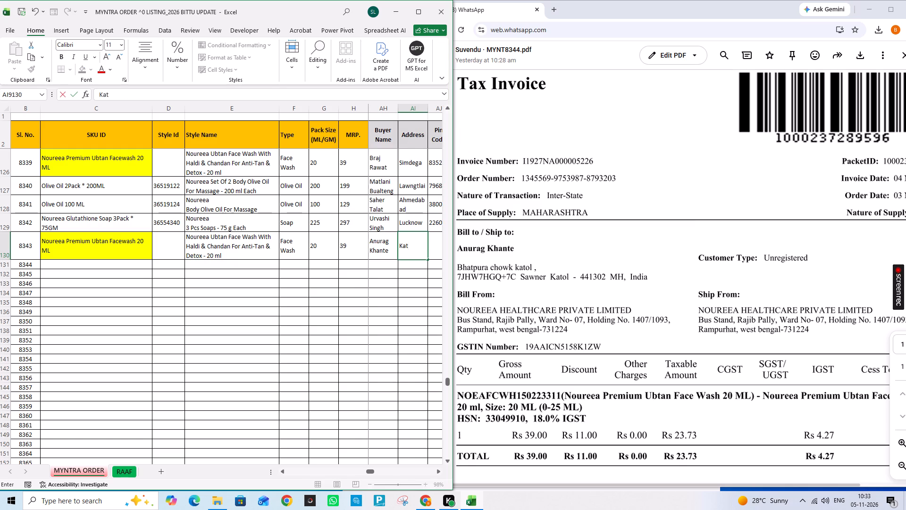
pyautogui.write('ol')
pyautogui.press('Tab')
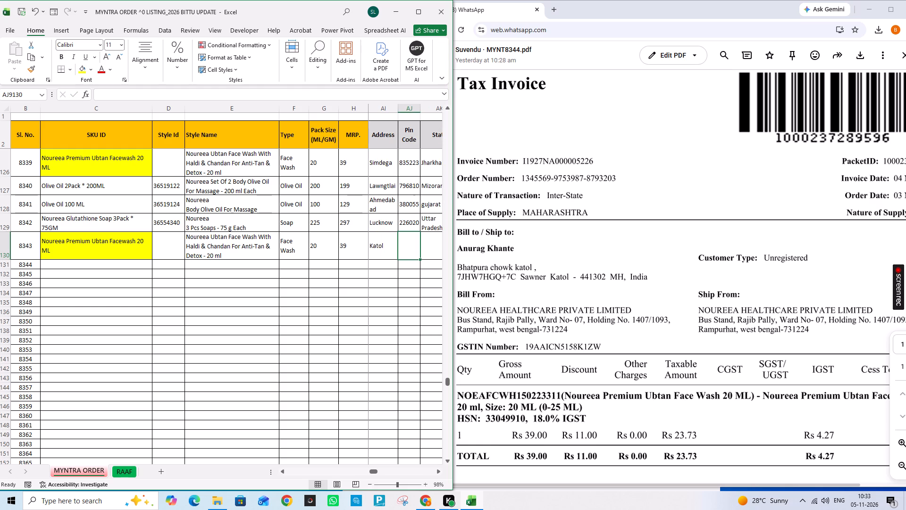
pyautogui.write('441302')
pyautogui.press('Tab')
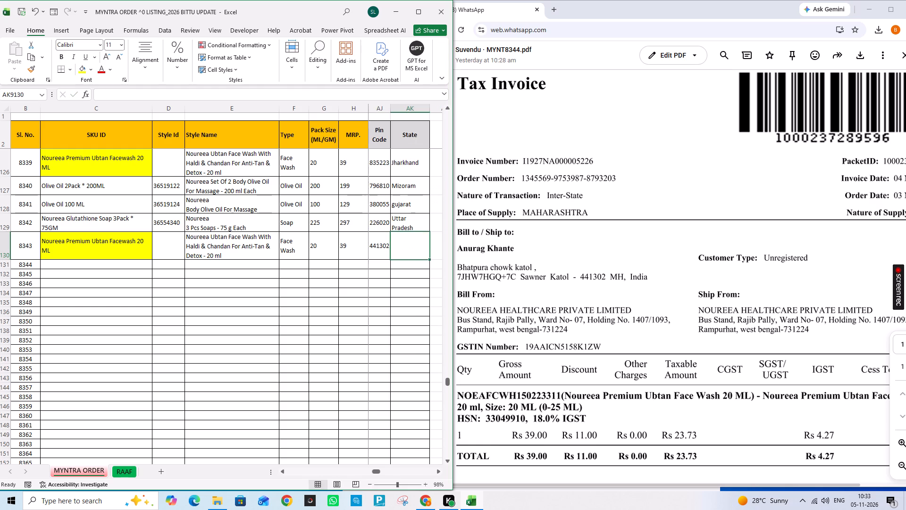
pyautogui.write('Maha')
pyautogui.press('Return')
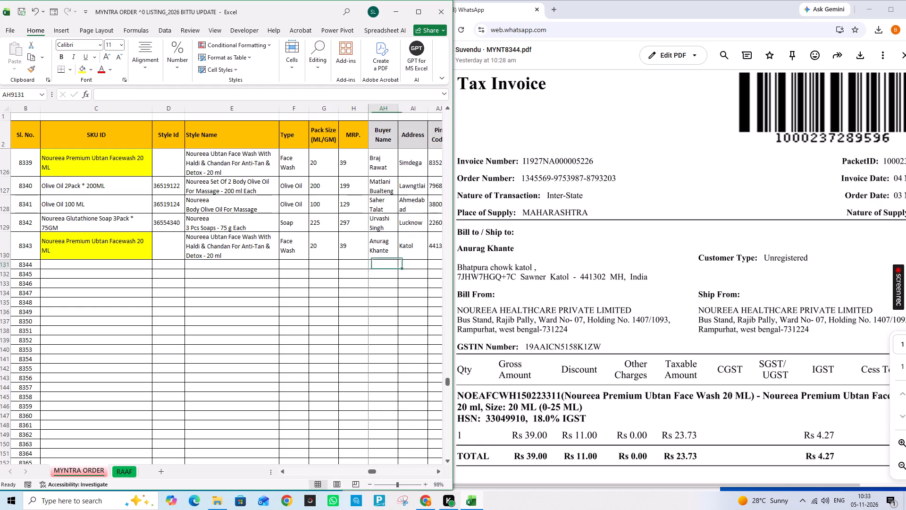
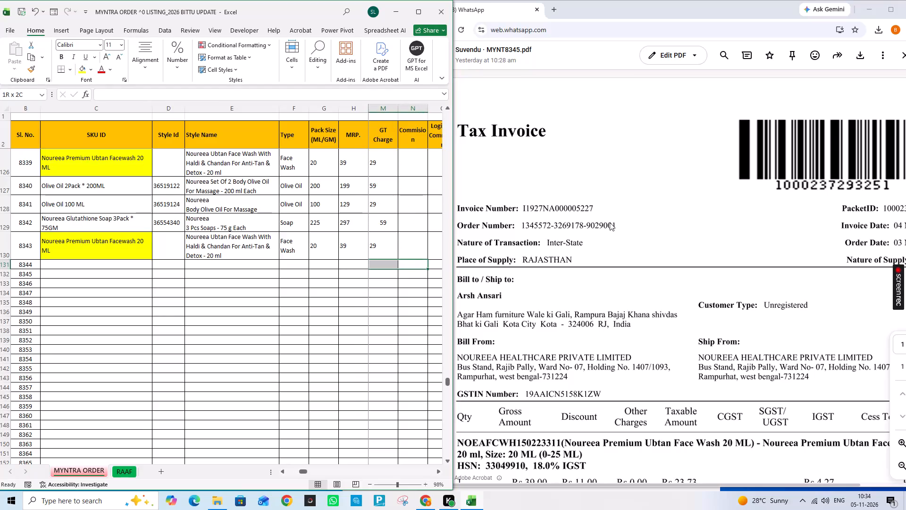
# Copy the Noureea Premium Ubtan Facewash 20 ML product, pricing and charge details from the Sl. No. 8343 row down into the Sl. No. 8344 row.
pyautogui.hotkey('shift', 'Left')
pyautogui.hotkey('shift', 'Left')
pyautogui.hotkey('shift', 'Left')
pyautogui.hotkey('shift', 'Left')
pyautogui.hotkey('shift', 'Left')
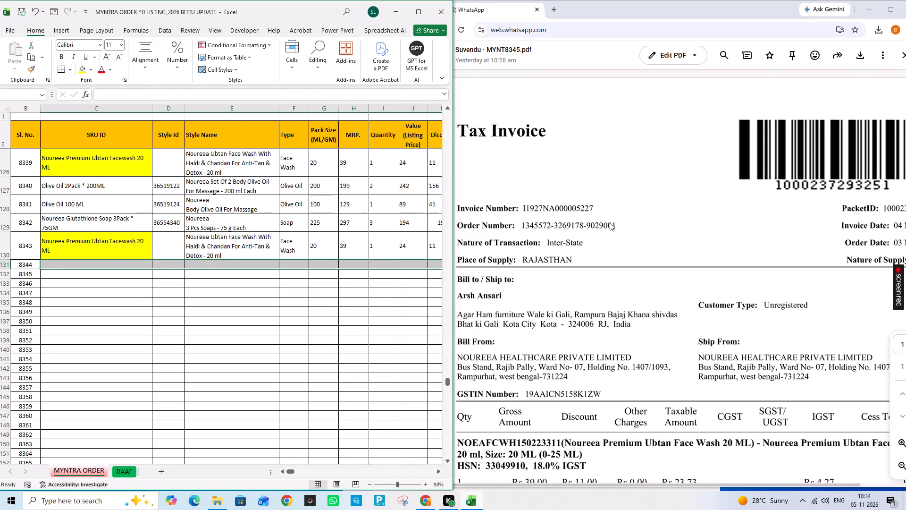
pyautogui.hotkey('ctrl', 'd')
pyautogui.hotkey('ctrl', 'Right')
pyautogui.press('Right')
pyautogui.press('Left')
pyautogui.press('Right')
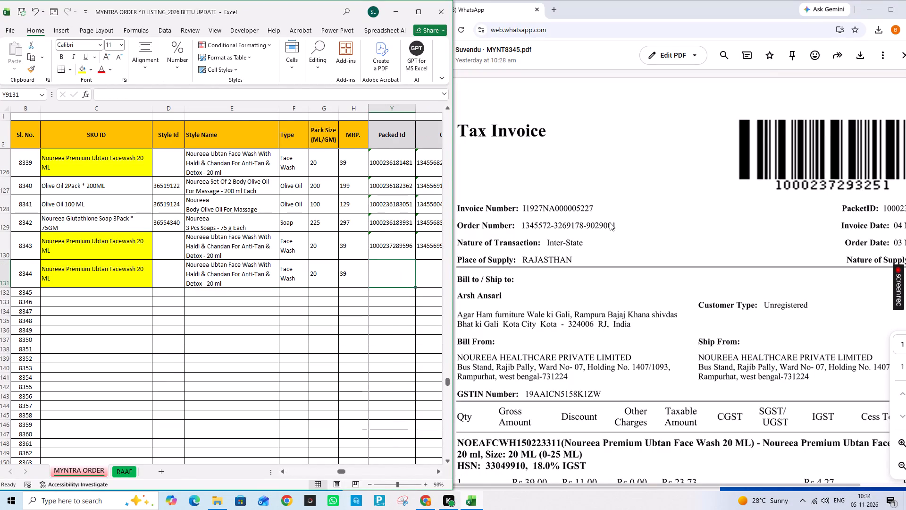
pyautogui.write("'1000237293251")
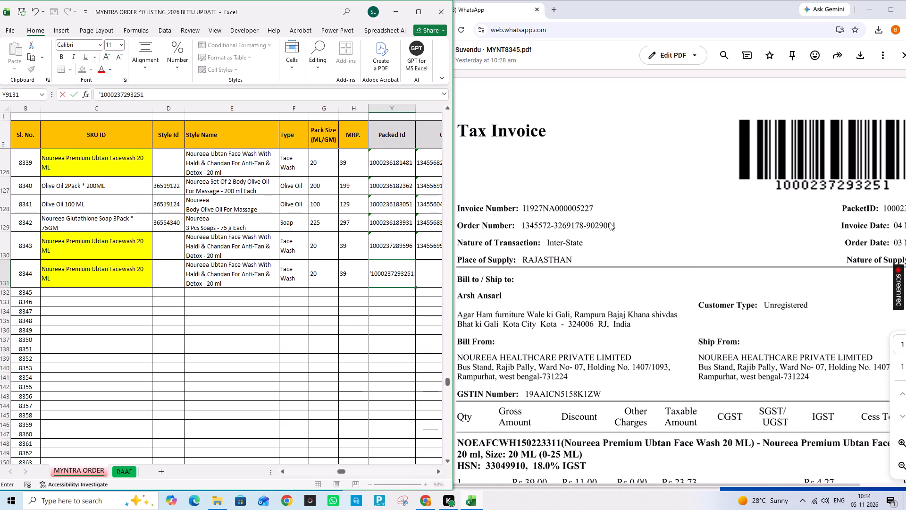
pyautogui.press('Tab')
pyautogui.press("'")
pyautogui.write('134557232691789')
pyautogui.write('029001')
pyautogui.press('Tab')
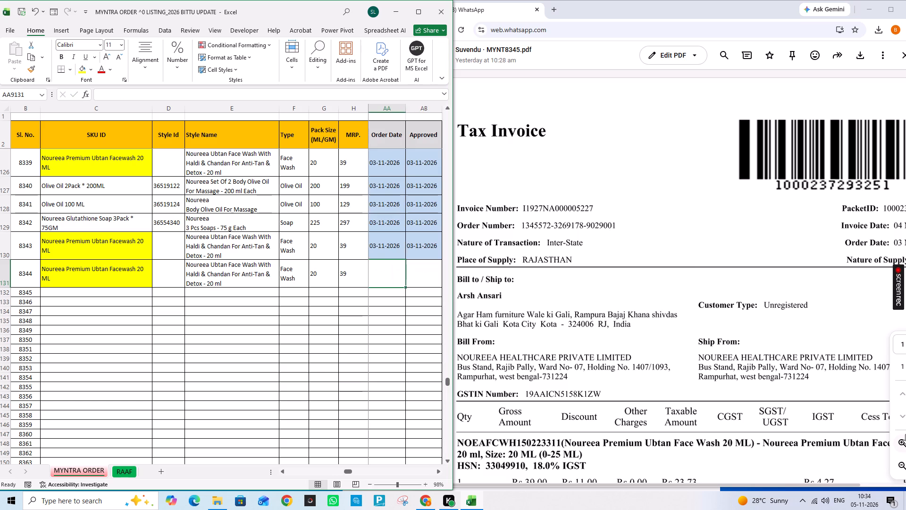
# Copy the five dates from Order Date (03-11-2026) through Pick up Complete (04-11-2026) down from row 8343 into the Sl. No. 8344 row.
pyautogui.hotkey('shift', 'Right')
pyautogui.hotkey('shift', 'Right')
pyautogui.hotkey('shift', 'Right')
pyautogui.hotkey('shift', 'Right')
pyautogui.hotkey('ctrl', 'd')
# Enter the buyer's name from the MYNT8345 invoice in the Buyer Name column of the Sl. No. 8344 row.
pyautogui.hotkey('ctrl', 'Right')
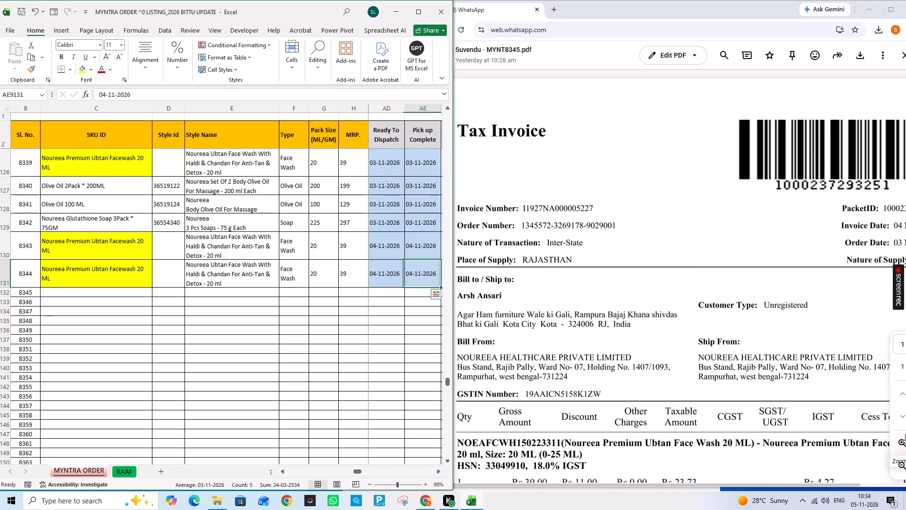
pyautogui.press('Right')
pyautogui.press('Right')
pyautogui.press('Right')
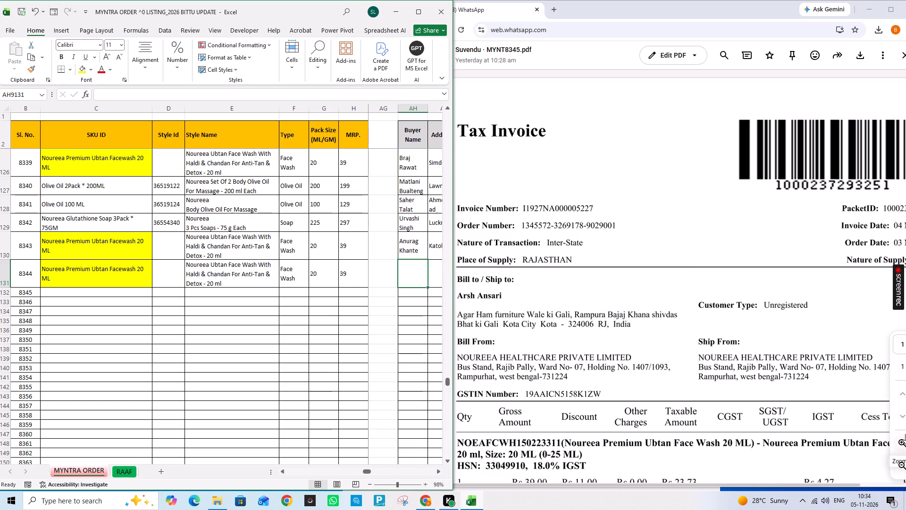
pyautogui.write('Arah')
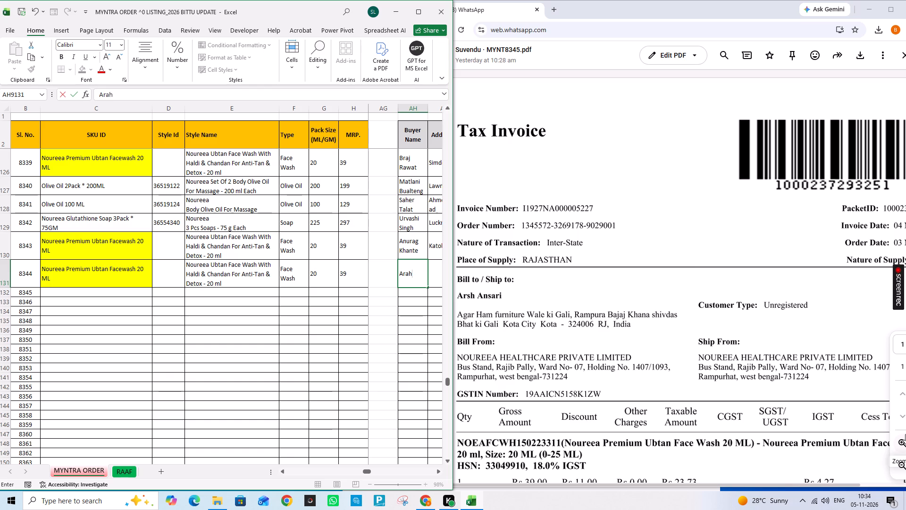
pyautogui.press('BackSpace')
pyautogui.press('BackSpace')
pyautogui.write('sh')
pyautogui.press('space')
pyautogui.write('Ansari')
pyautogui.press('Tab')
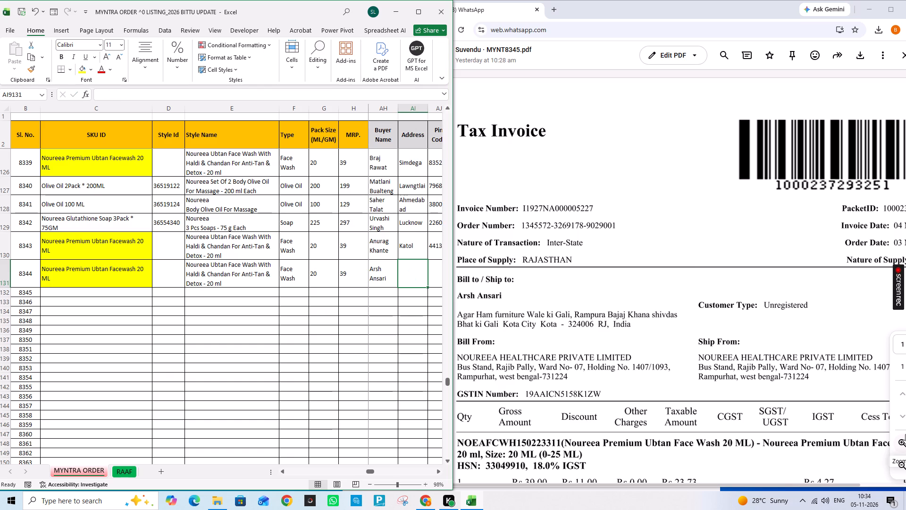
# Enter the buyer's town, pin code and state from the invoice in the Address, Pin Code and State columns of the Sl. No. 8344 row.
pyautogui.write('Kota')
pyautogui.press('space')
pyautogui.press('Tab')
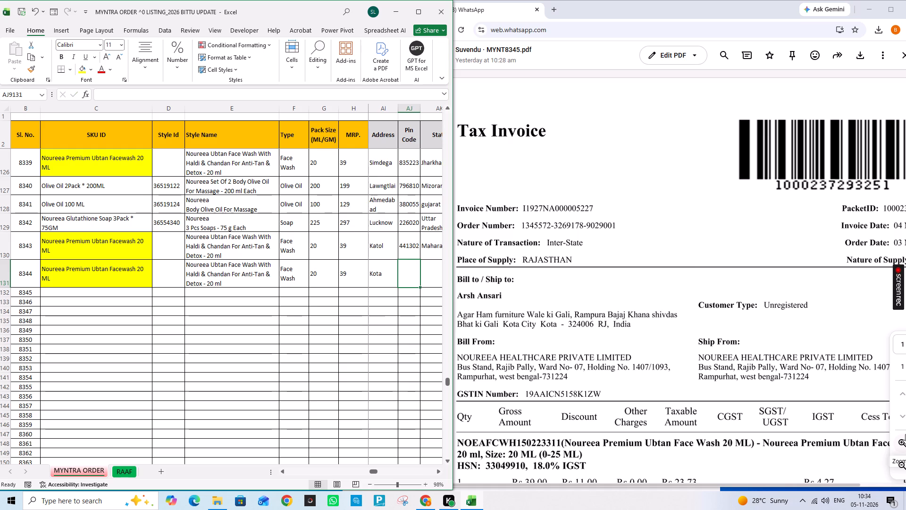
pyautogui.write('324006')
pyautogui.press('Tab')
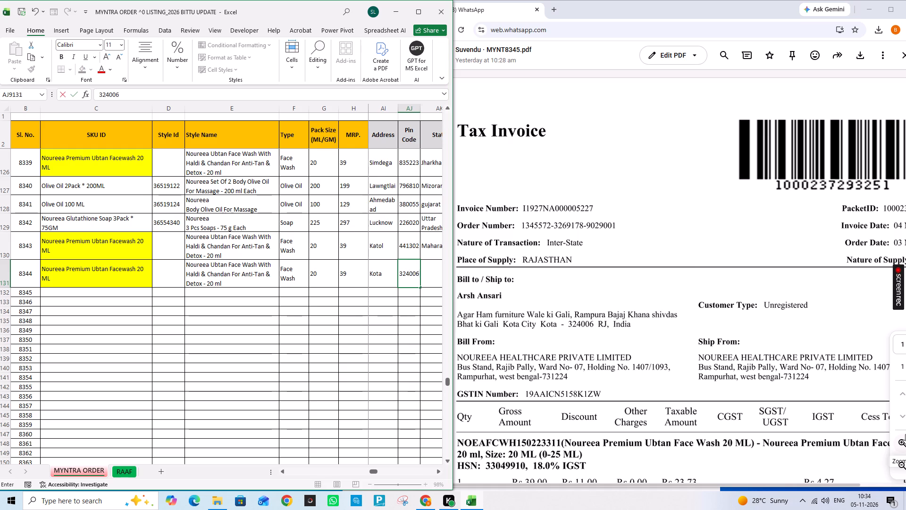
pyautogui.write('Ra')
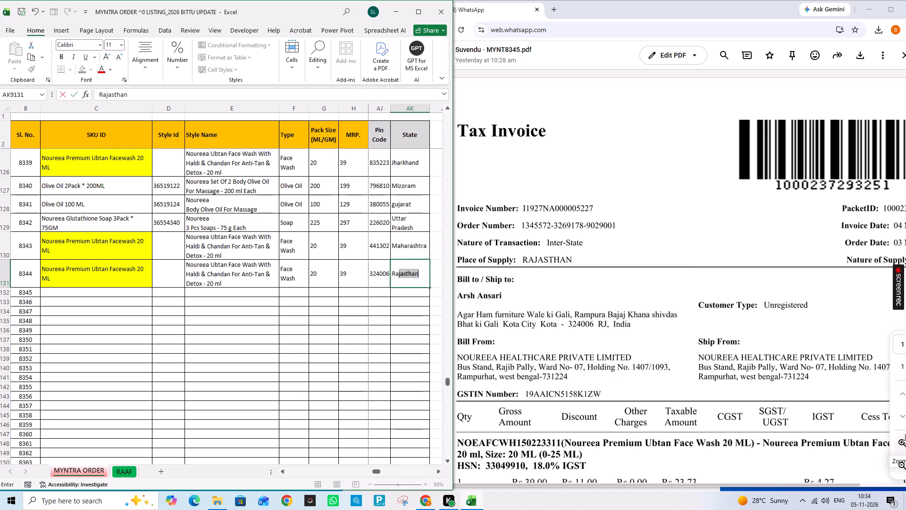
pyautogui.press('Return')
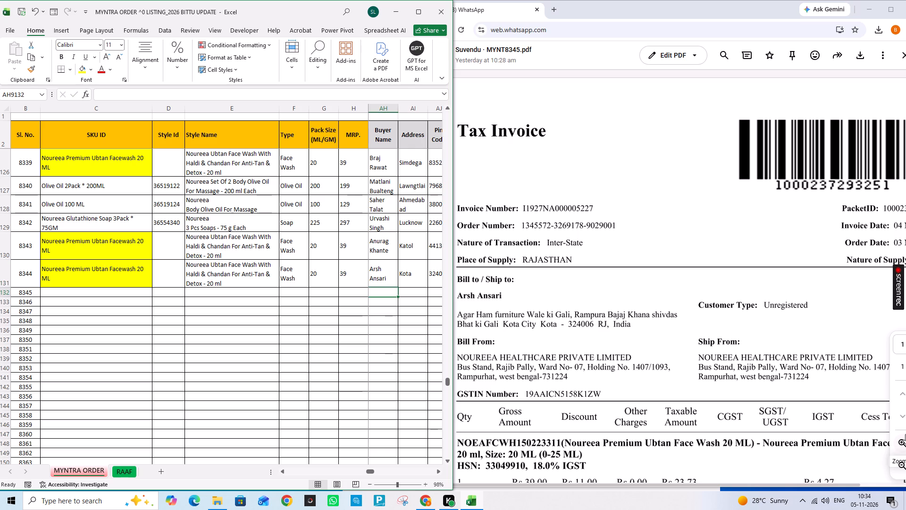
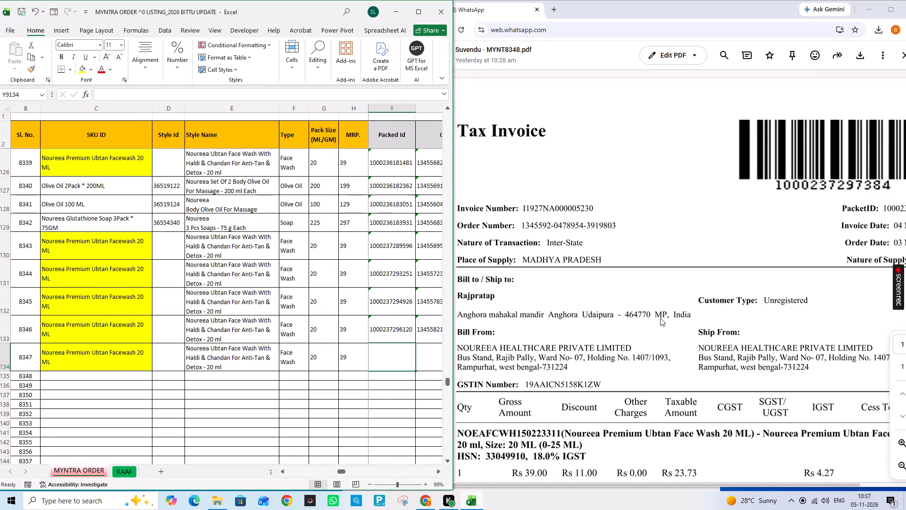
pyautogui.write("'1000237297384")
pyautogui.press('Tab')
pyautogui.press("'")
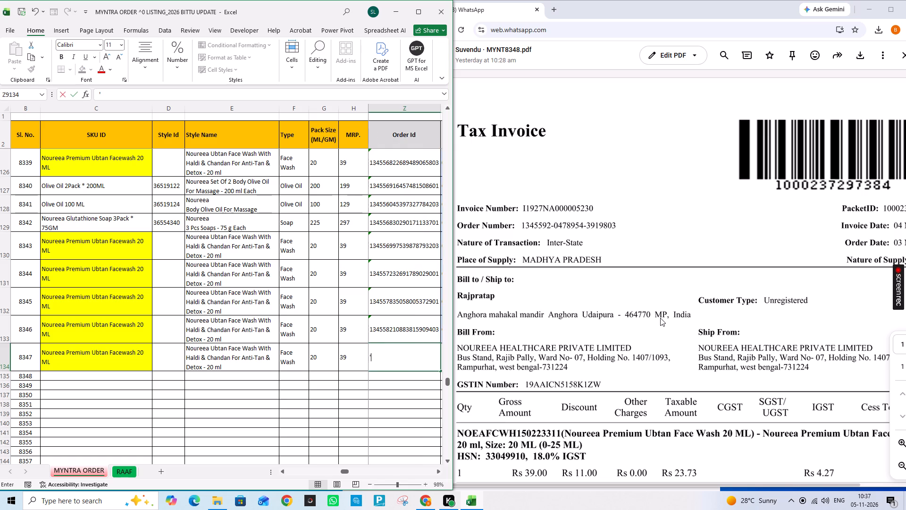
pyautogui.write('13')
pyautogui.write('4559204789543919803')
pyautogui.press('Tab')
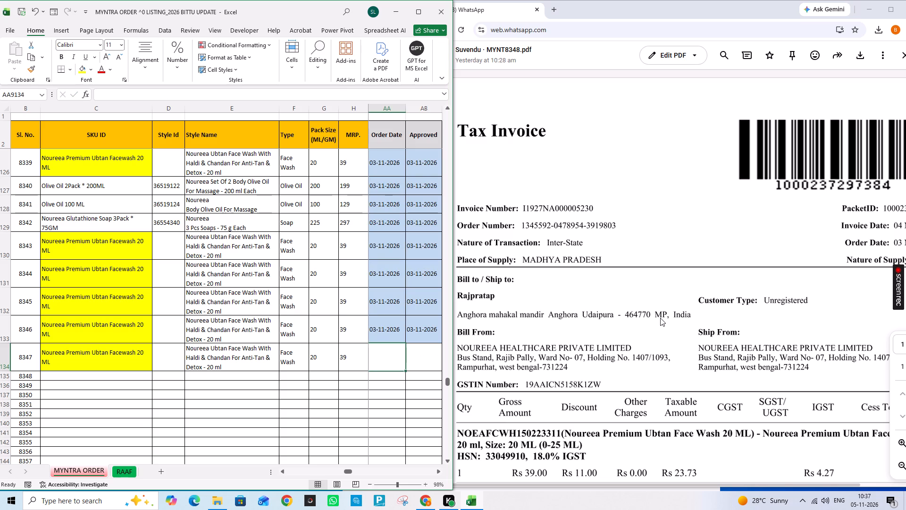
# Copy the Order Date (03-11-2026) through Pick up Complete (04-11-2026) cells and the Delivery Date cell down from row 8346 into the Sl. No. 8347 row.
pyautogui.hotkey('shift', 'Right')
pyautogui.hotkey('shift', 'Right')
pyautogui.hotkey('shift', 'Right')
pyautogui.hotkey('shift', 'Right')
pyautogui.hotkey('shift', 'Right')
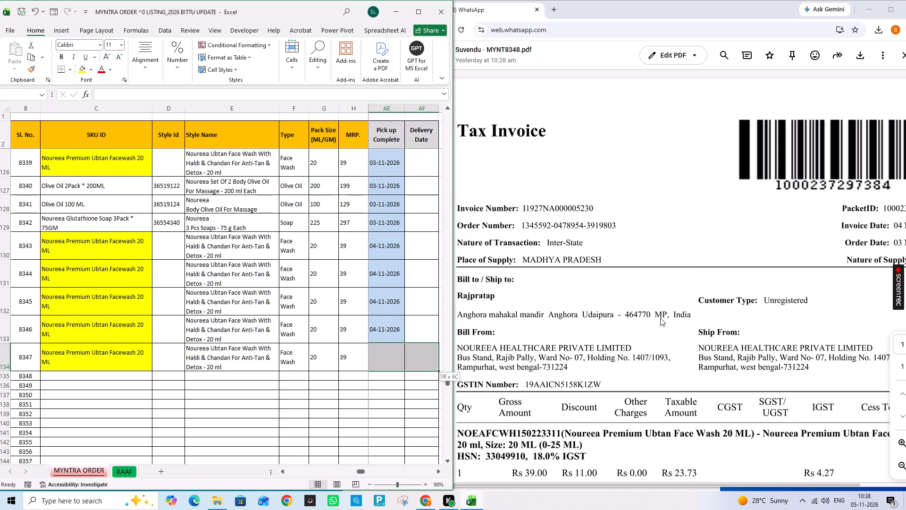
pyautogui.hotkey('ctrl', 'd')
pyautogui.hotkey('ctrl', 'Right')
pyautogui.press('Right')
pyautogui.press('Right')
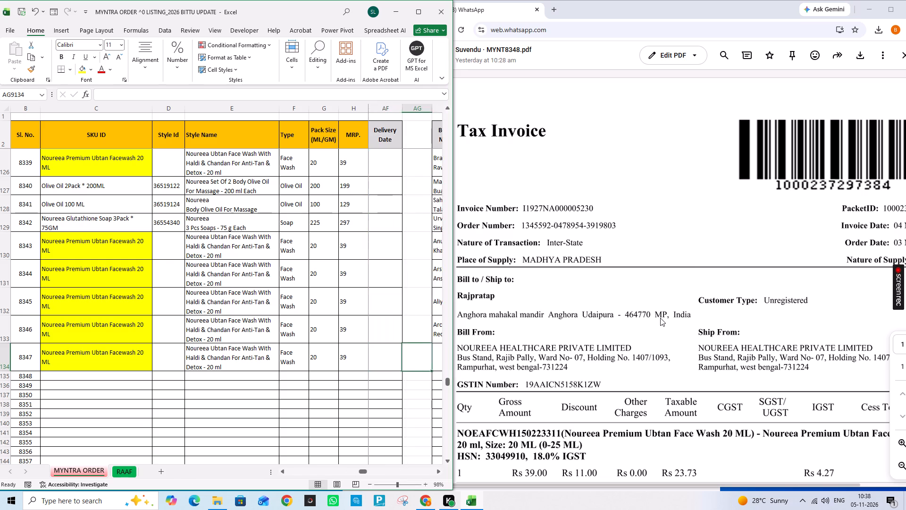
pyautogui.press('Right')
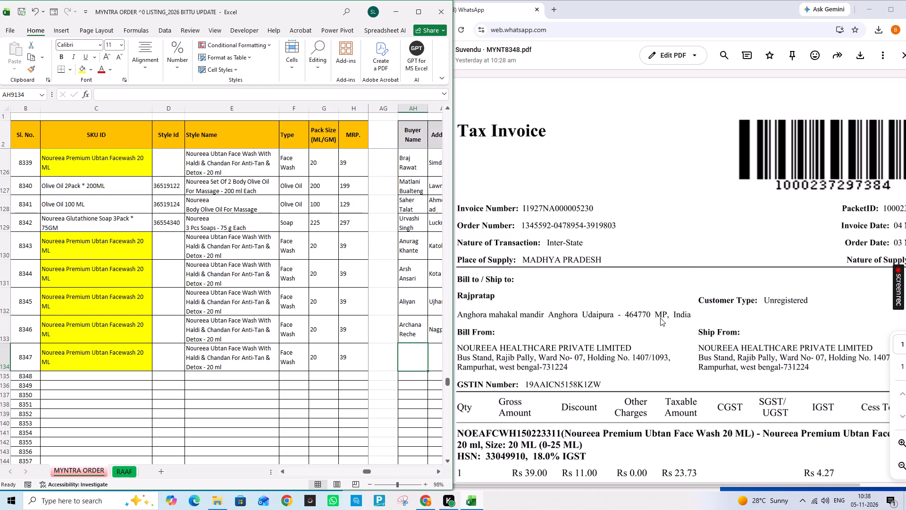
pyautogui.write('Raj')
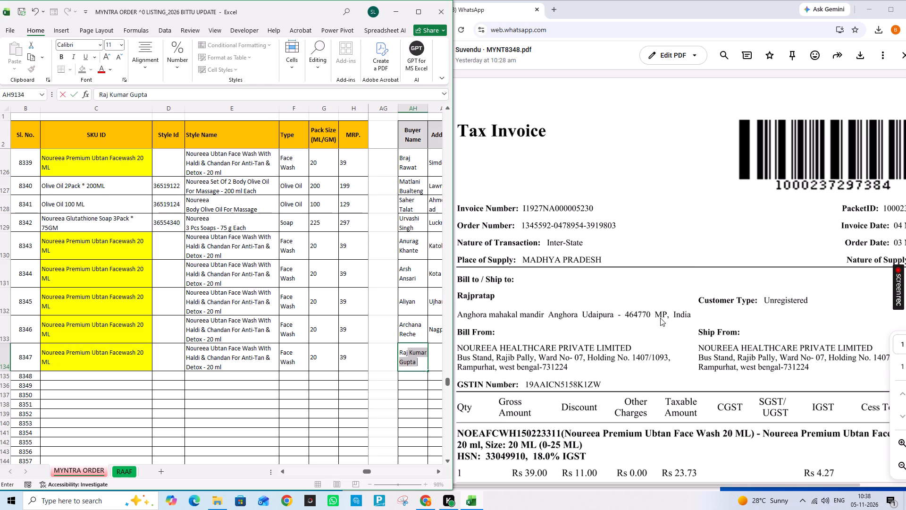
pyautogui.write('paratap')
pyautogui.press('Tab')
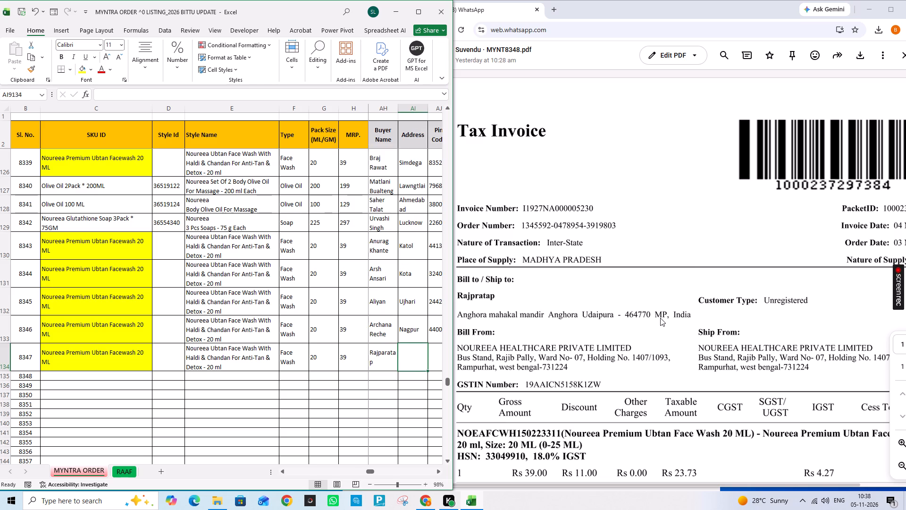
# Enter the buyer's town, pin code and state from the invoice in the Address, Pin Code and State columns of the Sl. No. 8347 row.
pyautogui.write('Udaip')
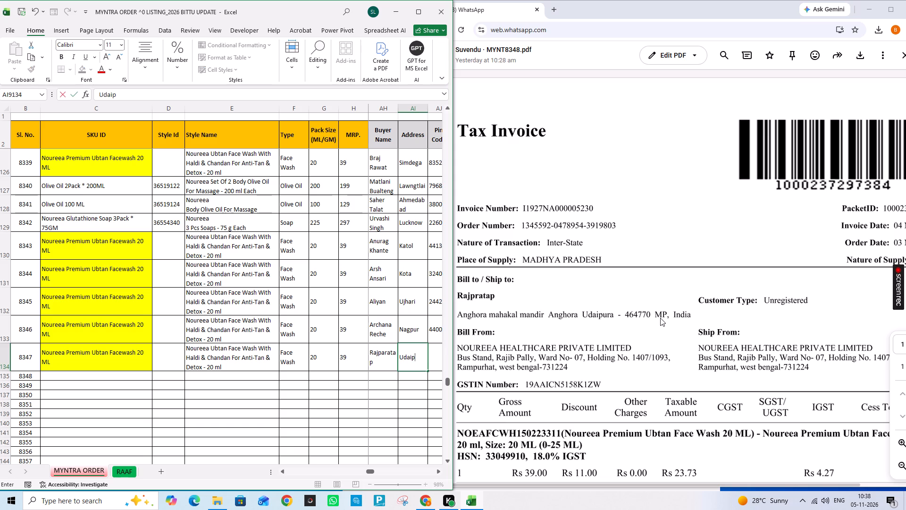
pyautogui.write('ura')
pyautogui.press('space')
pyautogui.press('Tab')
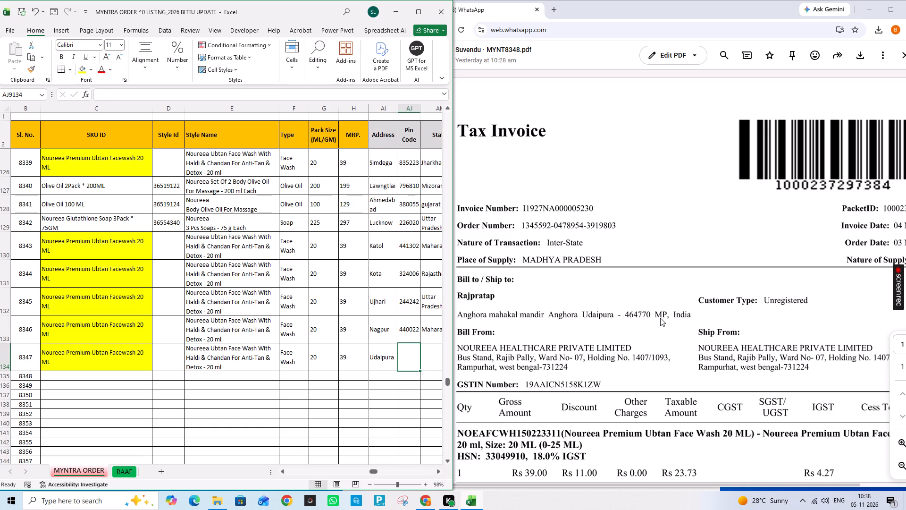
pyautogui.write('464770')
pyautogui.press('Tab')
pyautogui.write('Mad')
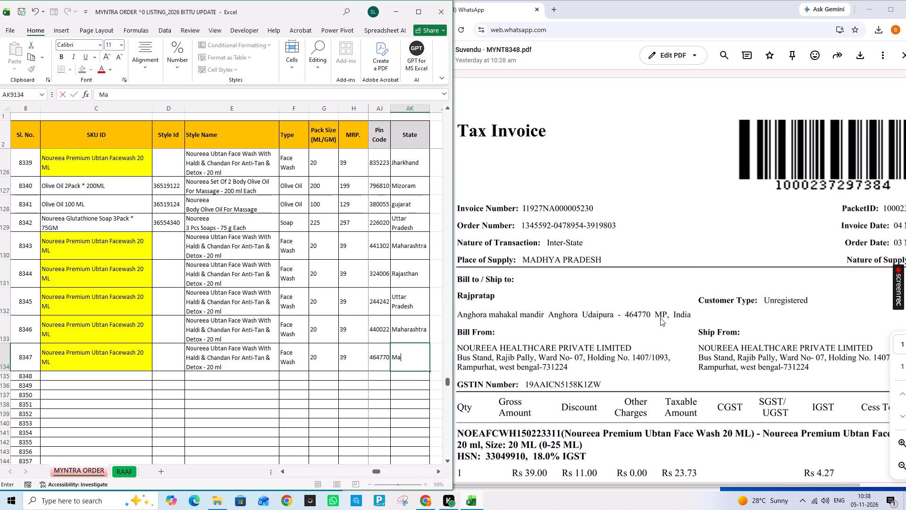
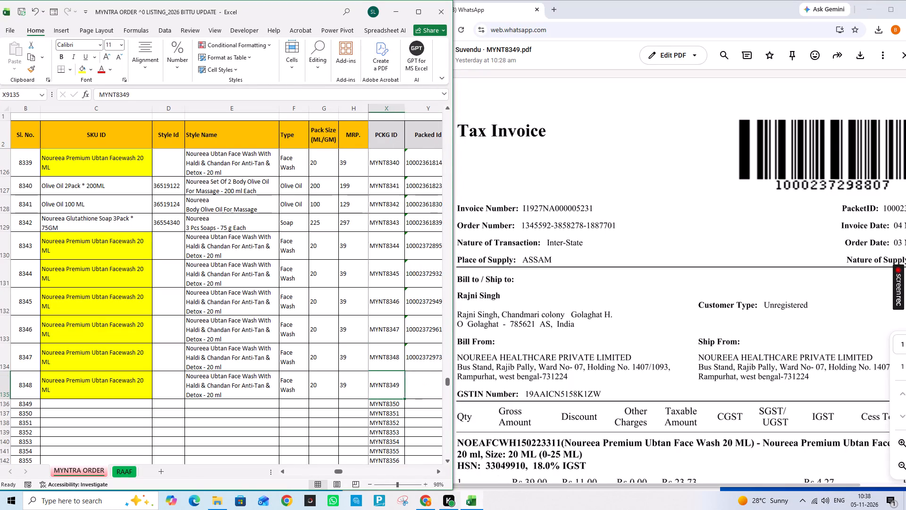
pyautogui.press('Right')
pyautogui.press("'")
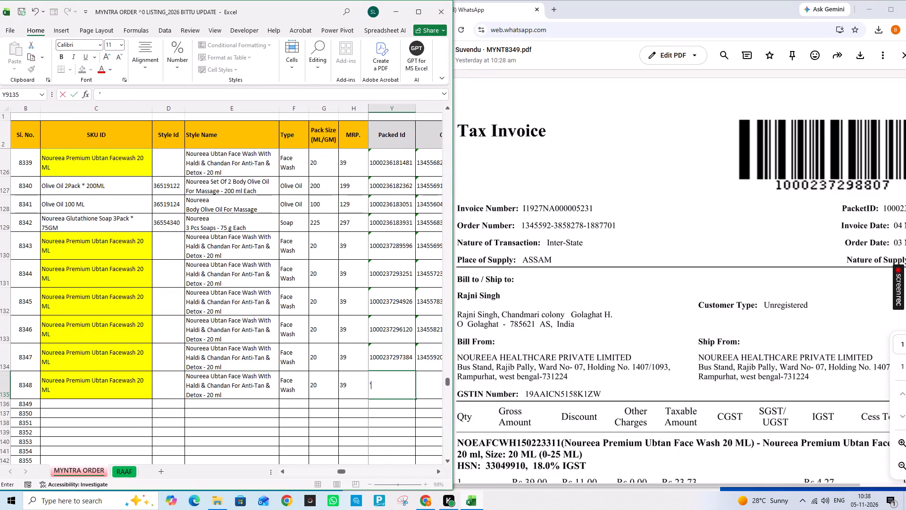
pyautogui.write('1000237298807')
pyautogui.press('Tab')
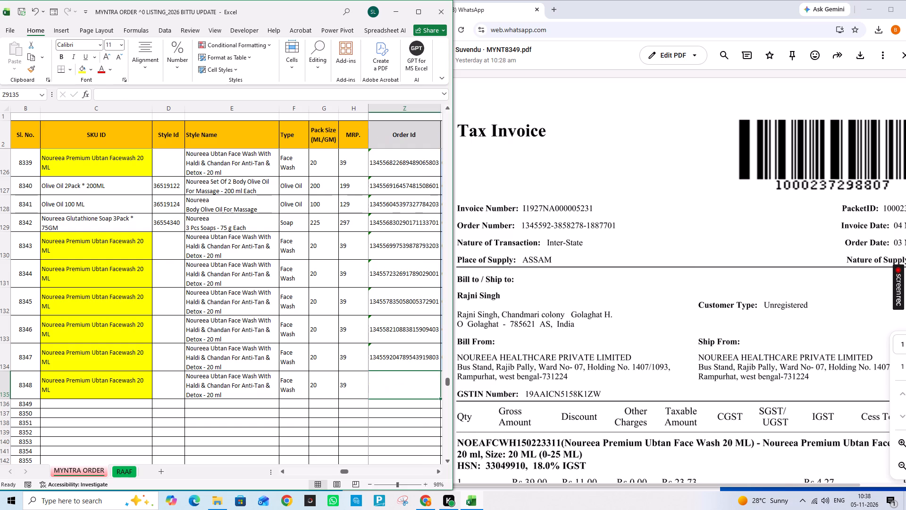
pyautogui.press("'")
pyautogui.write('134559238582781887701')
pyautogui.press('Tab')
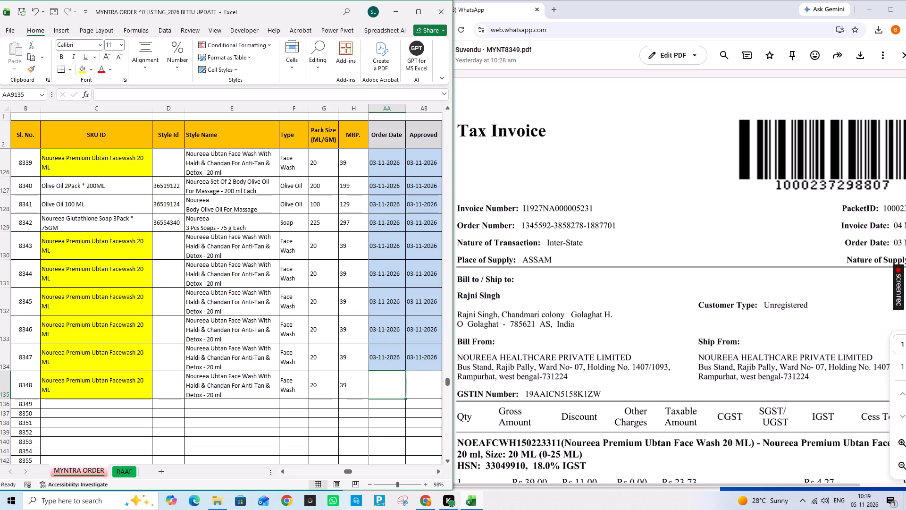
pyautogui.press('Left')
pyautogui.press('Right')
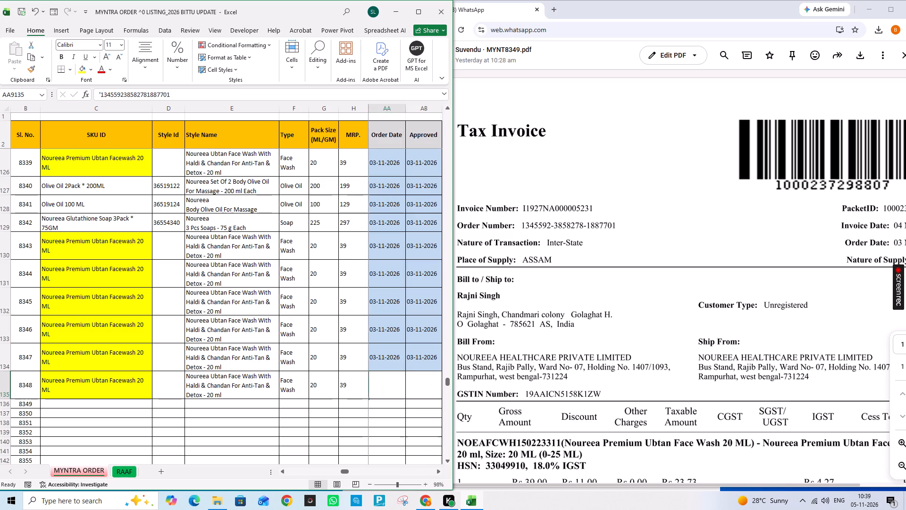
# Copy the Order Date (03-11-2026) through Pick up Complete (04-11-2026) cells down from row 8347 into the Sl. No. 8348 row.
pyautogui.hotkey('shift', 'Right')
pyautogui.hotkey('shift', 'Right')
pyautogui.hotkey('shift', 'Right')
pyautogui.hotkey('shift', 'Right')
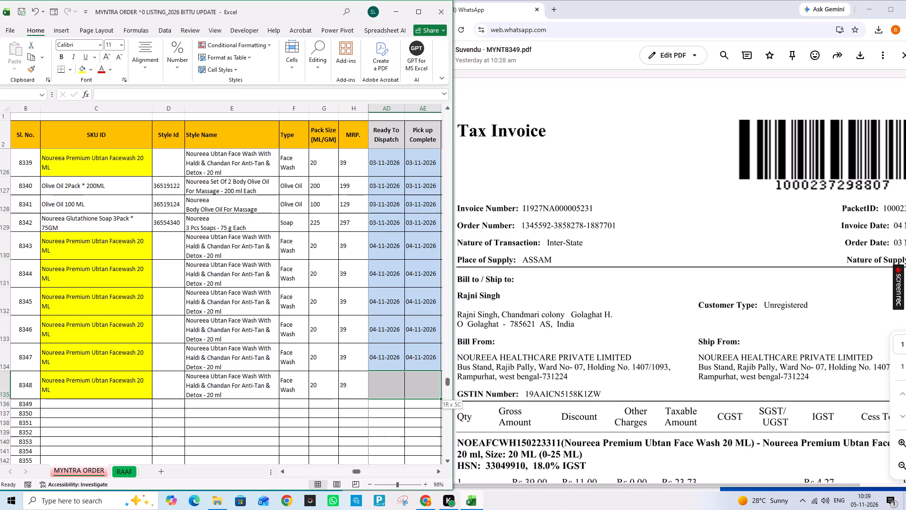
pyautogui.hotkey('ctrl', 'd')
# Enter the buyer's name from the MYNT8349 invoice in the Buyer Name column of the Sl. No. 8348 row.
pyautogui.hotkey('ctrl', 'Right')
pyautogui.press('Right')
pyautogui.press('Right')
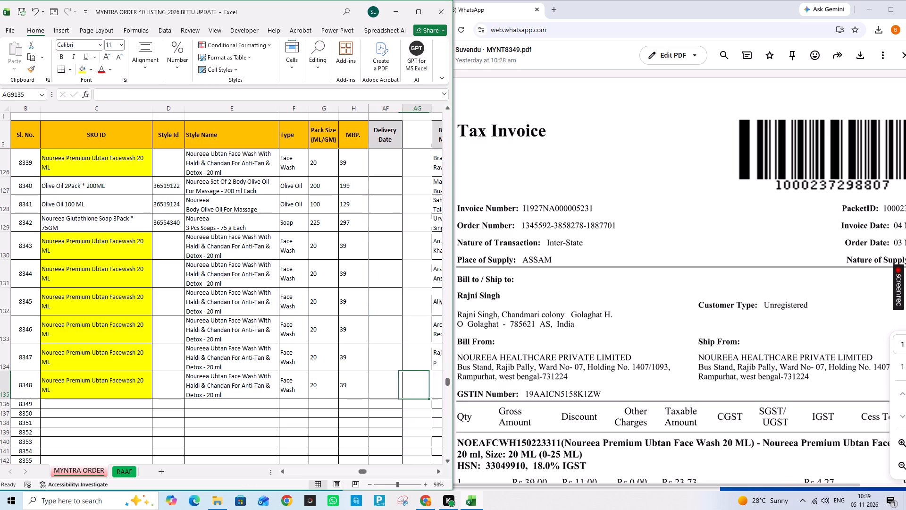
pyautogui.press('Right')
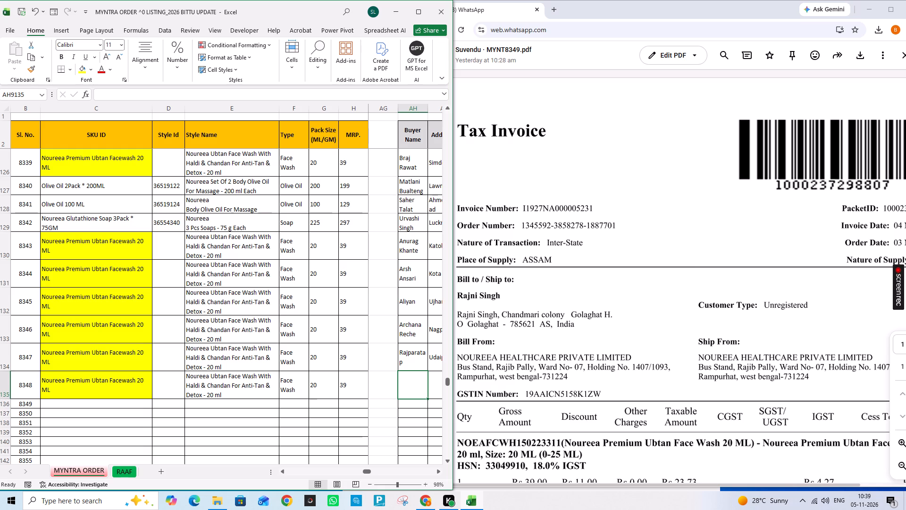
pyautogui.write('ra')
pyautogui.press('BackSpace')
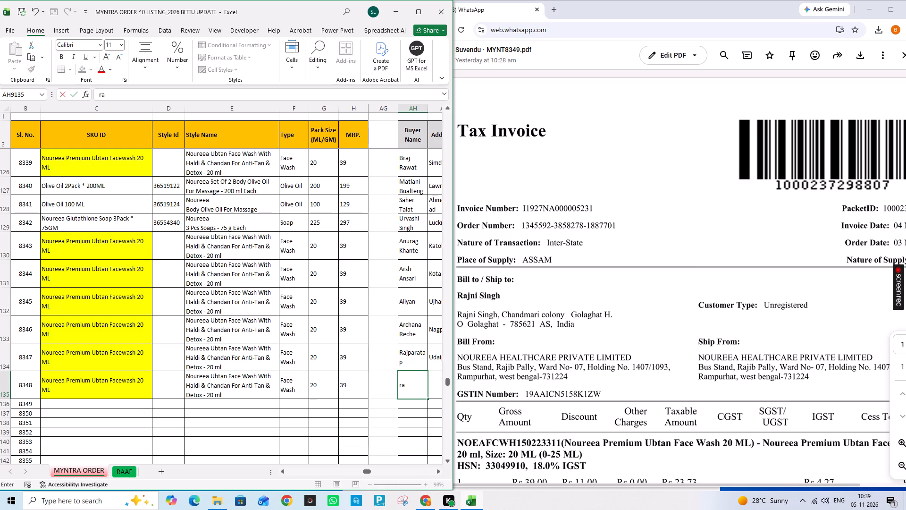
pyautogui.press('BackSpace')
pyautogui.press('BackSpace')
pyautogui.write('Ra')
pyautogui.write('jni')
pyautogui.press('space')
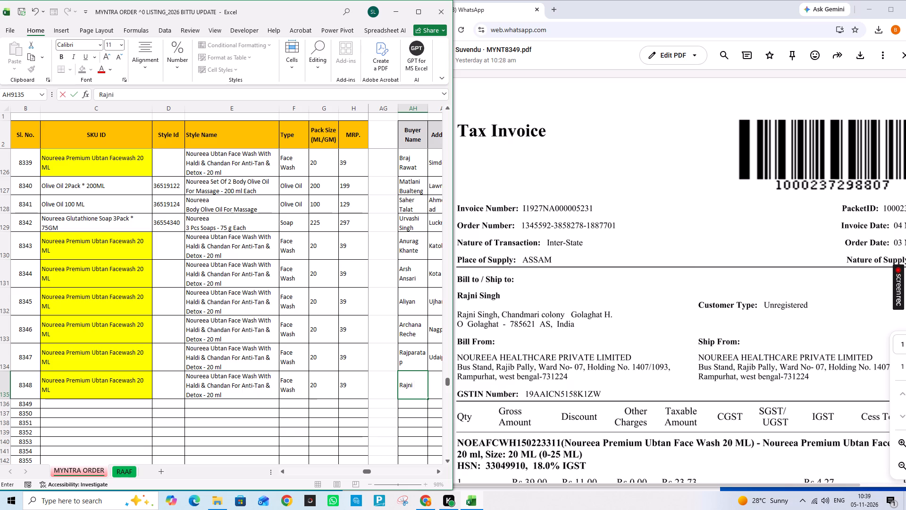
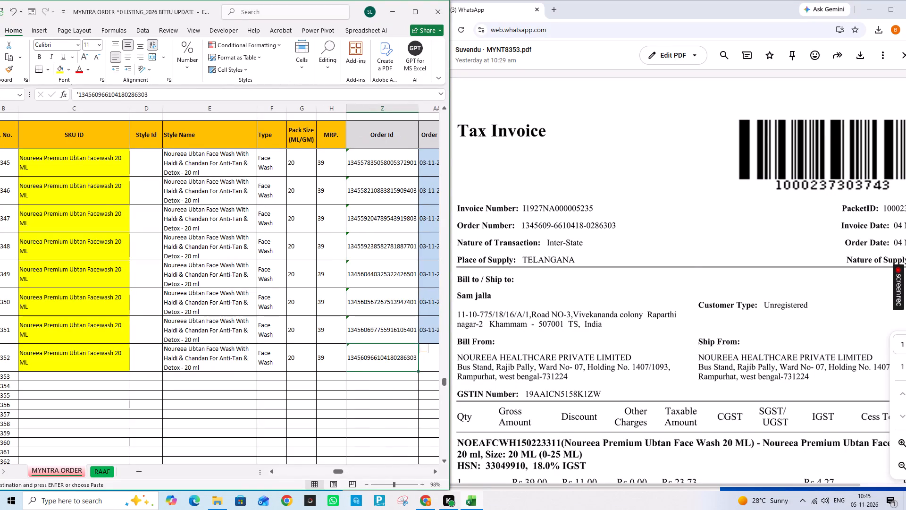
# Paste the copied 04-11-2026 dates across the five date cells, Order Date through Pick up Complete, in the Sl. No. 8352 row.
pyautogui.press('Right')
pyautogui.hotkey('shift', 'Right')
pyautogui.hotkey('shift', 'Right')
pyautogui.hotkey('shift', 'Right')
pyautogui.hotkey('shift', 'Right')
pyautogui.press('Return')
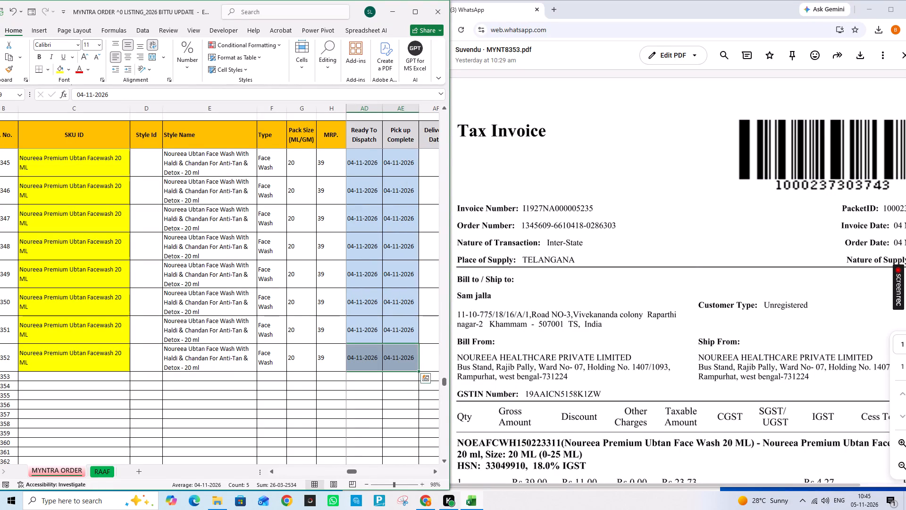
pyautogui.press('Right')
pyautogui.press('Right')
pyautogui.press('Right')
pyautogui.press('Right')
pyautogui.press('Right')
pyautogui.press('Right')
pyautogui.press('Right')
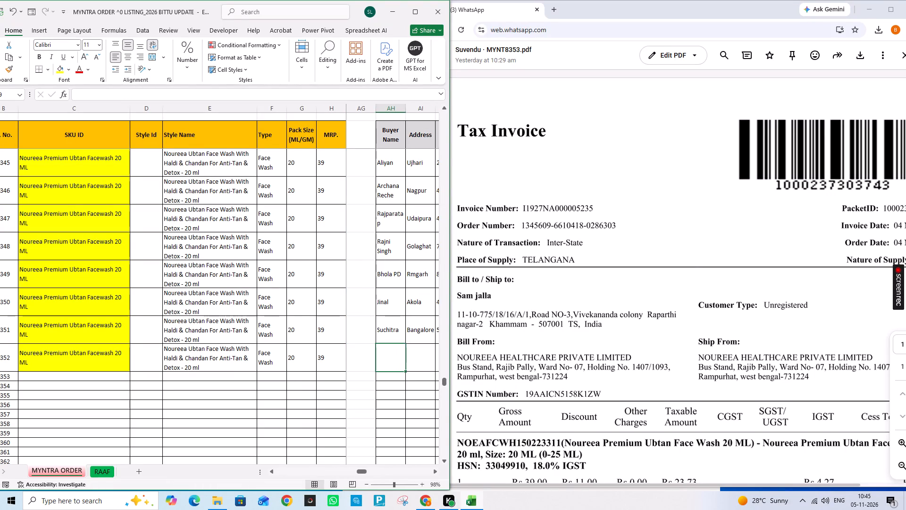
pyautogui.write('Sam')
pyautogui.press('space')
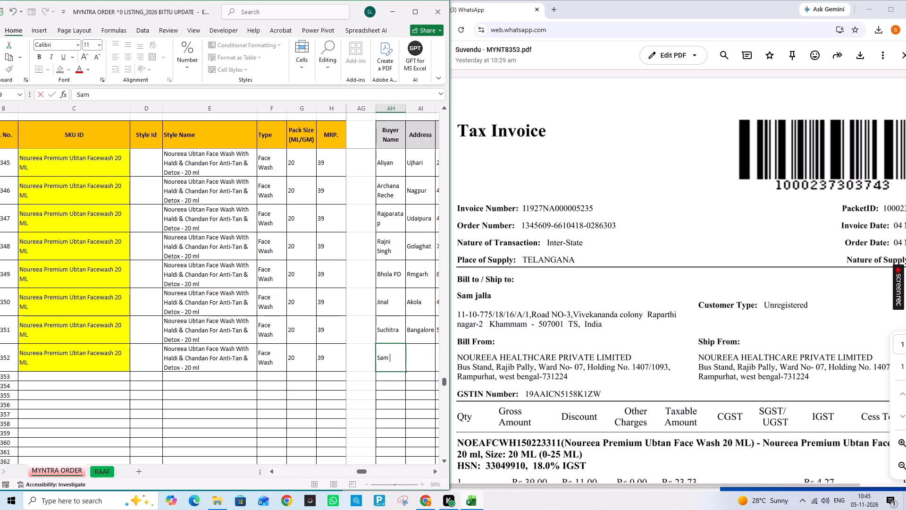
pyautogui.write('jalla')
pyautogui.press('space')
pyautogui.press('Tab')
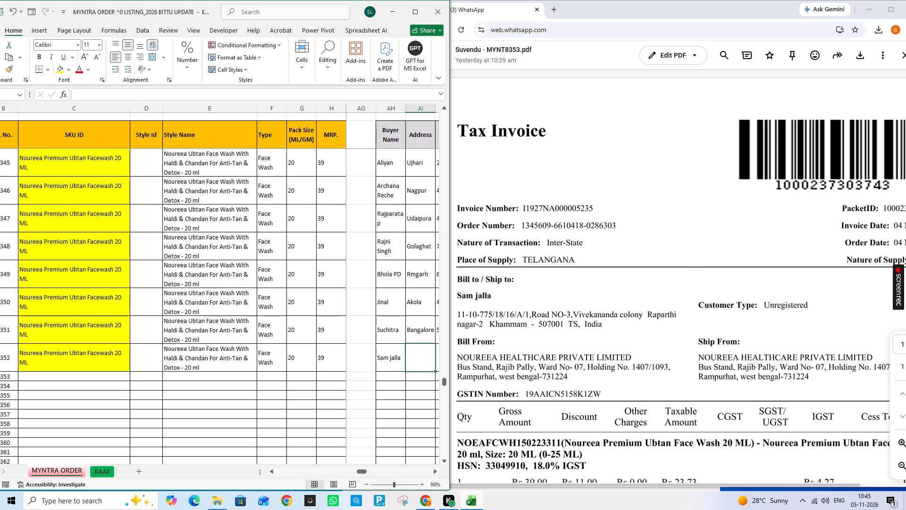
# Fill in the buyer's location in the Sl. No. 8352 row: address Khammam, the invoice's postal code, and state Telangana.
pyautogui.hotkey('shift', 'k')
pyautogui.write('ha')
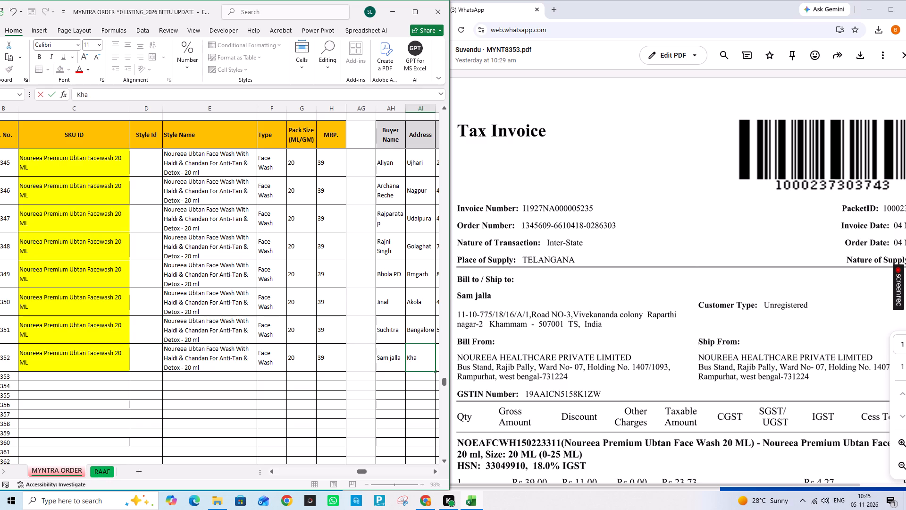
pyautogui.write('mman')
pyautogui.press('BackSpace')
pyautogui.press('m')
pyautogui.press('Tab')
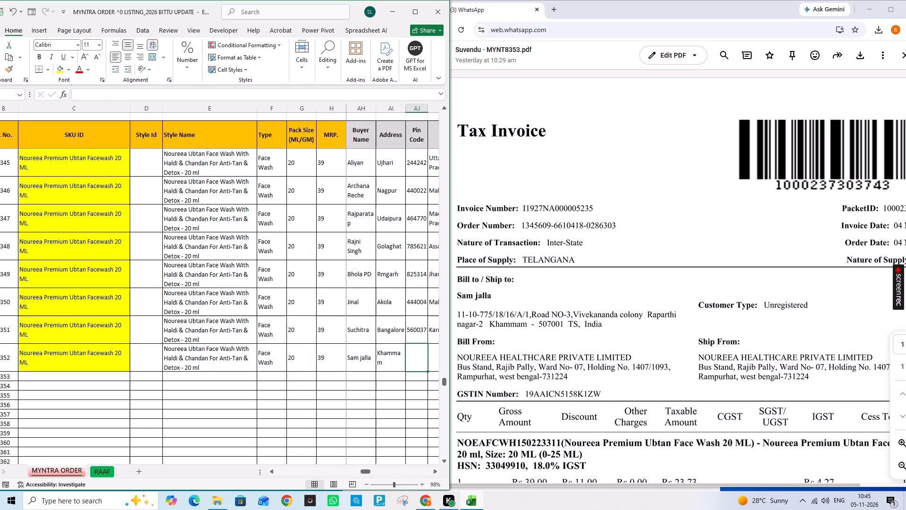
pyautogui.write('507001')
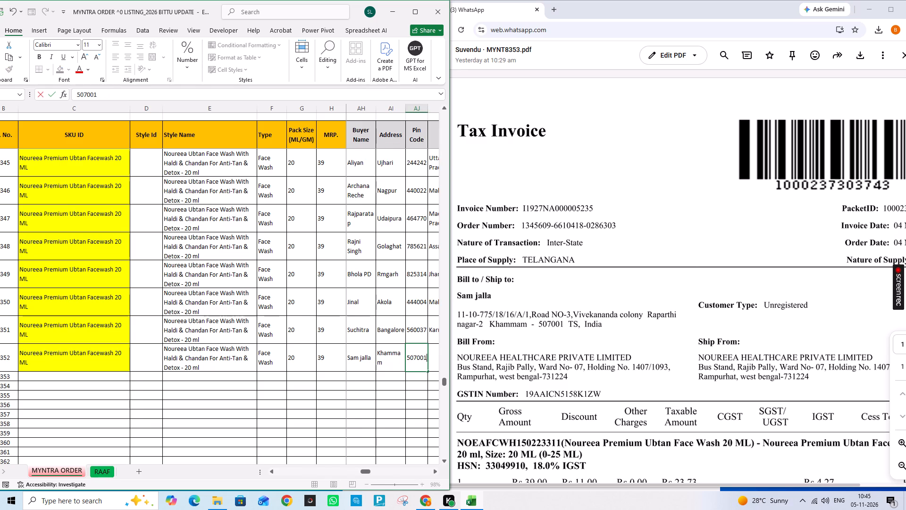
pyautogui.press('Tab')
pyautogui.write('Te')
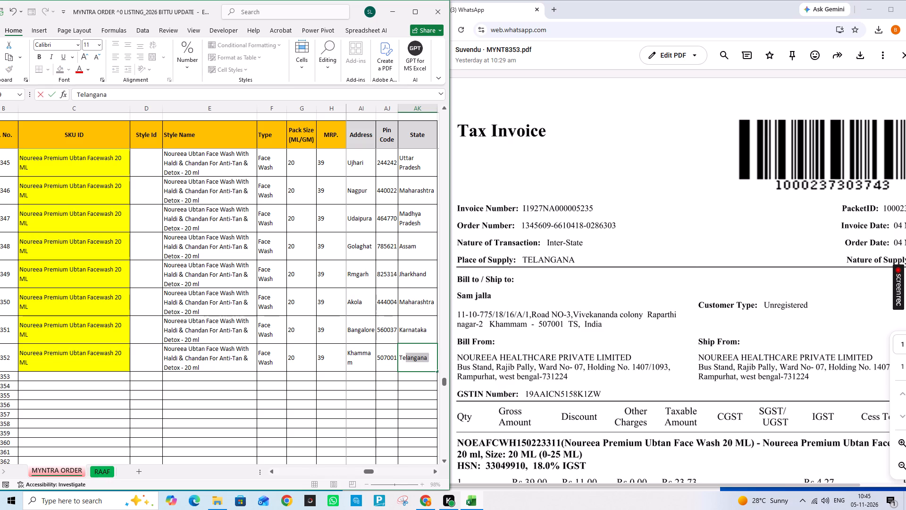
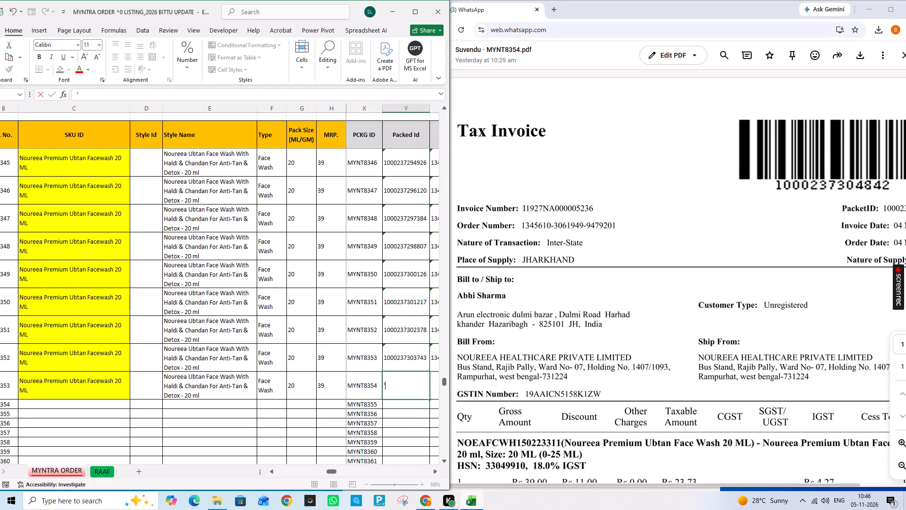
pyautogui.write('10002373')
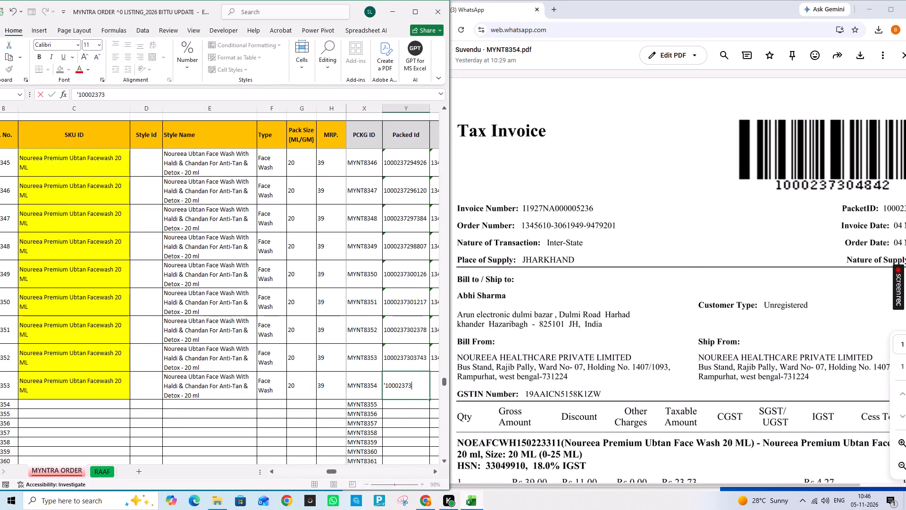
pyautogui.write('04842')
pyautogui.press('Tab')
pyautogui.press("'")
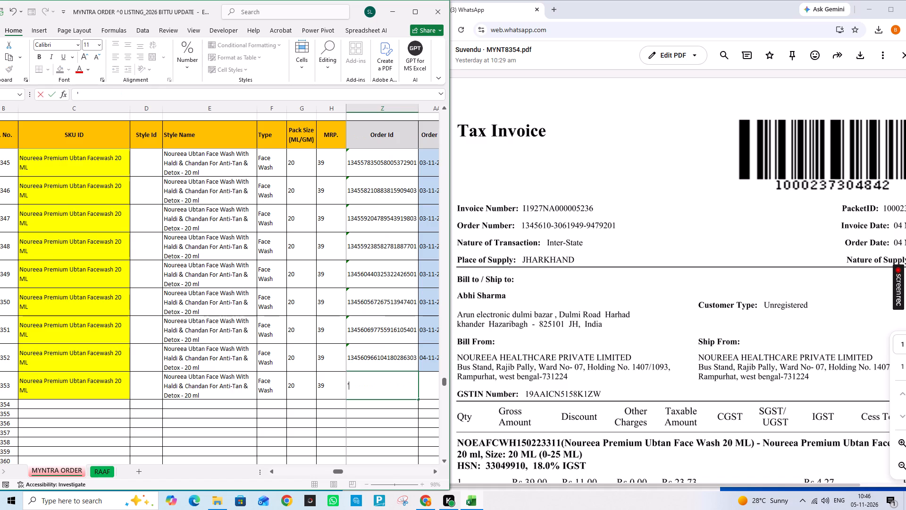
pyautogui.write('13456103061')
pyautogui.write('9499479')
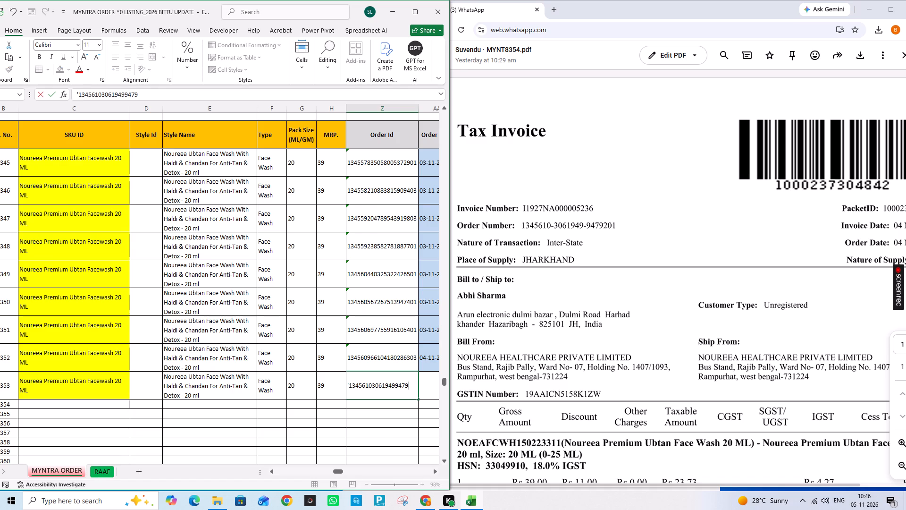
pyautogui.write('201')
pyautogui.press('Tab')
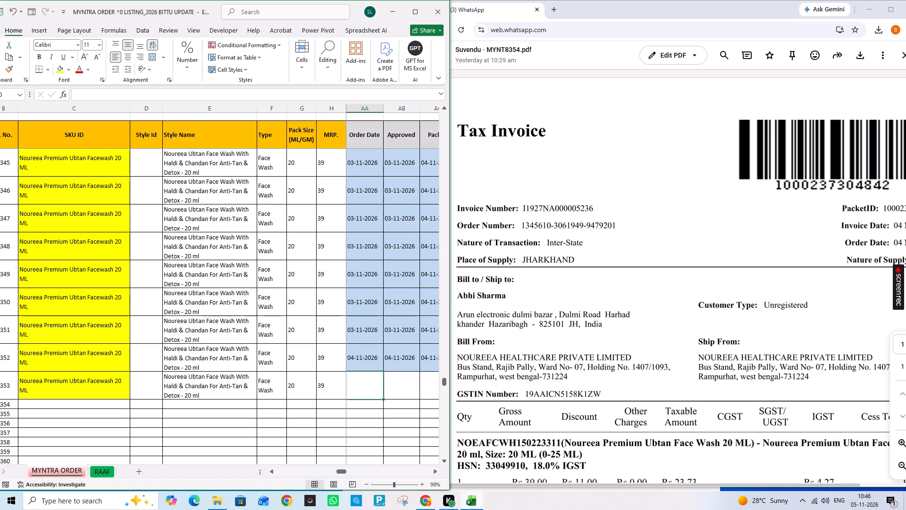
# Fill the 04-11-2026 dates down from the row above into the five date cells, Order Date through Pick up Complete, for Sl. No. 8353.
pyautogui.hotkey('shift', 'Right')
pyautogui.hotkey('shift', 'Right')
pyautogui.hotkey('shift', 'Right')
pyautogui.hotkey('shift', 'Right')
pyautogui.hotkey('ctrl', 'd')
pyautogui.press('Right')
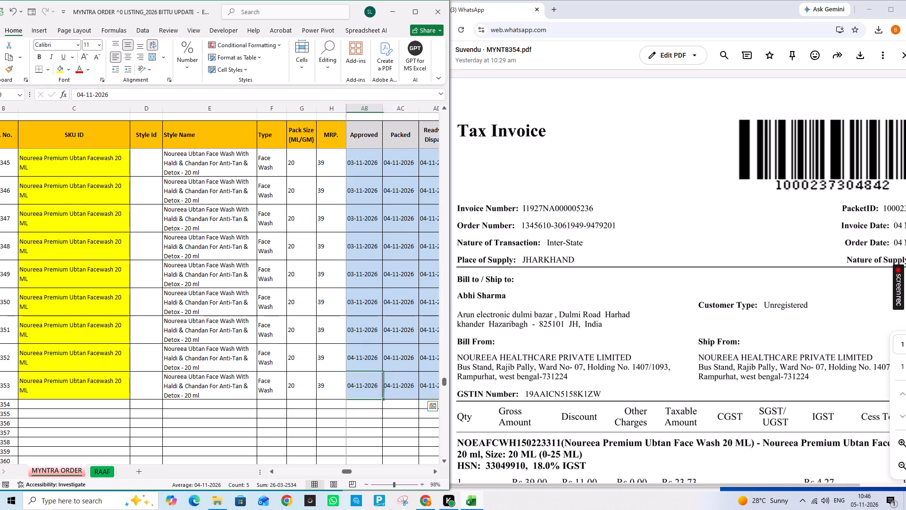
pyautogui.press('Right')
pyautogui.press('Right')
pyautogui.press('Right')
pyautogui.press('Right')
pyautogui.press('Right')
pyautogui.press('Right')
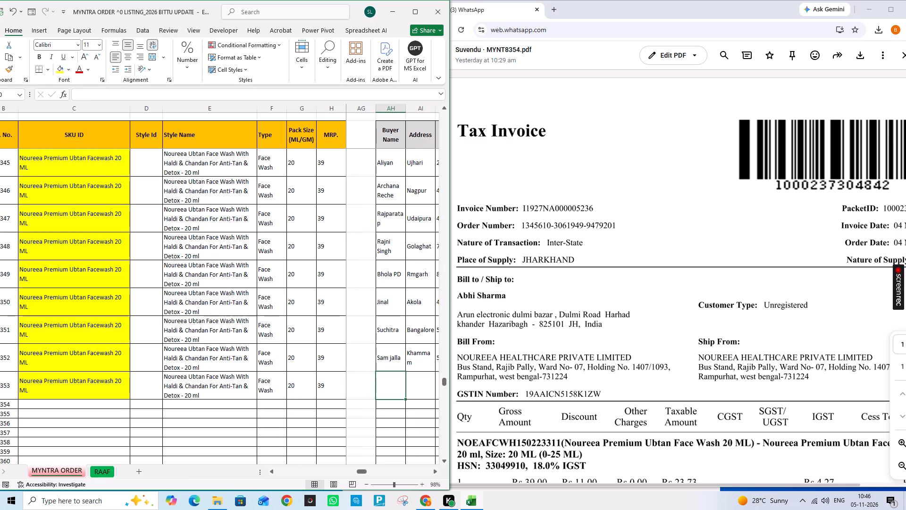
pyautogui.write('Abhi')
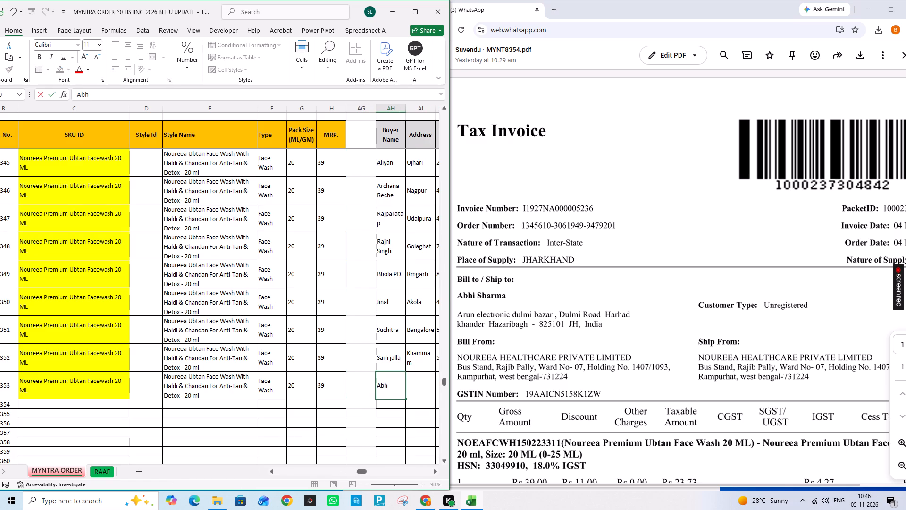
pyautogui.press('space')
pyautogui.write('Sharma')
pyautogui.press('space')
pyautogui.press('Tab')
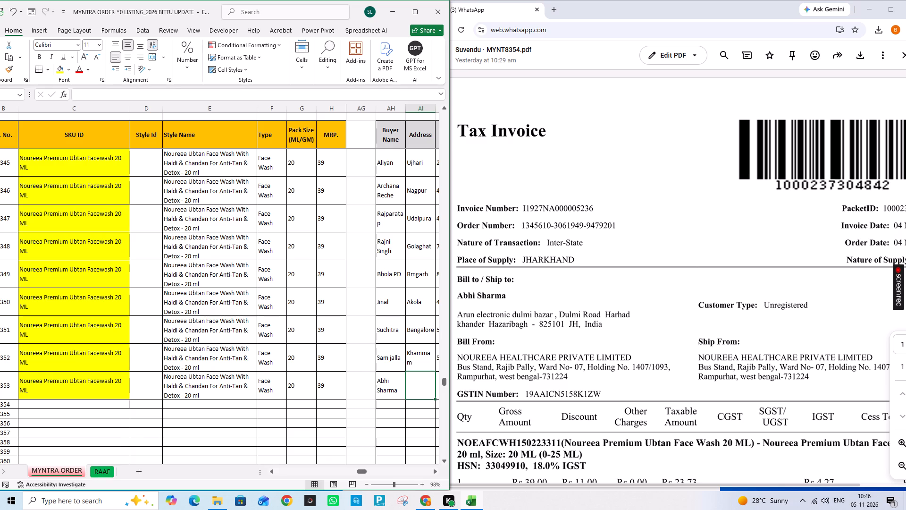
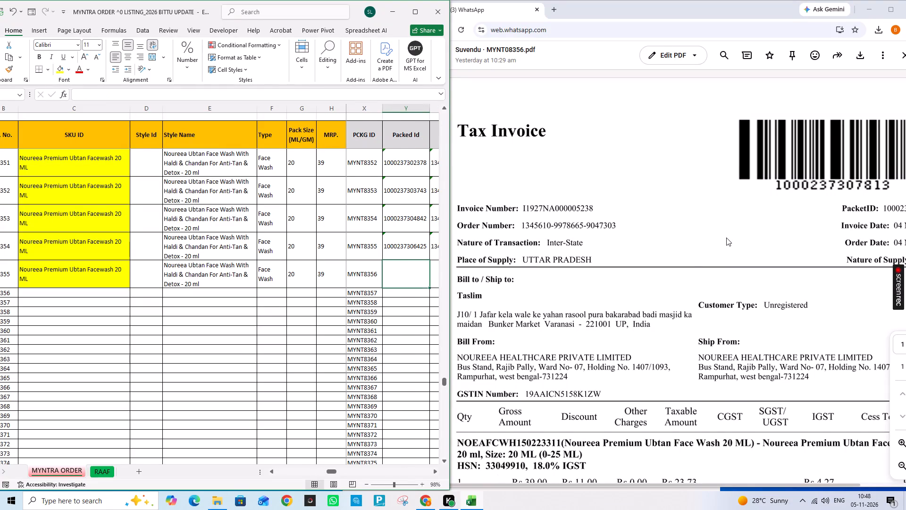
pyautogui.press("'")
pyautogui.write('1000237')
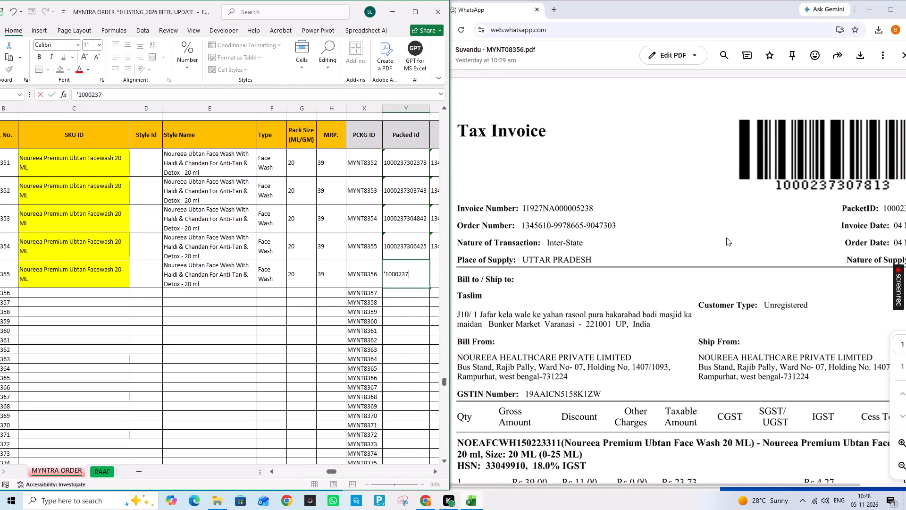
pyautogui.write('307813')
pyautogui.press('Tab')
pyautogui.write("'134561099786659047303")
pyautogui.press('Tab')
# Fill the 04-11-2026 dates down from the row above into the date cells, Order Date through Pick up Complete, for Sl. No. 8355.
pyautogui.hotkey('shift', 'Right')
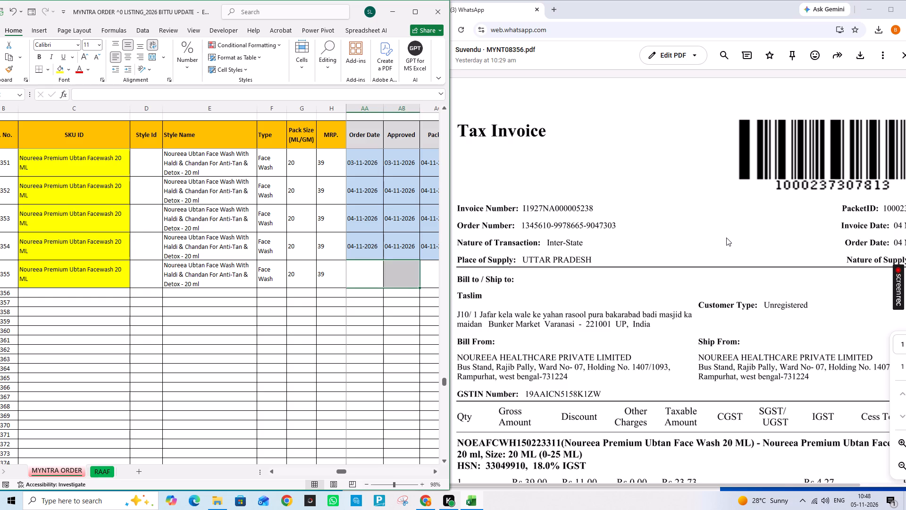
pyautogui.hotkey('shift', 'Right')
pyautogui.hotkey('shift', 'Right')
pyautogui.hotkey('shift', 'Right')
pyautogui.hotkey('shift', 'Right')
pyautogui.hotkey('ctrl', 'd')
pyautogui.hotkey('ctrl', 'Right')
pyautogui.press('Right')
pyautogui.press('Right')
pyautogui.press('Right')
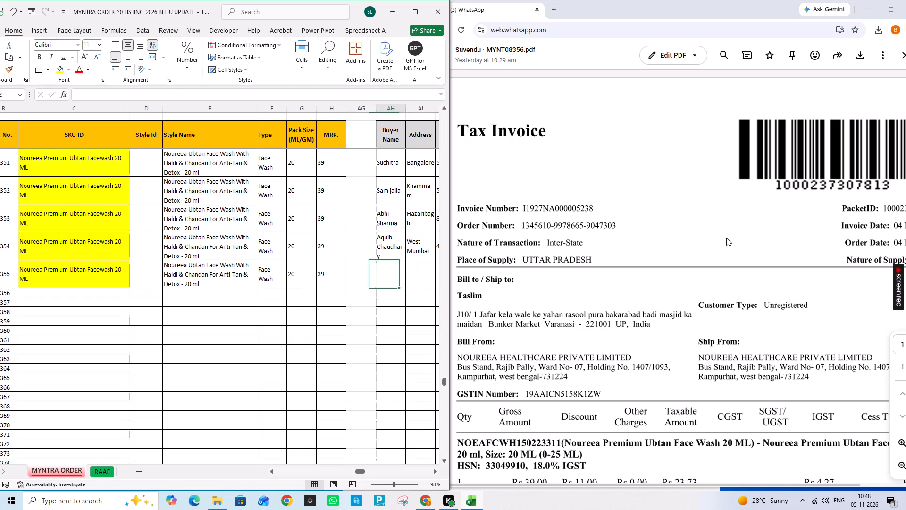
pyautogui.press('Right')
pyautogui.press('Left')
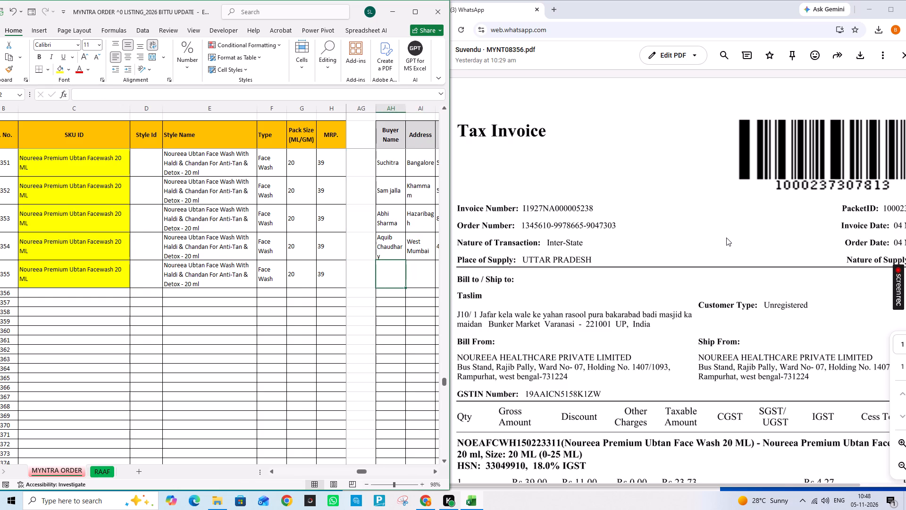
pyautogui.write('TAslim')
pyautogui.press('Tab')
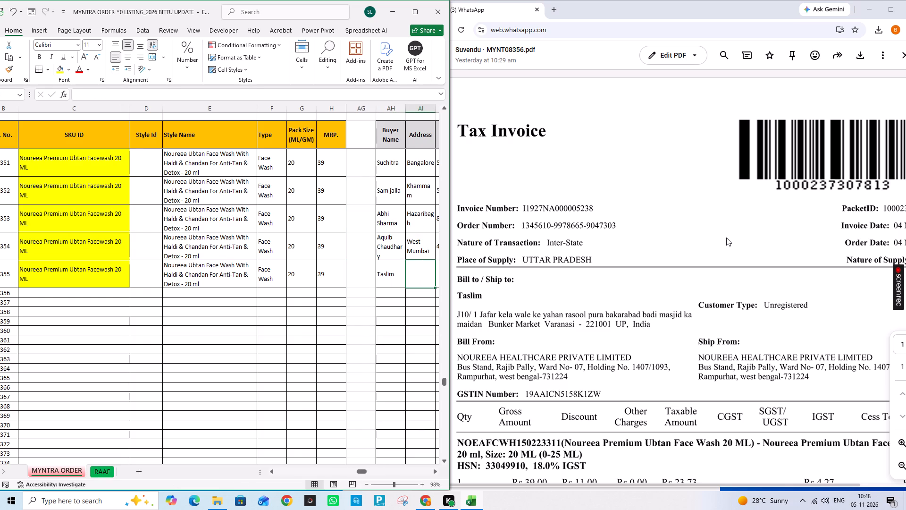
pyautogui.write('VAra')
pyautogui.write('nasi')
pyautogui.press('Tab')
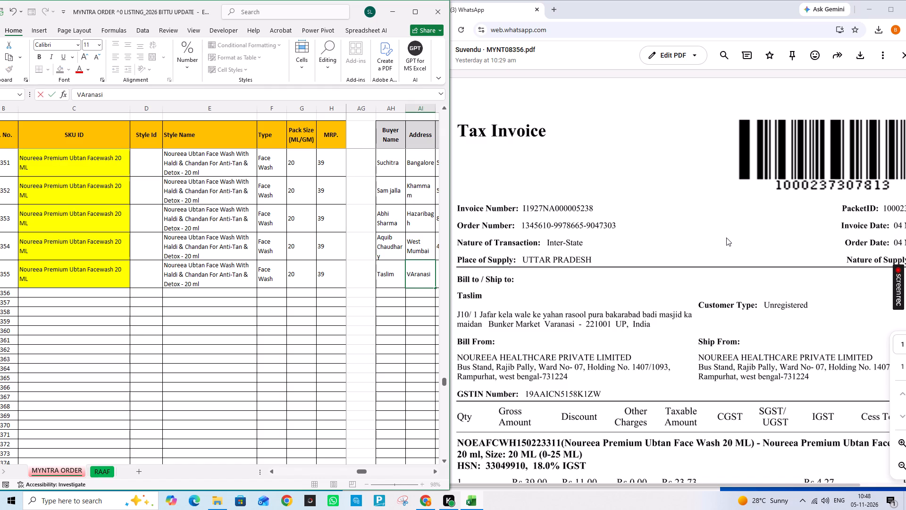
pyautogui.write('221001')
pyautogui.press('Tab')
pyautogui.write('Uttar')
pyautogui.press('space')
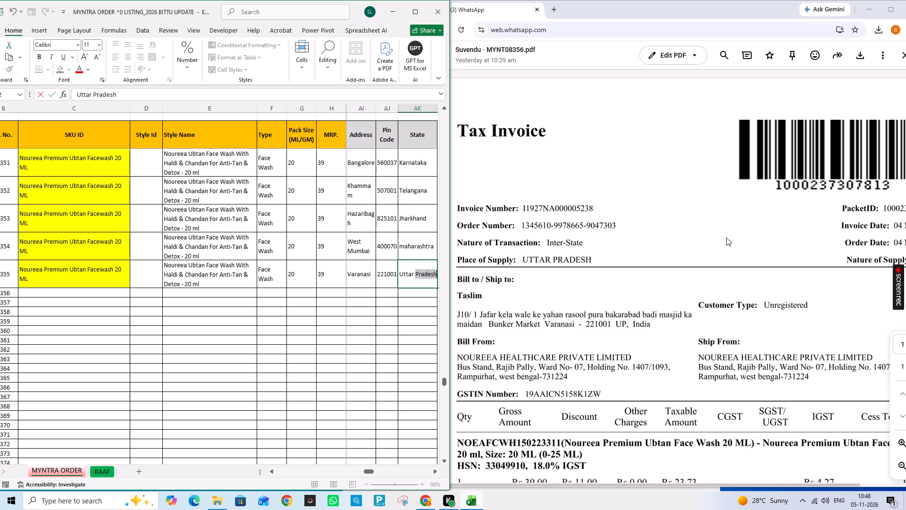
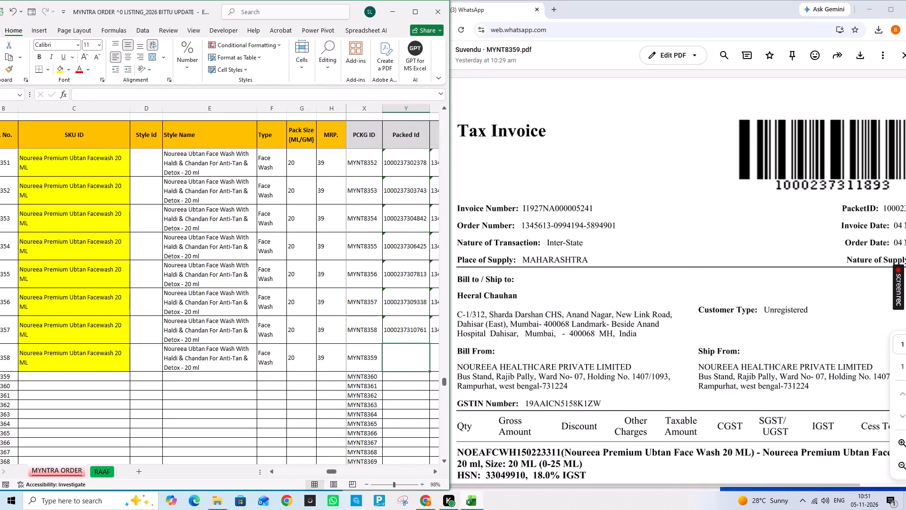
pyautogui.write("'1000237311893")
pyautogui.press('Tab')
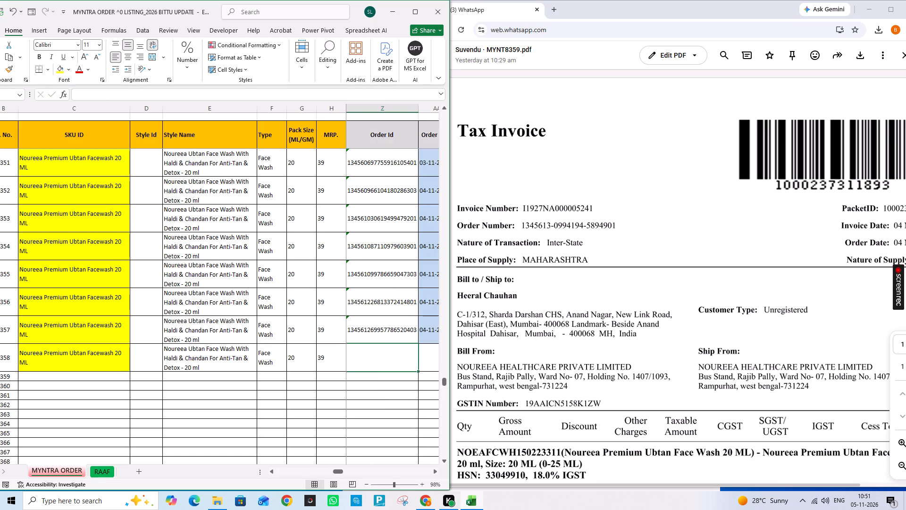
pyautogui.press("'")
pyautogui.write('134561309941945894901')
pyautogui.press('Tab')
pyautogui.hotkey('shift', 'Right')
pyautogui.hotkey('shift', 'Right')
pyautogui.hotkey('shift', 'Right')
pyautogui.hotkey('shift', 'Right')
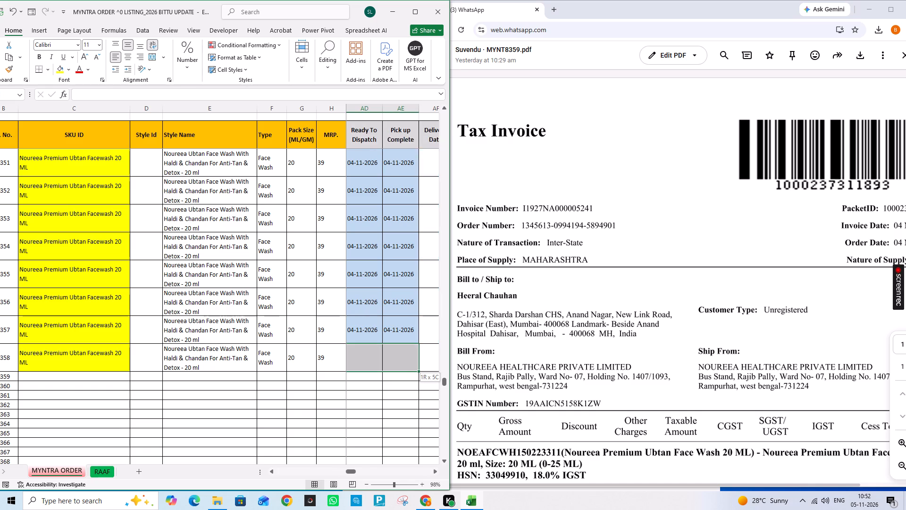
# Fill the Sl. No. 8358 row's dates through Pick up Complete with 04-11-2026 from the row above.
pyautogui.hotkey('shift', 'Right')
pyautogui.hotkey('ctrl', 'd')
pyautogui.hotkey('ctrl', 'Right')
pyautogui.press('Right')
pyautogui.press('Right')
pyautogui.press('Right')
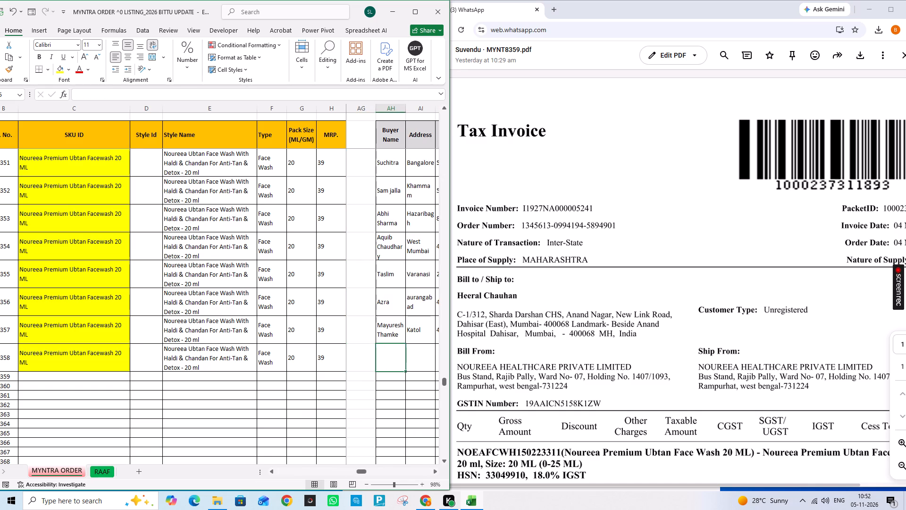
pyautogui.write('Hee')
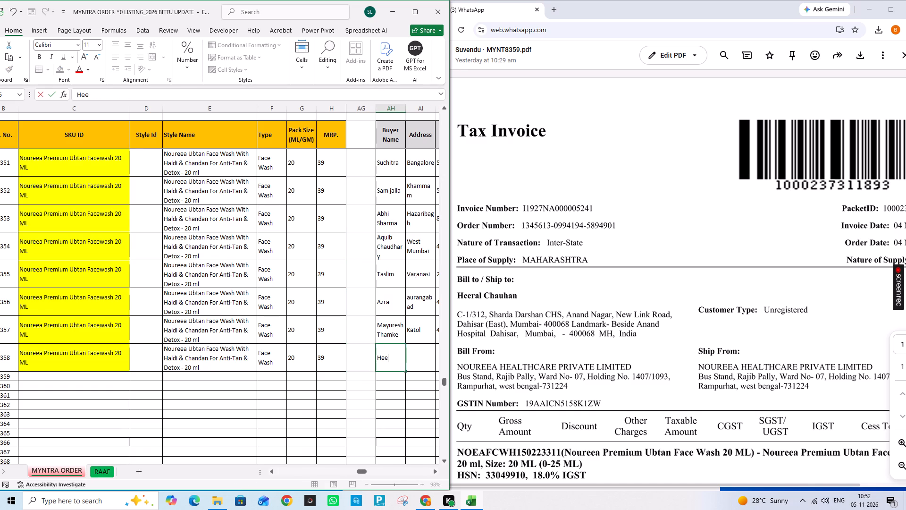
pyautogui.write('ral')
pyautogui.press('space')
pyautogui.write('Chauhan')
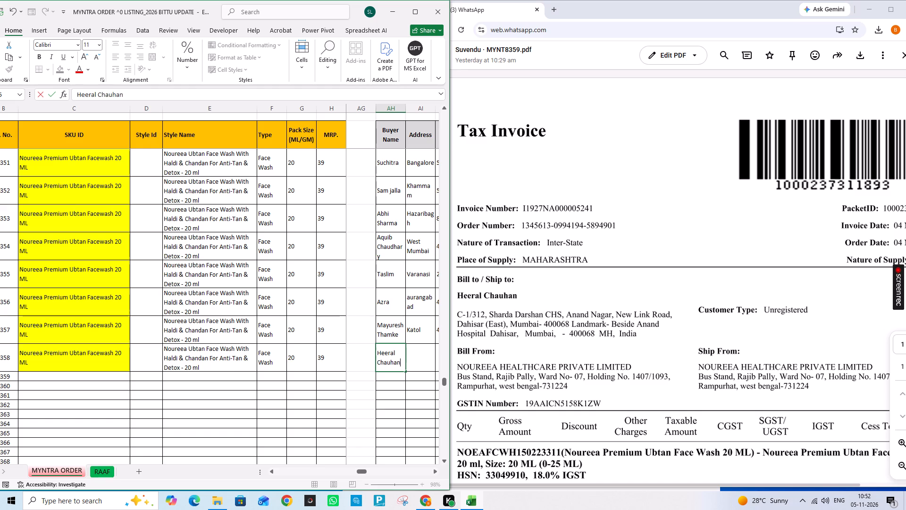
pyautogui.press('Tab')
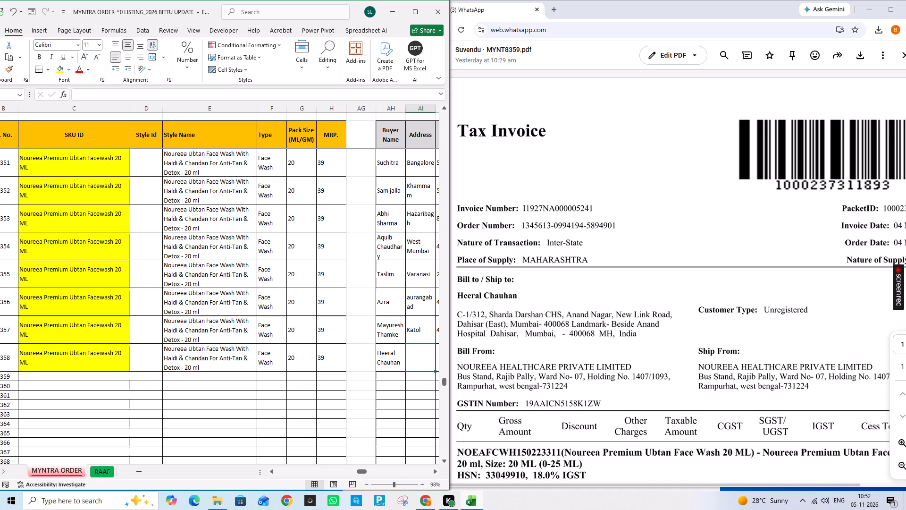
# Complete the Sl. No. 8358 row with Mumbai as the address, the invoice's pin code, and Maharashtra as the state.
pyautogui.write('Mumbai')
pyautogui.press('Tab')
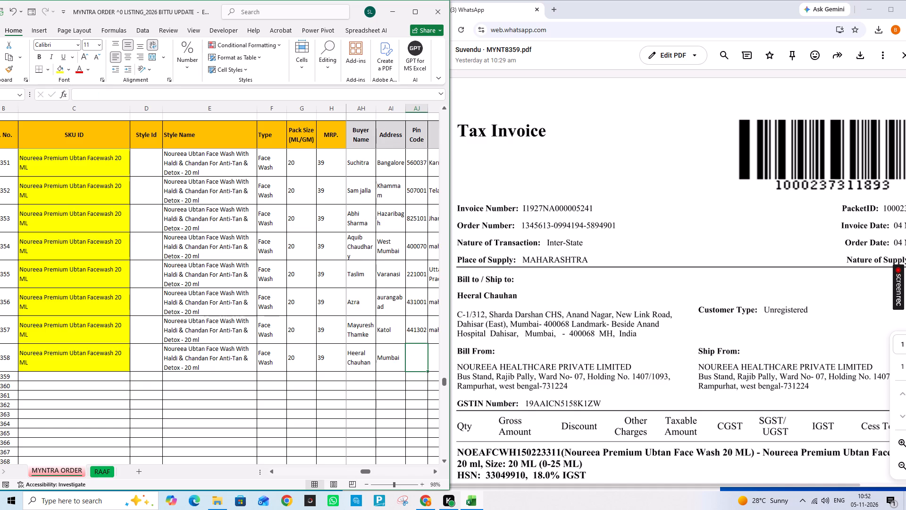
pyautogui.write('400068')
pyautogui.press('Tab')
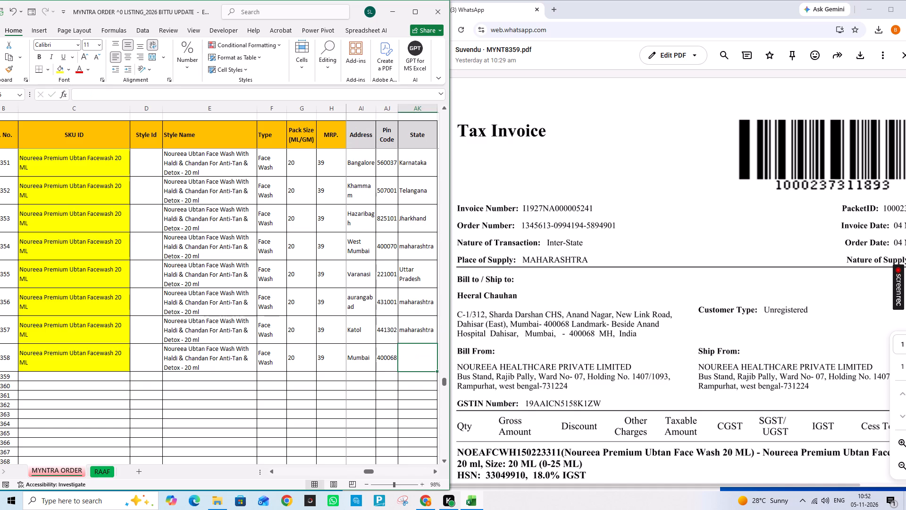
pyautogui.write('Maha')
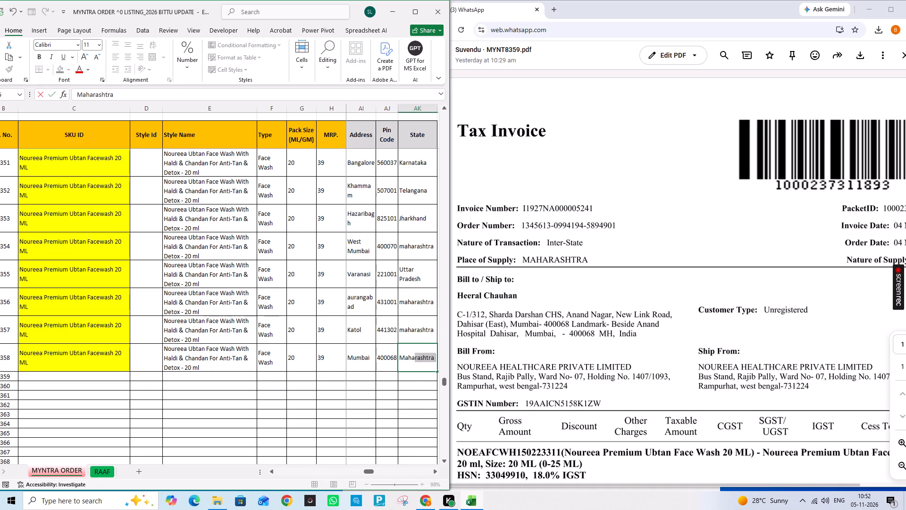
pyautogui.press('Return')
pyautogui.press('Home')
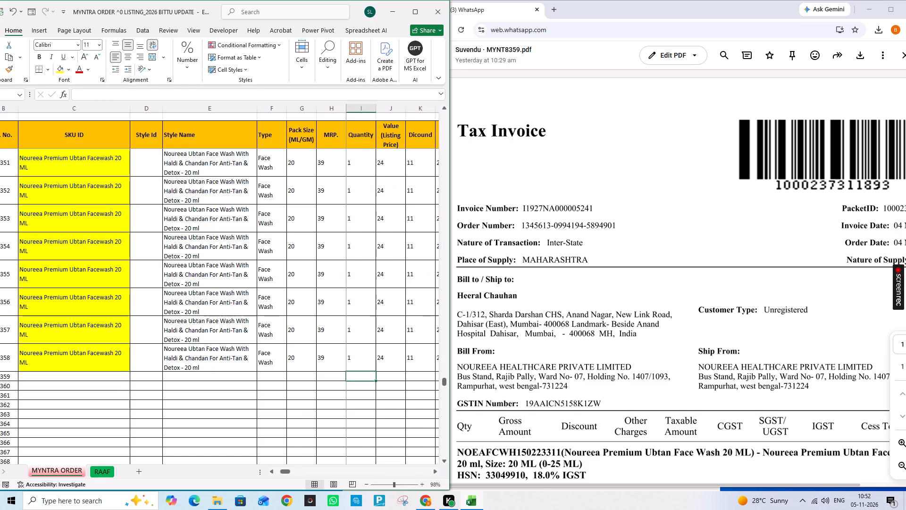
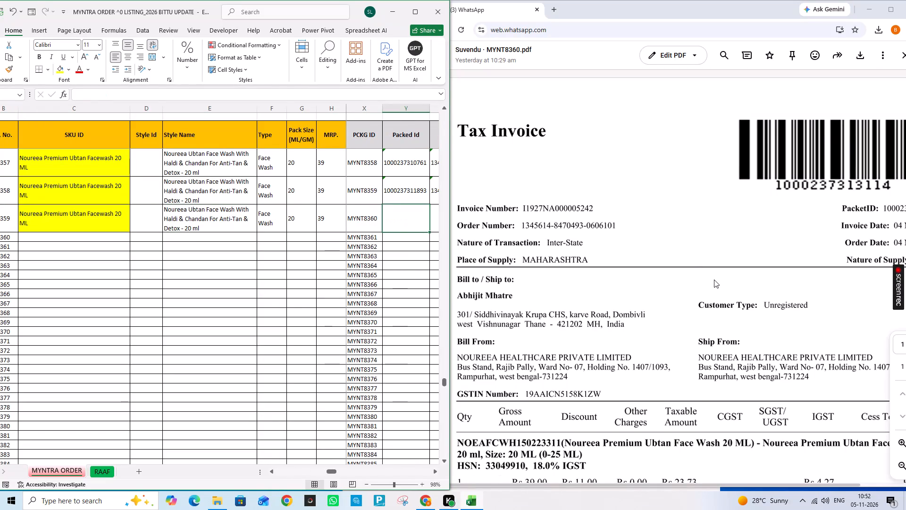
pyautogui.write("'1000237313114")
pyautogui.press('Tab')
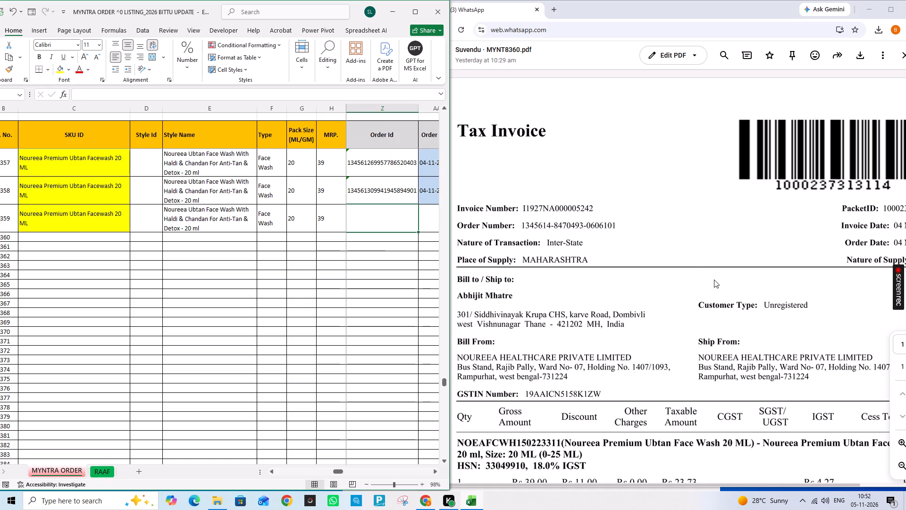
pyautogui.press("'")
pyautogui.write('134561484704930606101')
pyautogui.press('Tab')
# Fill the Sl. No. 8359 row's dates from the order date through Pick up Complete with 04-11-2026 from the row above.
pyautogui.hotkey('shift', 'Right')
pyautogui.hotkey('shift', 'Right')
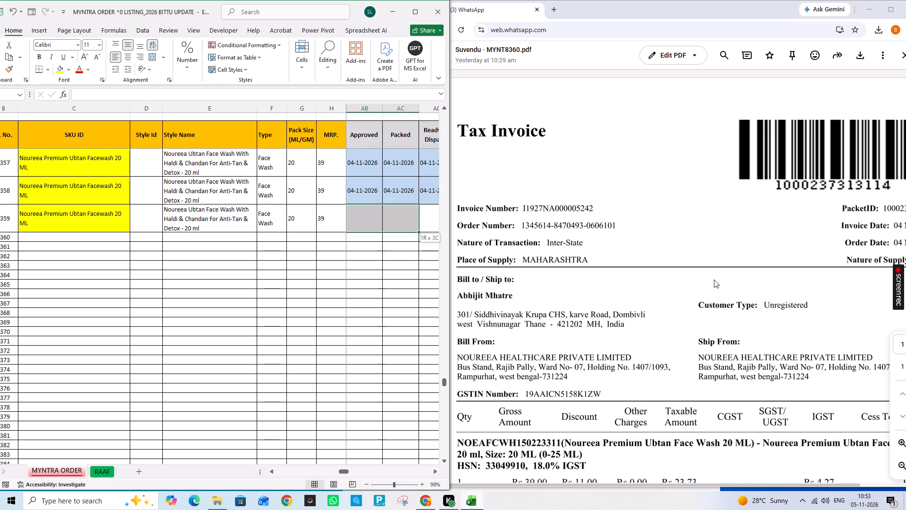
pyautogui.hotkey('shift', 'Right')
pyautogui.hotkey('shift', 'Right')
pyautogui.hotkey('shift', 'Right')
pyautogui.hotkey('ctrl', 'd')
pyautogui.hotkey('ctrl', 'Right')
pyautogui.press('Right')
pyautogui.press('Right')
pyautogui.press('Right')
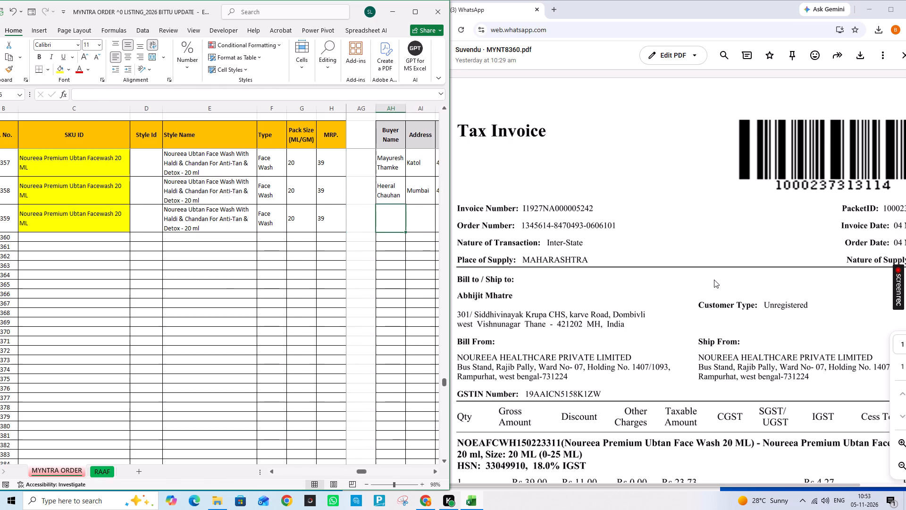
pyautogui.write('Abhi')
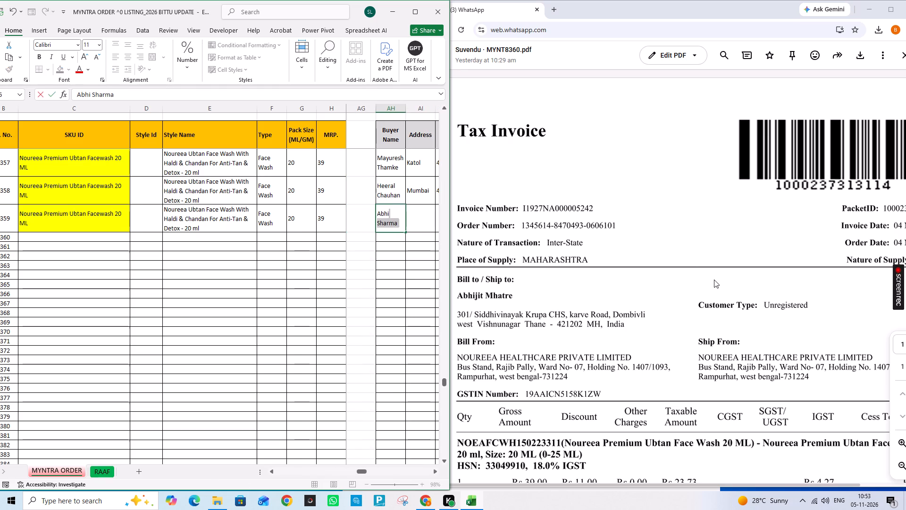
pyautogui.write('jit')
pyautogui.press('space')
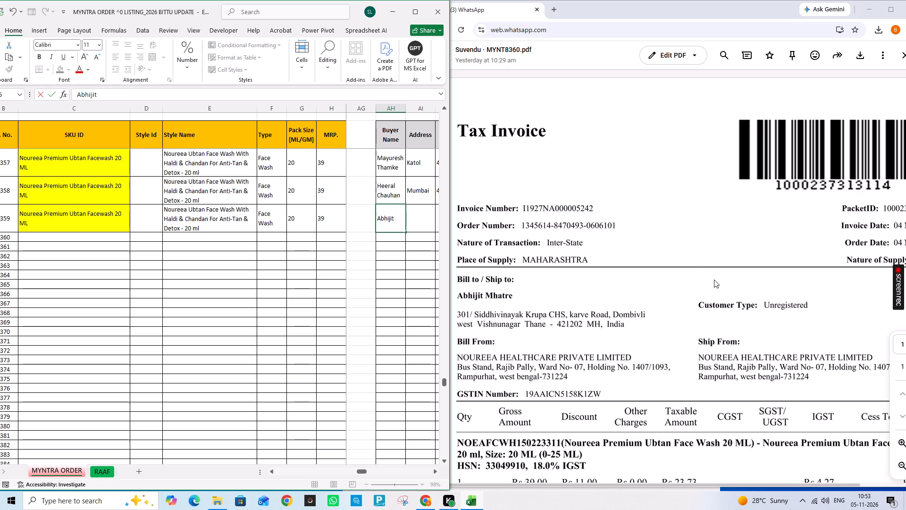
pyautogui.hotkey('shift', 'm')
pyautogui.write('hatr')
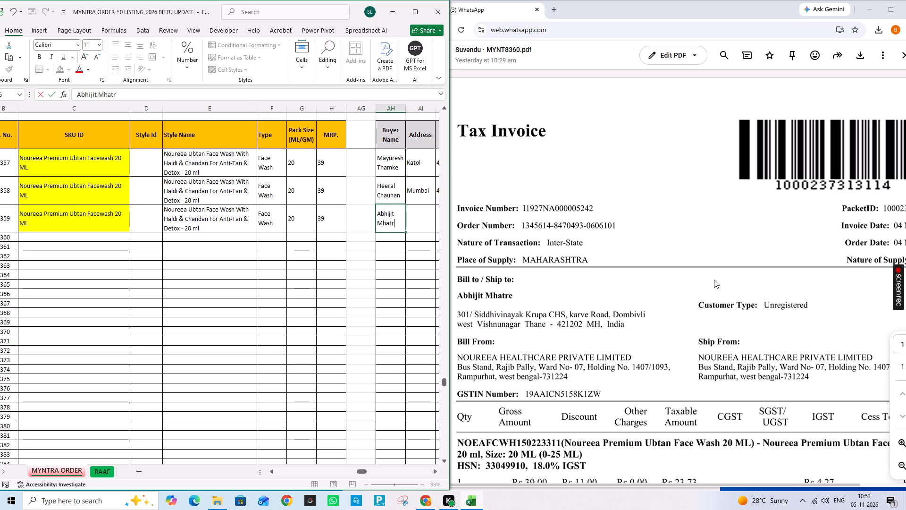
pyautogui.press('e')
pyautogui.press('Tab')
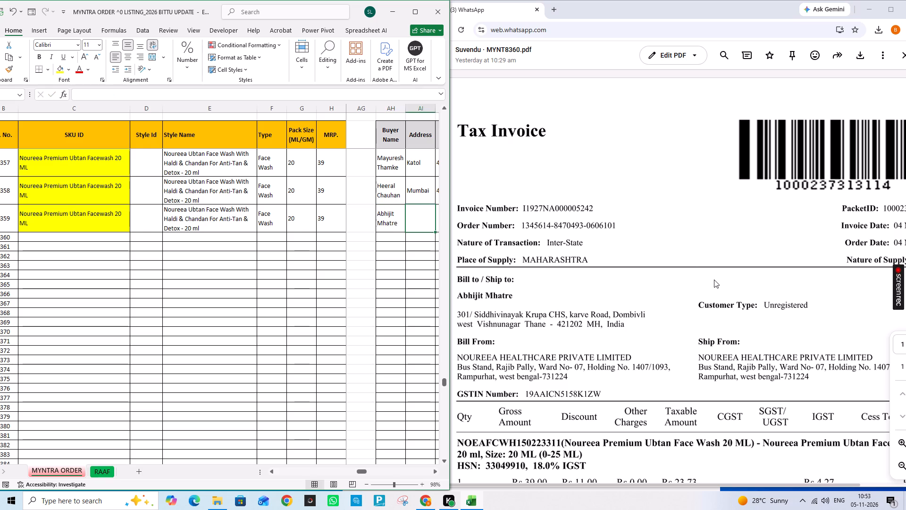
# Enter Thane as the address and the invoice's pin code in the Sl. No. 8359 row.
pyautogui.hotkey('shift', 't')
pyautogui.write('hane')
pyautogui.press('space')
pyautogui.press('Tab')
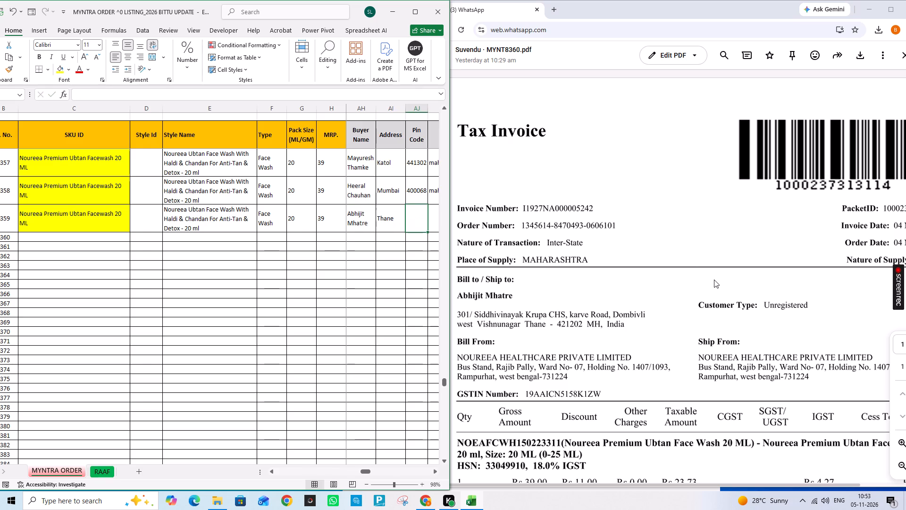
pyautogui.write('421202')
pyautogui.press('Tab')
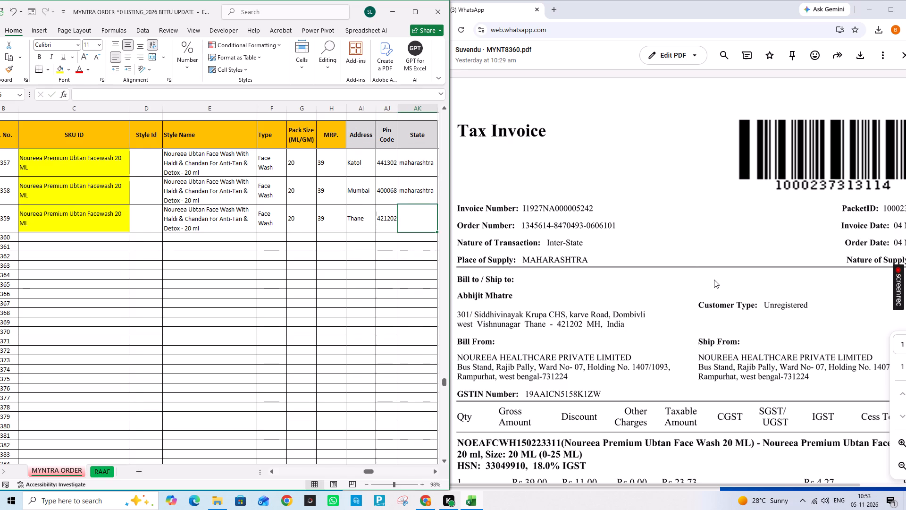
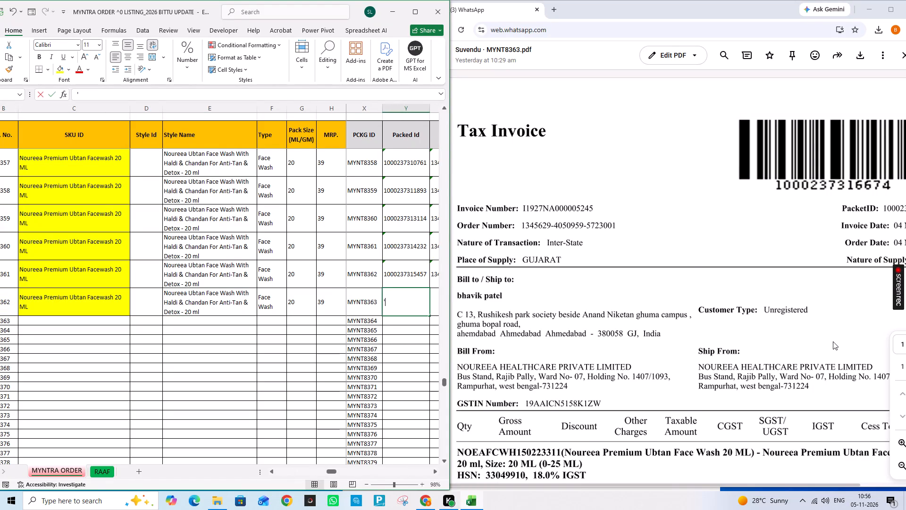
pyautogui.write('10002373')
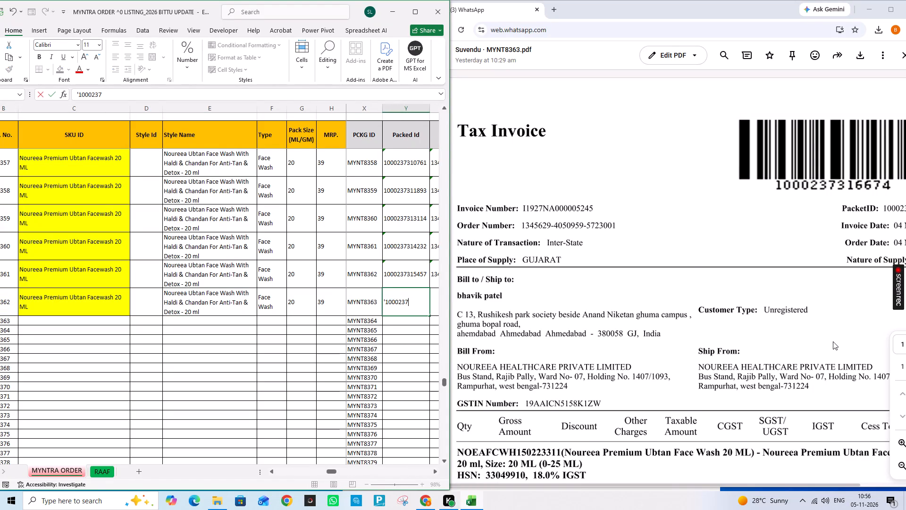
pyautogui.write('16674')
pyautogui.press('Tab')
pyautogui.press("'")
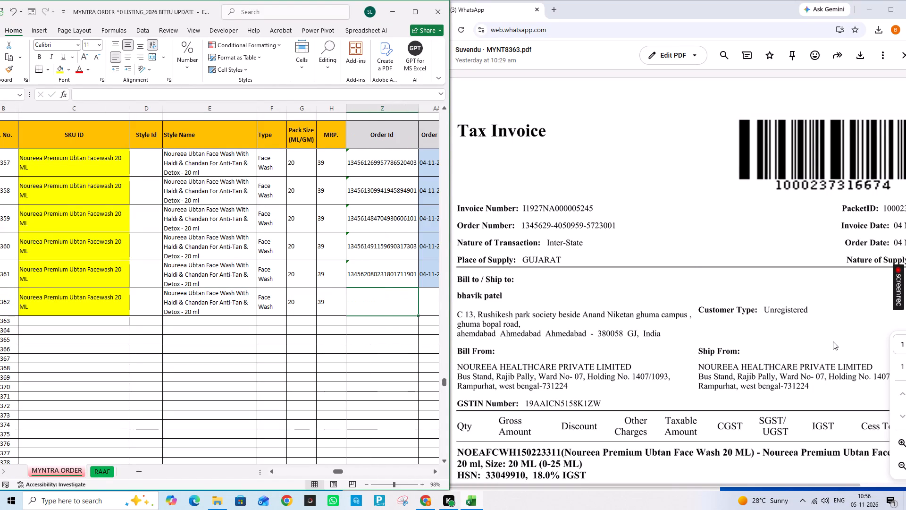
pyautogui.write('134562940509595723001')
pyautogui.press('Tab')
# Fill the Sl. No. 8362 row's dates from Order Date through Pick up Complete with 04-11-2026 from the row above.
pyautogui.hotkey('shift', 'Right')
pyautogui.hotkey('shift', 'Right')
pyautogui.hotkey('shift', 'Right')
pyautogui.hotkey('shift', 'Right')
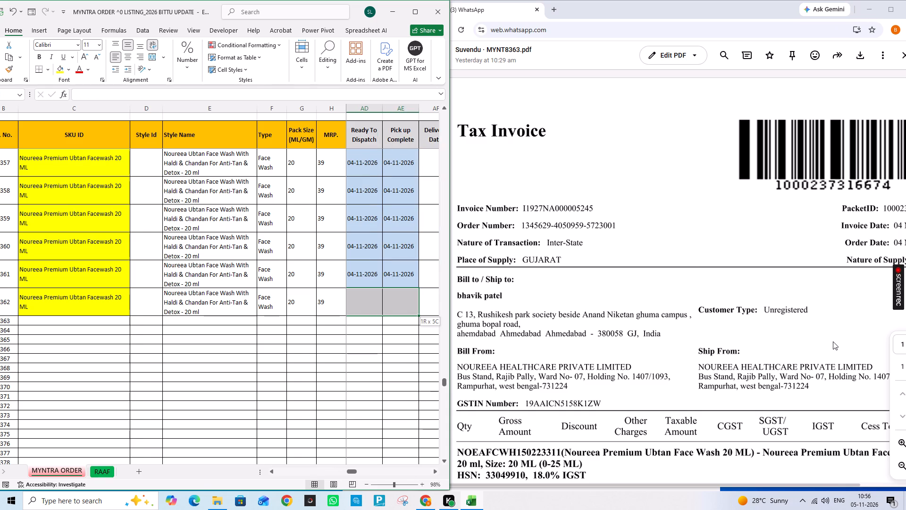
# Fill the selected date cells in the Sl. No. 8362 row through Pick up Complete with 04-11-2026 from the row above.
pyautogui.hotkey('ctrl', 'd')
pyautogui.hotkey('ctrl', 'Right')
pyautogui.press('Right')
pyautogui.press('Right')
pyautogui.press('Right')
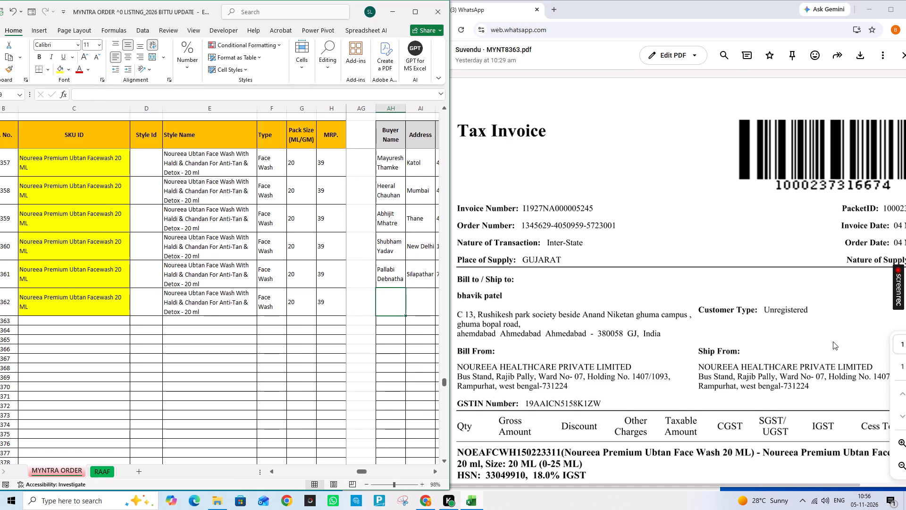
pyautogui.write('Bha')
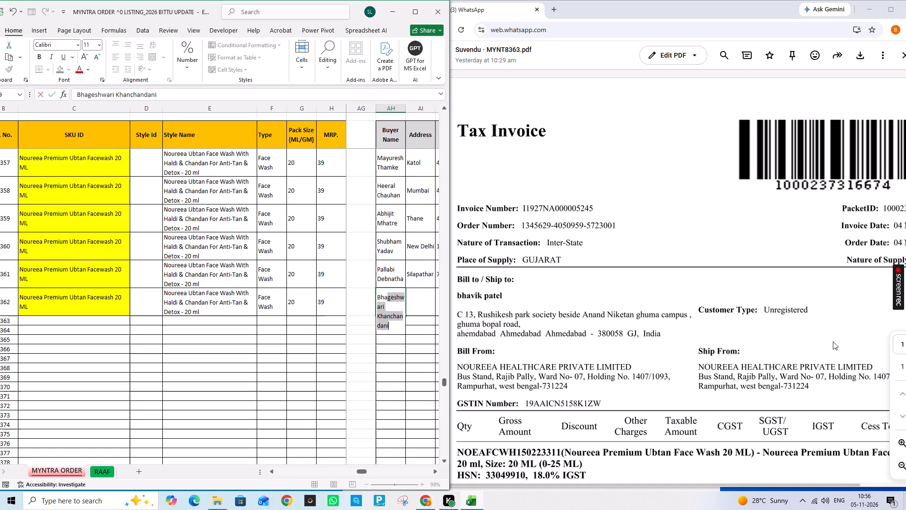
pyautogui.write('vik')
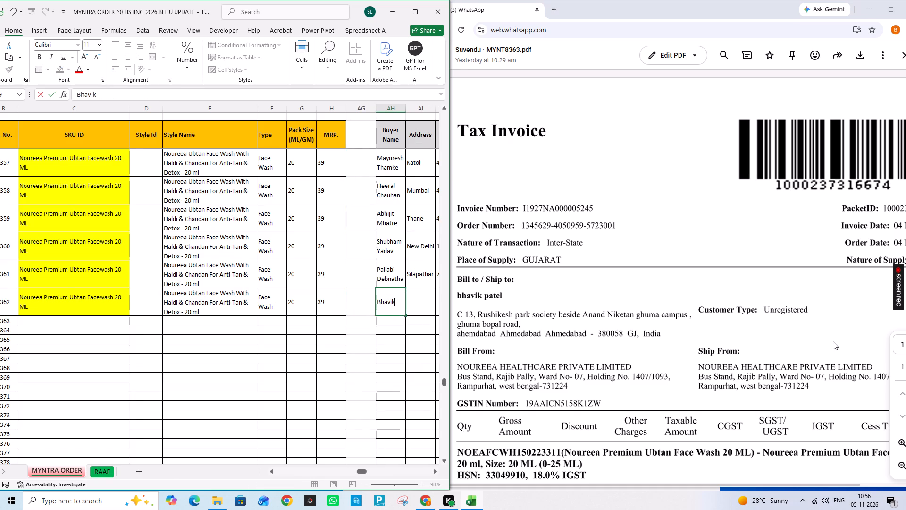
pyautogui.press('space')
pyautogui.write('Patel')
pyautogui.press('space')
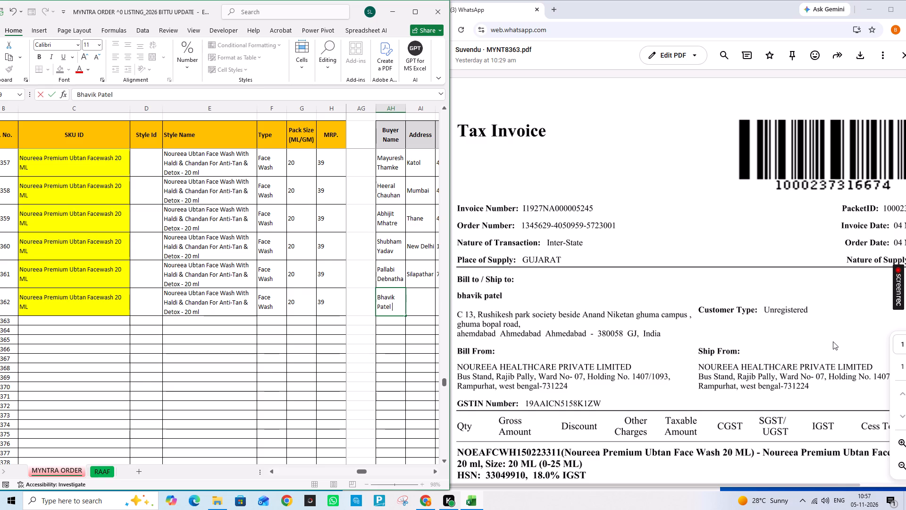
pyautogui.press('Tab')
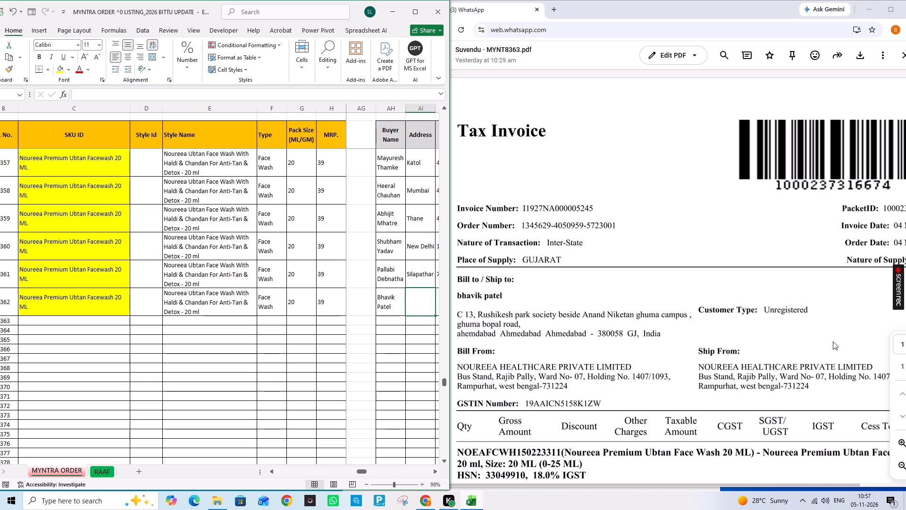
# Complete the Sl. No. 8362 row with Ahmedabad as the address, the invoice's pin code, and Gujarat as the state.
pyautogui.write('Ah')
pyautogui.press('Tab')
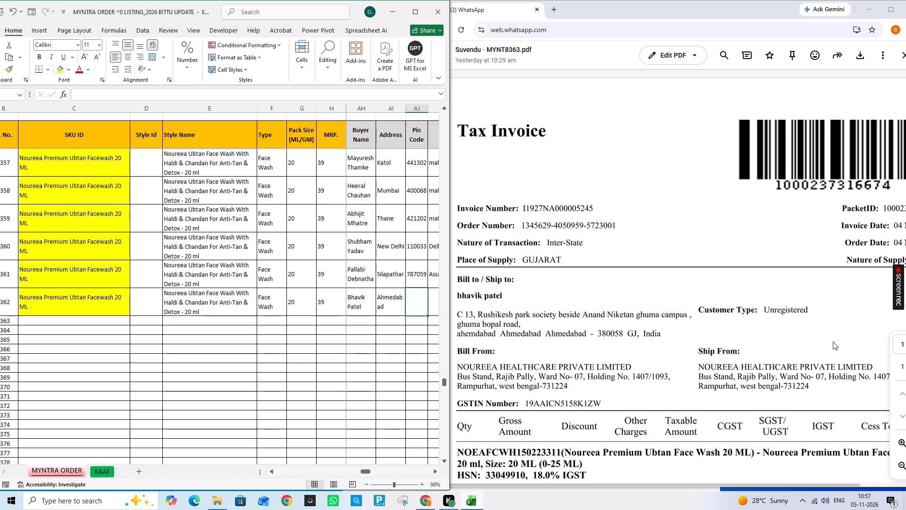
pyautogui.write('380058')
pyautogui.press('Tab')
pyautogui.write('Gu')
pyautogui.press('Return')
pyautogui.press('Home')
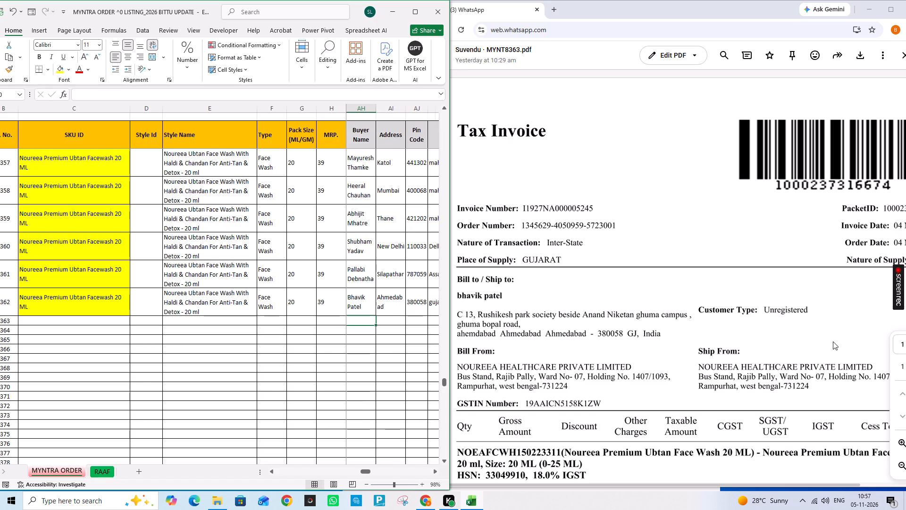
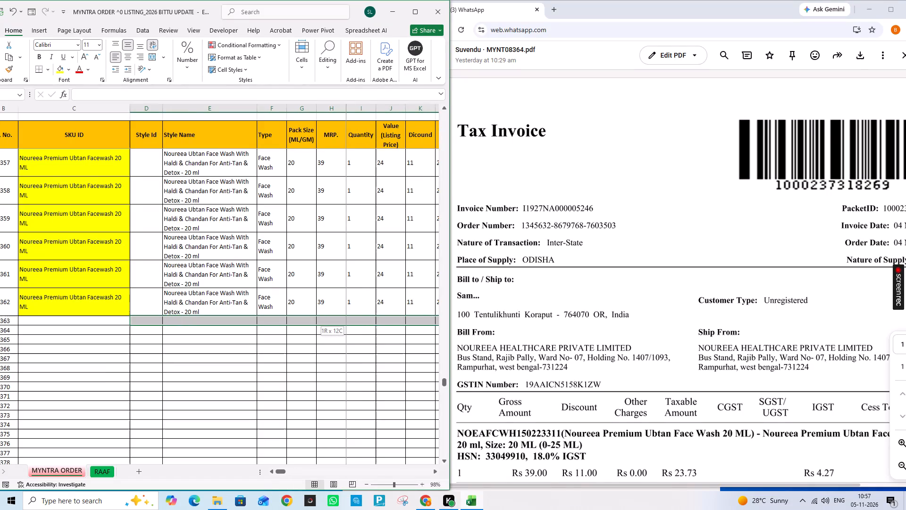
# Fill the Sl. No. 8363 row's product details, from SKU ID through the pricing columns, with the Noureea Premium Ubtan Facewash 20 ML values from the row above.
pyautogui.hotkey('shift', 'Left')
pyautogui.hotkey('ctrl', 'd')
pyautogui.hotkey('ctrl', 'Right')
pyautogui.press('Right')
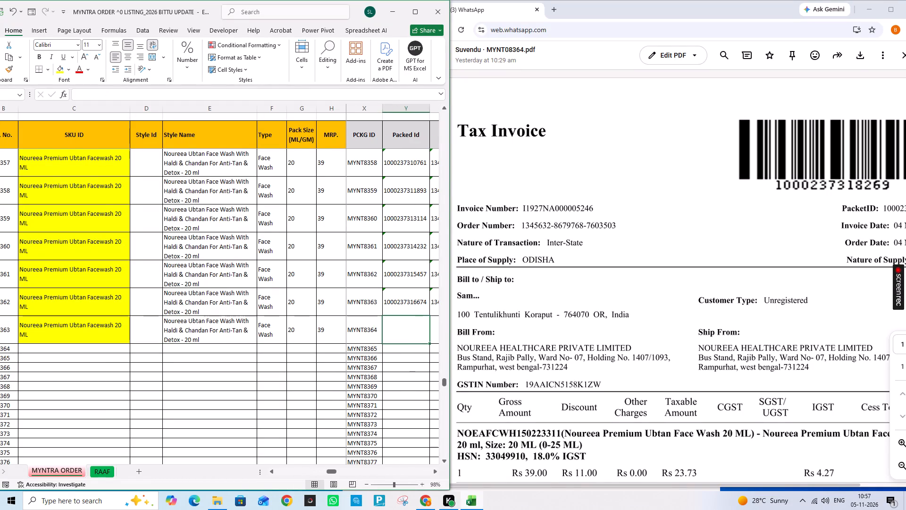
pyautogui.press("'")
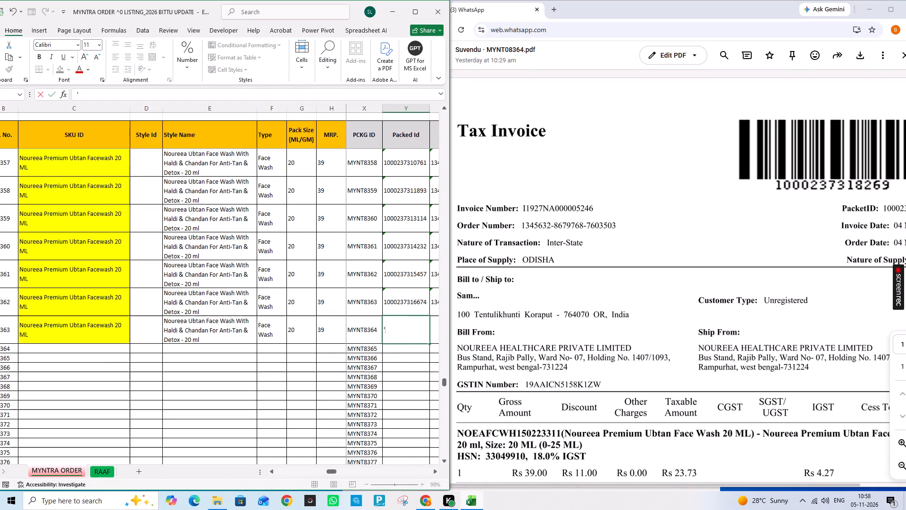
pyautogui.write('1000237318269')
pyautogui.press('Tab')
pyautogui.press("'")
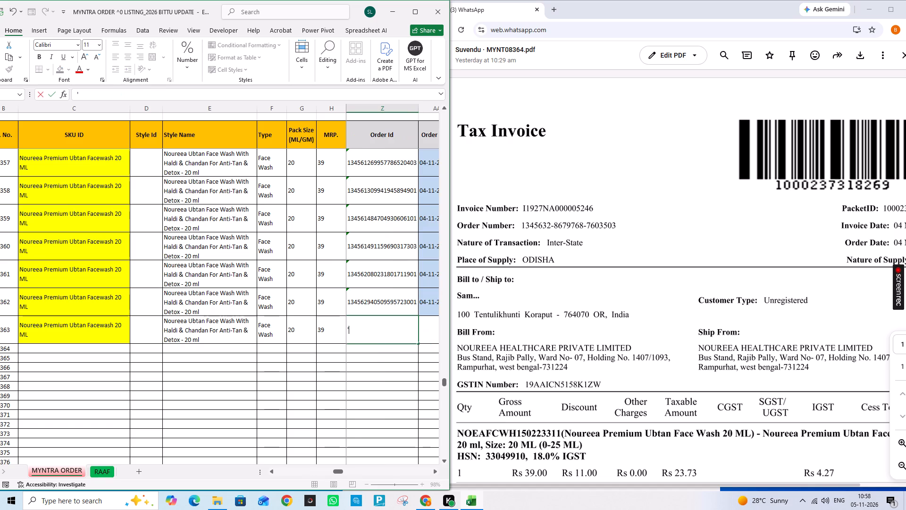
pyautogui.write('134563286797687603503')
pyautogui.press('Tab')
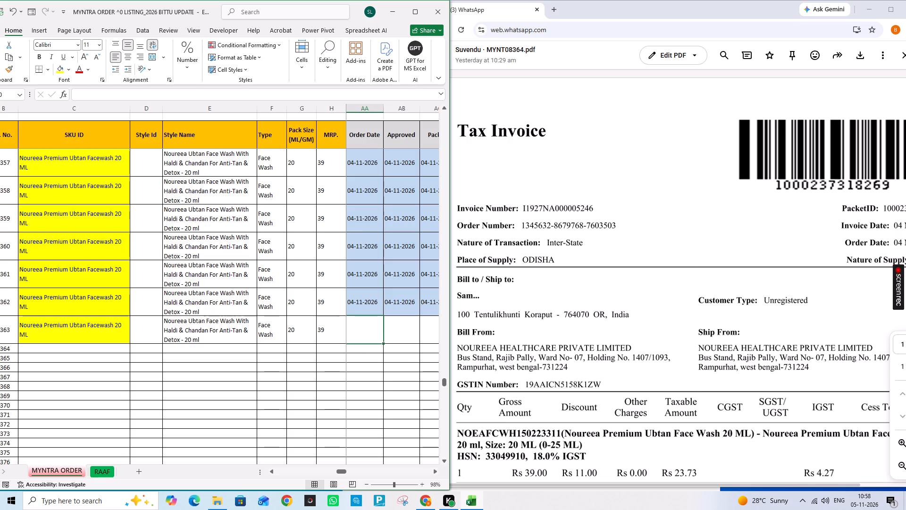
# Fill the Sl. No. 8363 row's dates from Order Date through Pick up Complete with 04-11-2026 from the row above.
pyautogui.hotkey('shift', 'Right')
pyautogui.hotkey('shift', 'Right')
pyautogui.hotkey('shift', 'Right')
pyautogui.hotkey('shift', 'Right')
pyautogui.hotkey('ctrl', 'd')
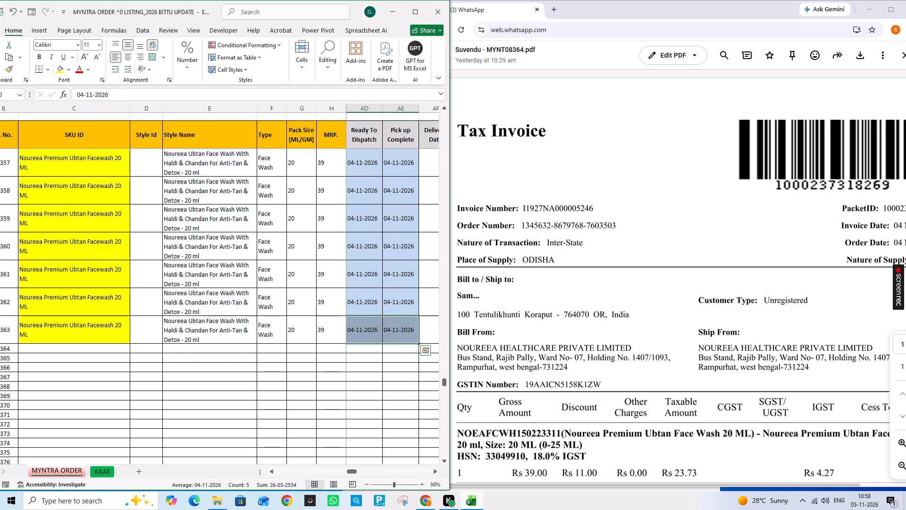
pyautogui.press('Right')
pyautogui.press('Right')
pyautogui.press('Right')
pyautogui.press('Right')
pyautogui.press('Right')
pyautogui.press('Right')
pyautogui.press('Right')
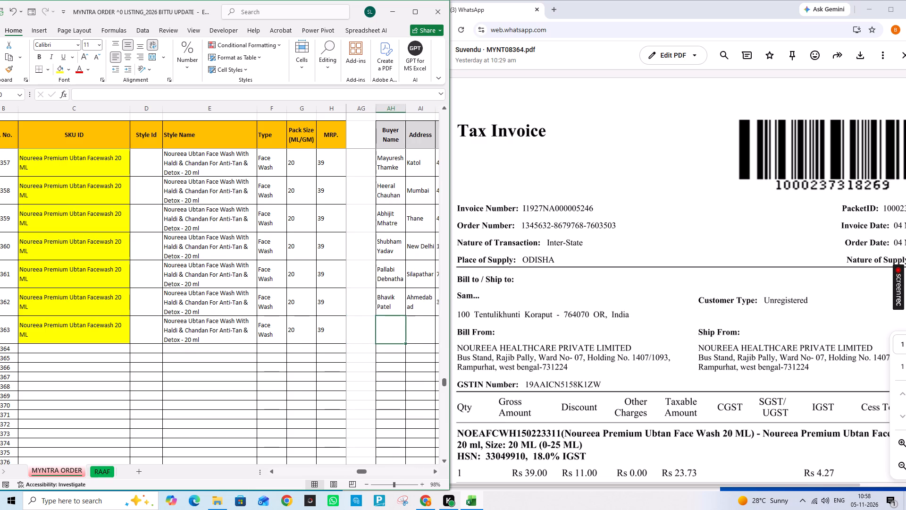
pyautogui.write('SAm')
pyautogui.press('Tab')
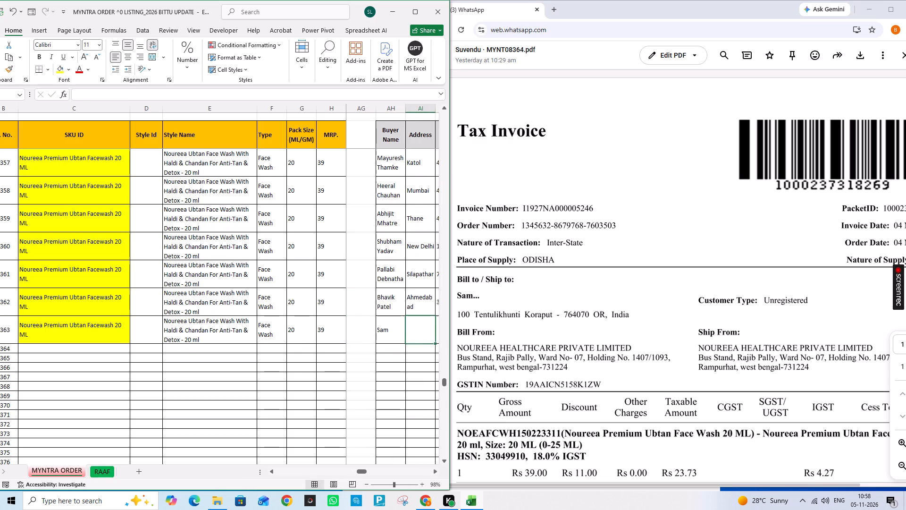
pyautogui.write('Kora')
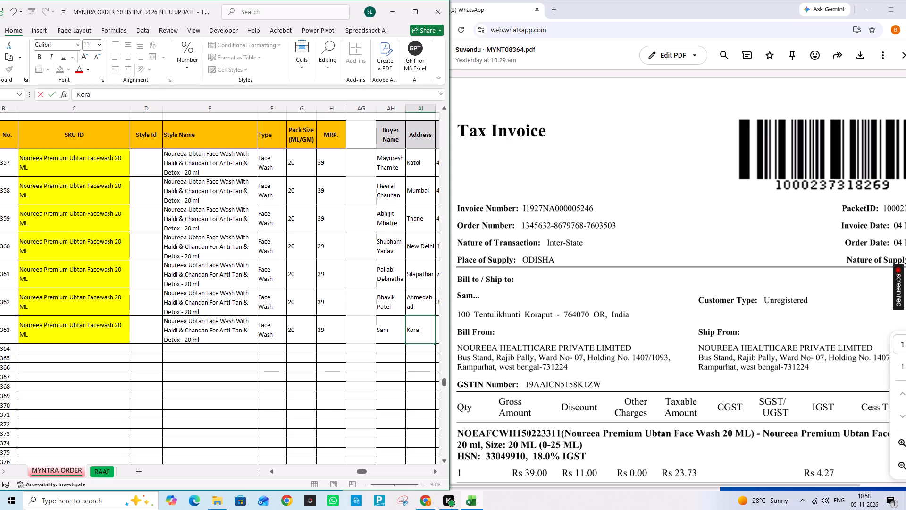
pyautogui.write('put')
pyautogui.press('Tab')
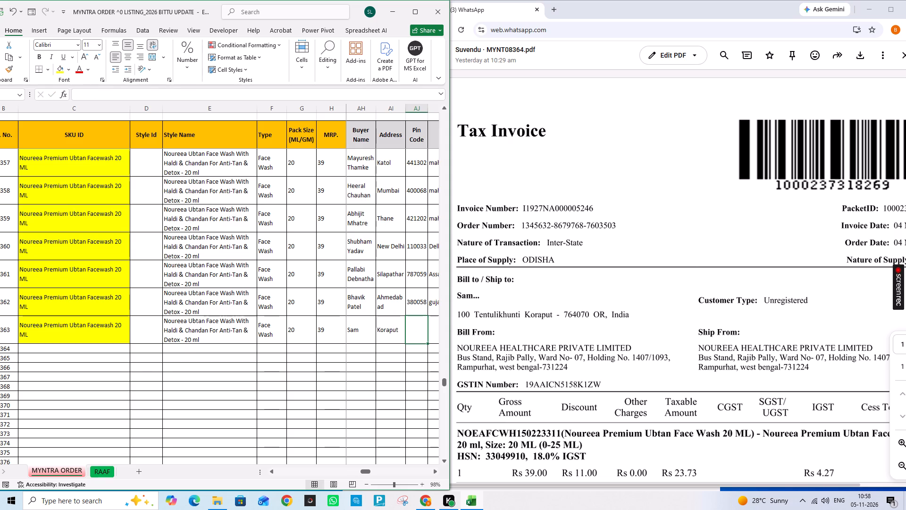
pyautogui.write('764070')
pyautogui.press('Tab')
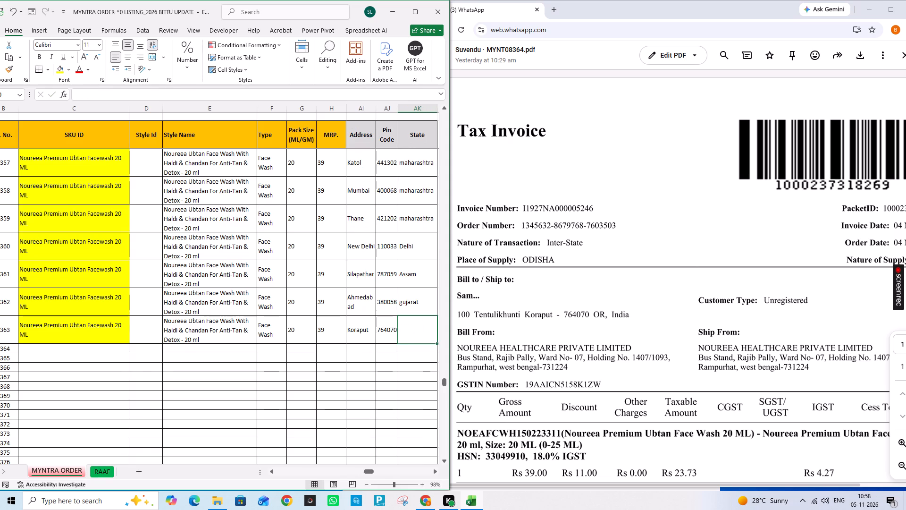
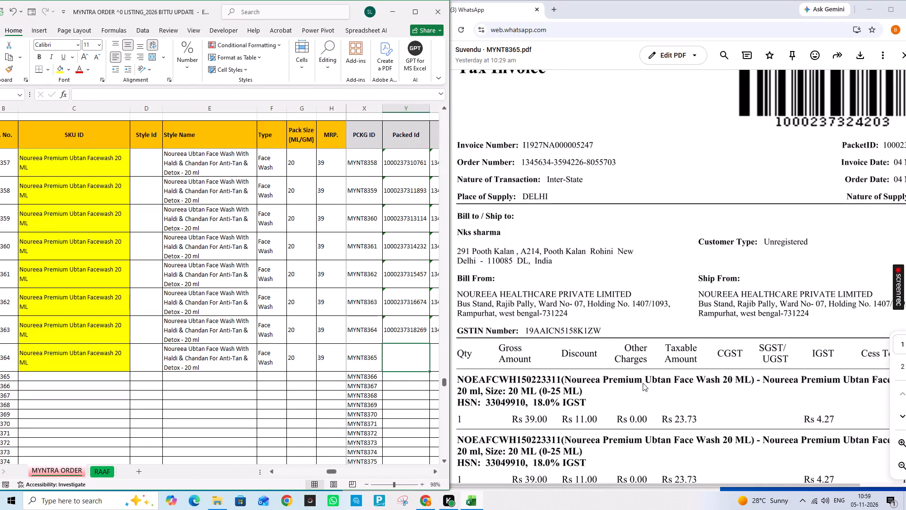
pyautogui.press("'")
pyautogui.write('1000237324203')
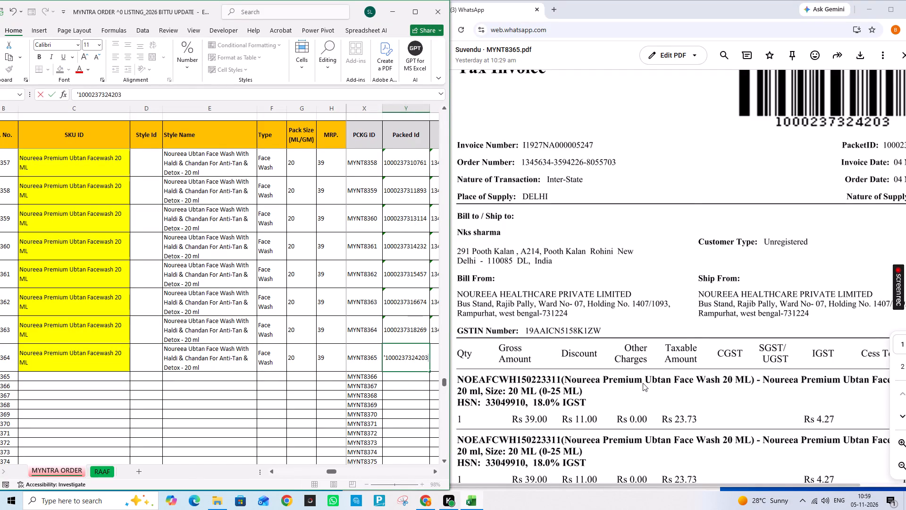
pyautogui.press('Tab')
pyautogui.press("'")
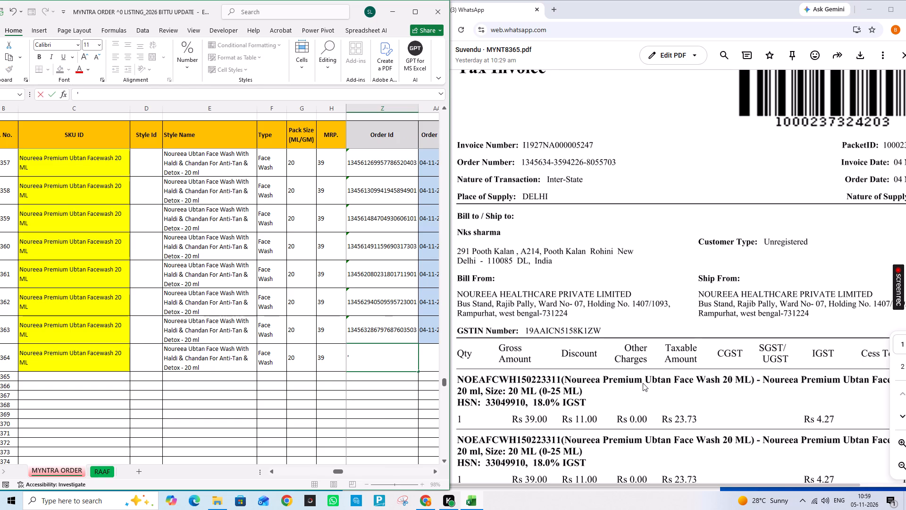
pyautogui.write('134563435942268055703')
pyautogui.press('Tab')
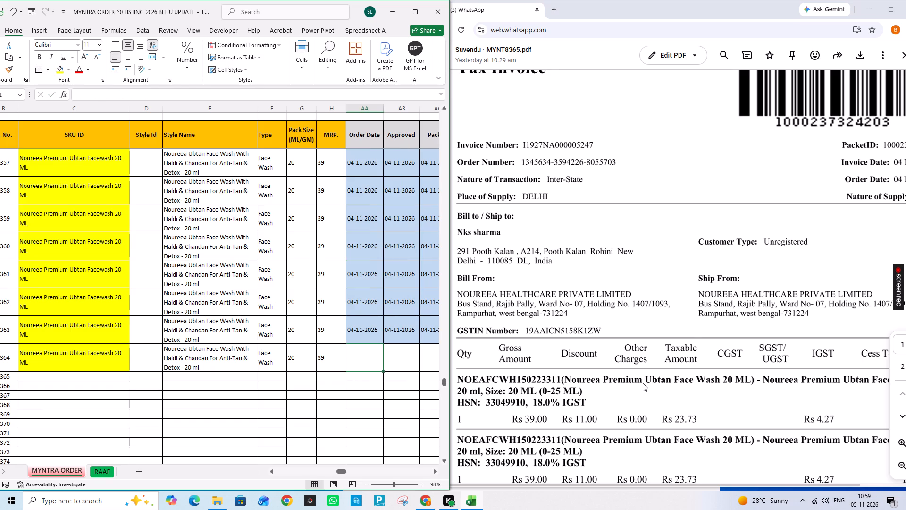
# Fill the Sl. No. 8364 row's dates from Order Date through Pick up Complete with 04-11-2026 from the row above.
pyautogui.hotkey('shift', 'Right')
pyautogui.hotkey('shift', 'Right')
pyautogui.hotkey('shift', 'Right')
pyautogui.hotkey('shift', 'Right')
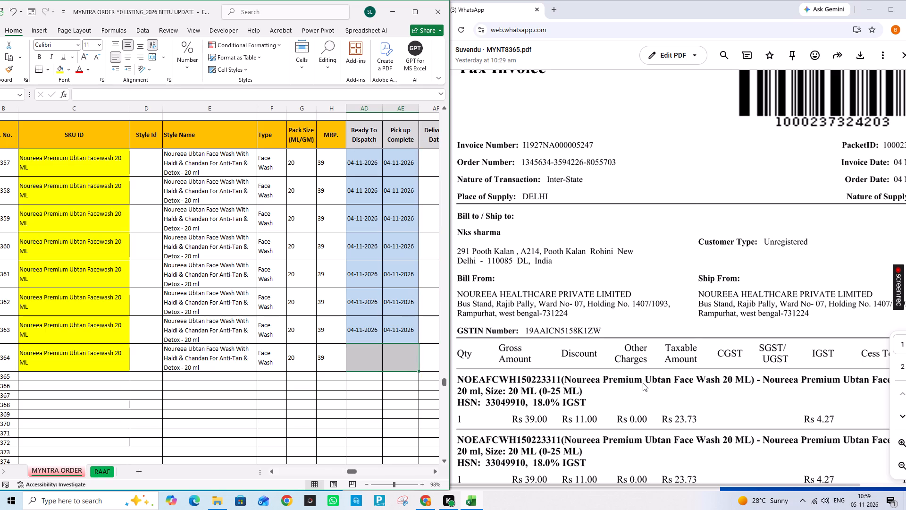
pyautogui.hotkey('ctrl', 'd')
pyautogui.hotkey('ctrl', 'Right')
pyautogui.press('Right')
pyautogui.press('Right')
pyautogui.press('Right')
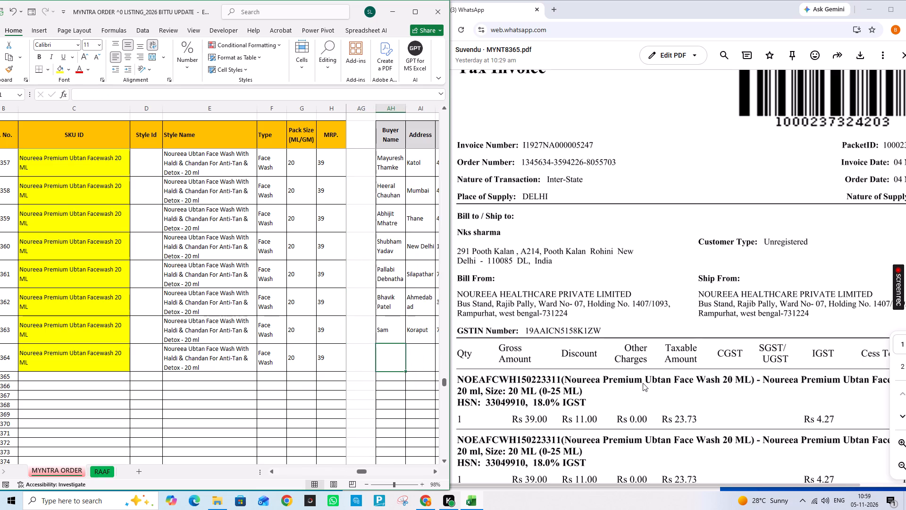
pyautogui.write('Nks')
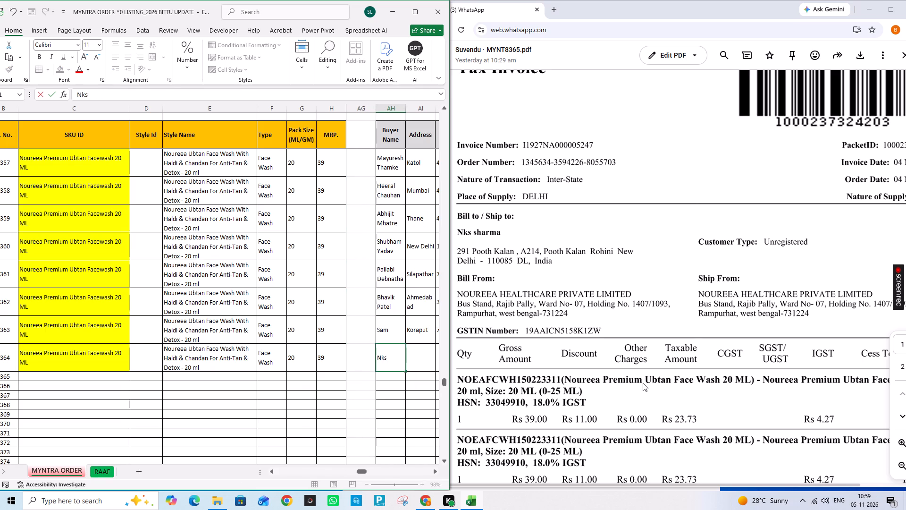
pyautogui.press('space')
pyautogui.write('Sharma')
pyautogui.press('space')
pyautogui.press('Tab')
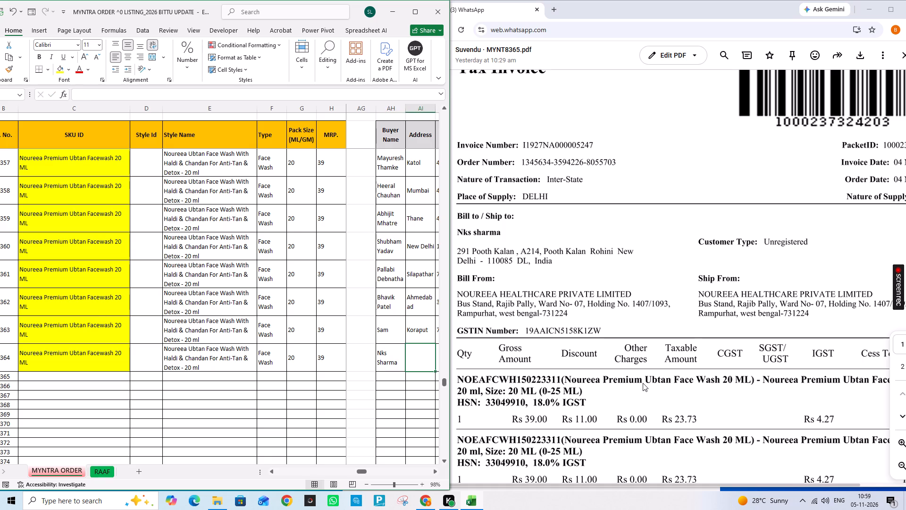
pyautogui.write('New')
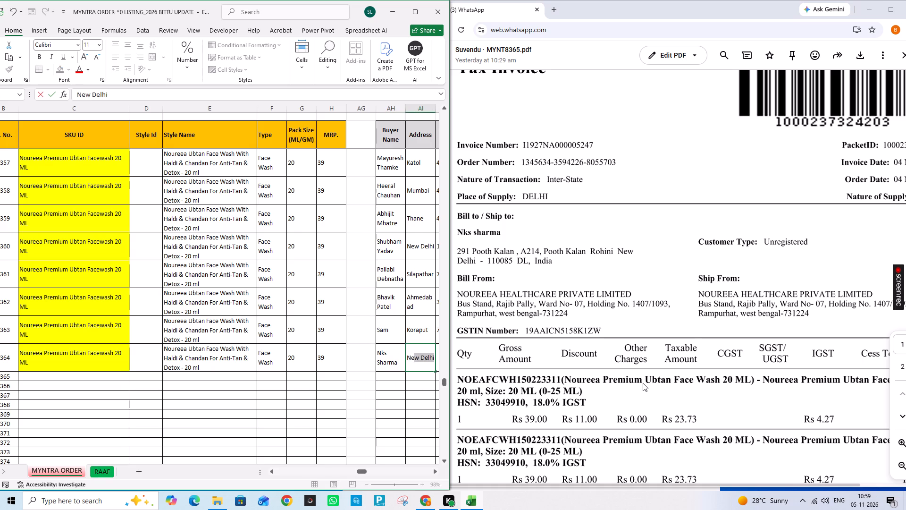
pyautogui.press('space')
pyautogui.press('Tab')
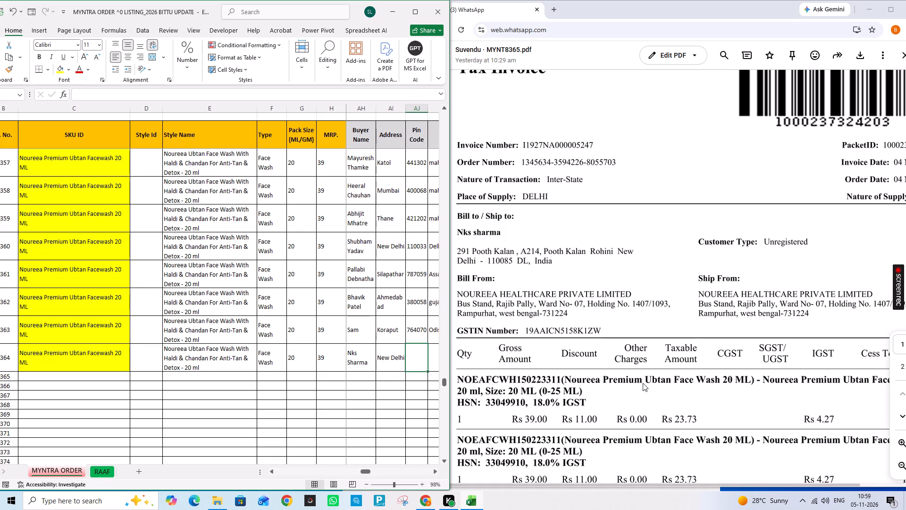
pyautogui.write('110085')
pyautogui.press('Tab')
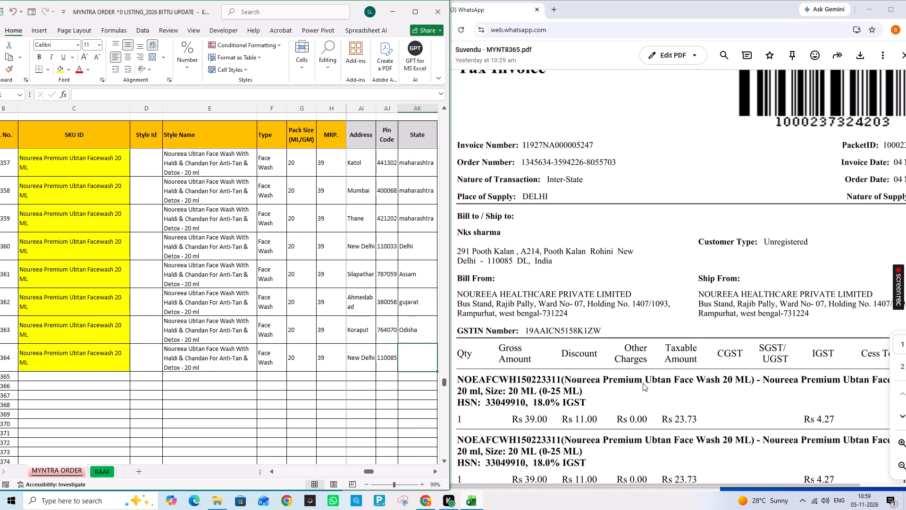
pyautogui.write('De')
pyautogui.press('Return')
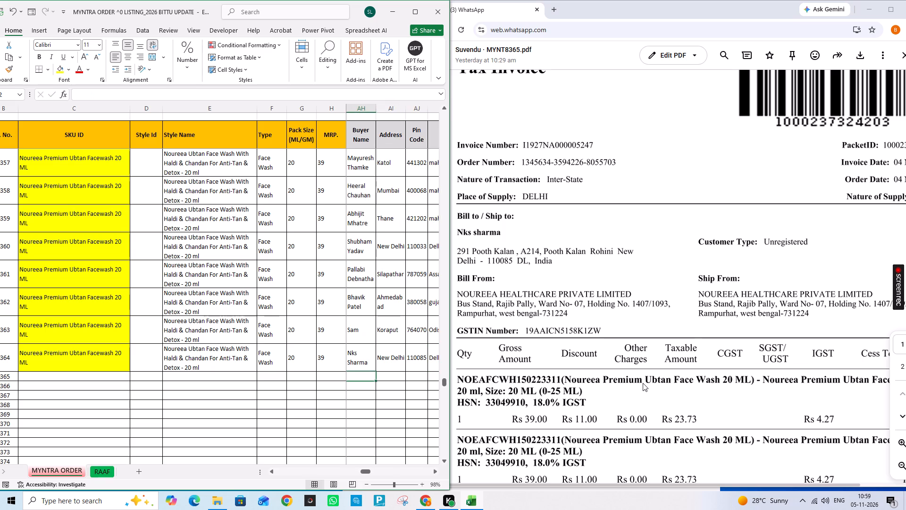
# Insert two rows below the Sl. No. 8364 row and fill both with that row's contents for the invoice's additional items.
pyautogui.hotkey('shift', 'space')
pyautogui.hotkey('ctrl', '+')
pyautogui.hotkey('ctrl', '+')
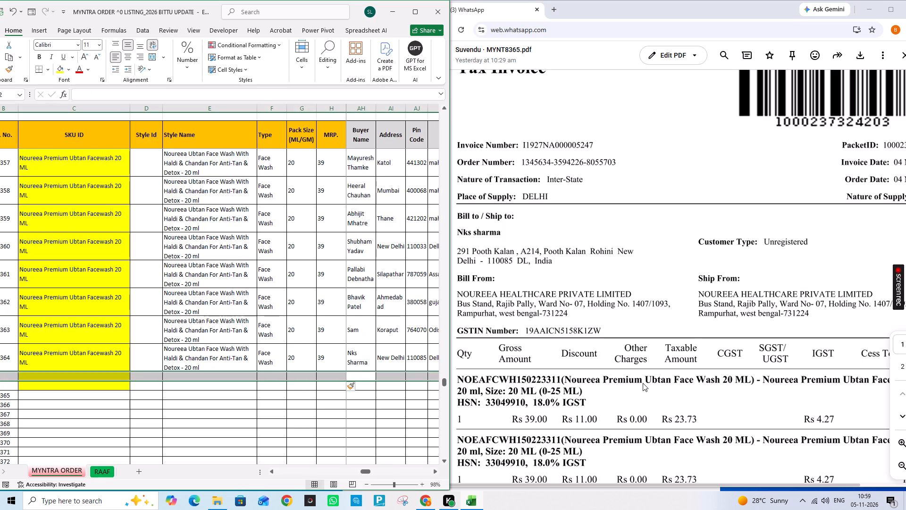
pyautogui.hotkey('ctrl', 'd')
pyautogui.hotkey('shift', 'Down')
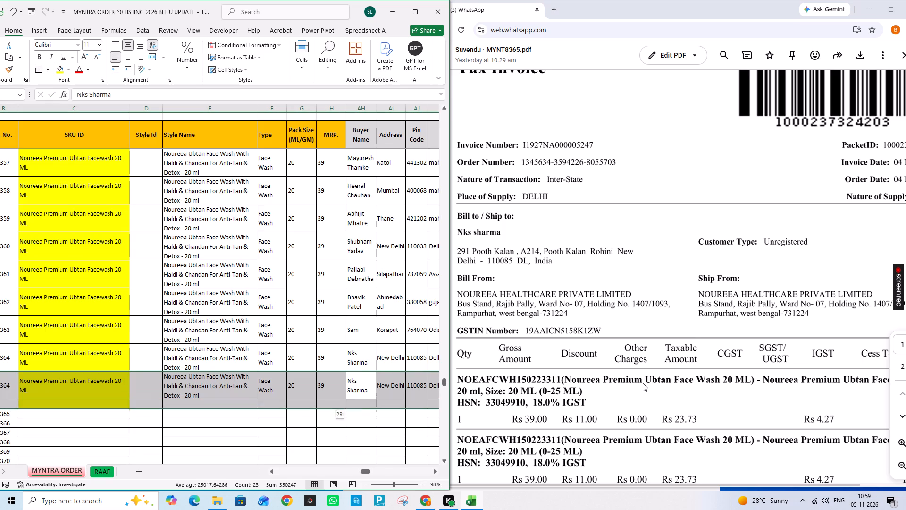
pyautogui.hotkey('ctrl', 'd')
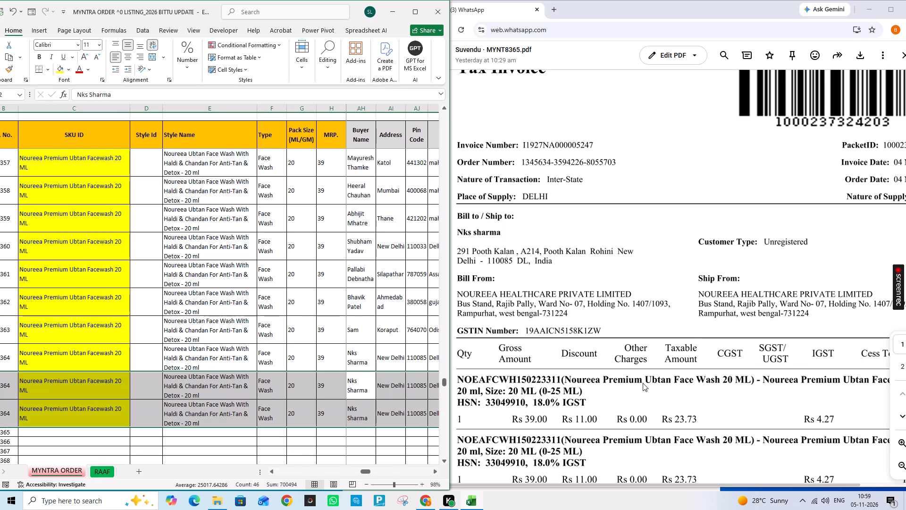
# Clear the duplicate Sl. No. 8364 from the two inserted rows.
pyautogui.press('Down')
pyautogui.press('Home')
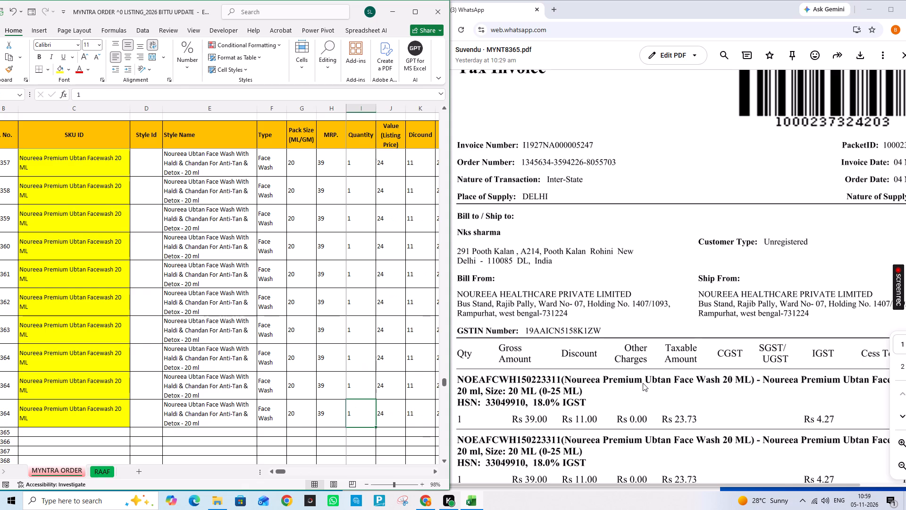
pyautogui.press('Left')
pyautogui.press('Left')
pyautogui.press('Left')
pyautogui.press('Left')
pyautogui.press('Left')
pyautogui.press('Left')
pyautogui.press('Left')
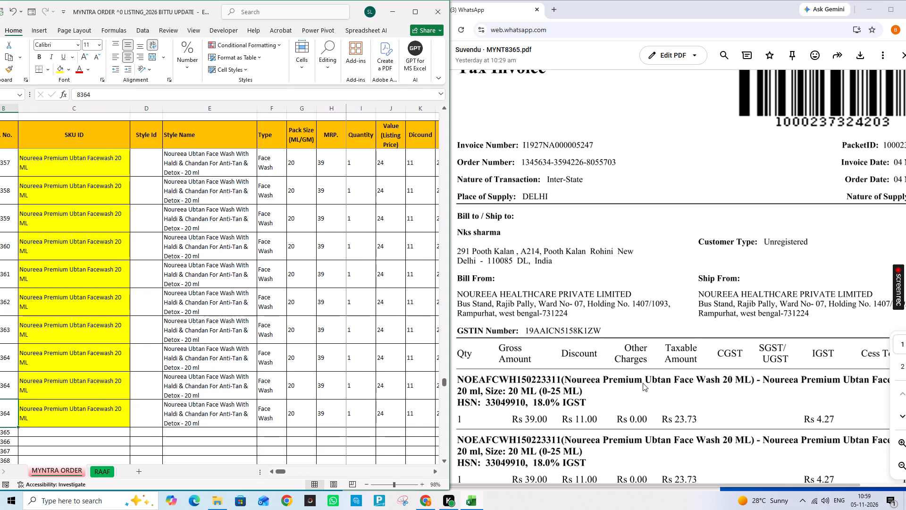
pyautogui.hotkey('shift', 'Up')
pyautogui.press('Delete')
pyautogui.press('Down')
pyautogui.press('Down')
# Check the product lines on the MYNT8365 invoice against the rows entered for Sl. No. 8364.
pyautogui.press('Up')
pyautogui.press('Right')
pyautogui.scroll(-1, 193, 312)
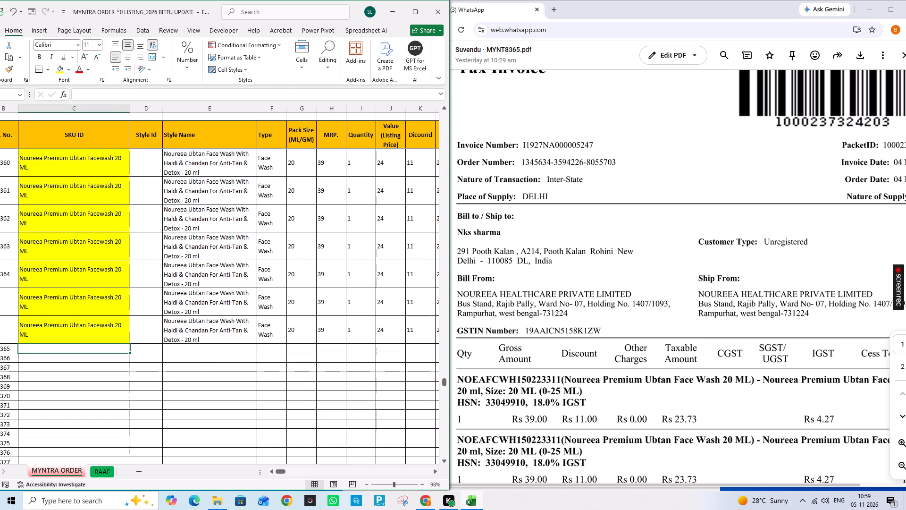
pyautogui.scroll(-1, 193, 312)
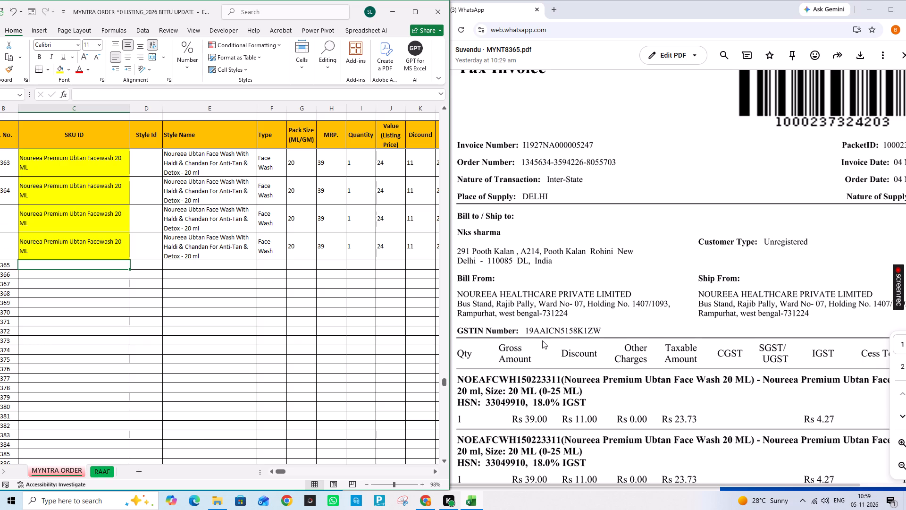
pyautogui.scroll(-5, 646, 329)
pyautogui.scroll(3, 646, 329)
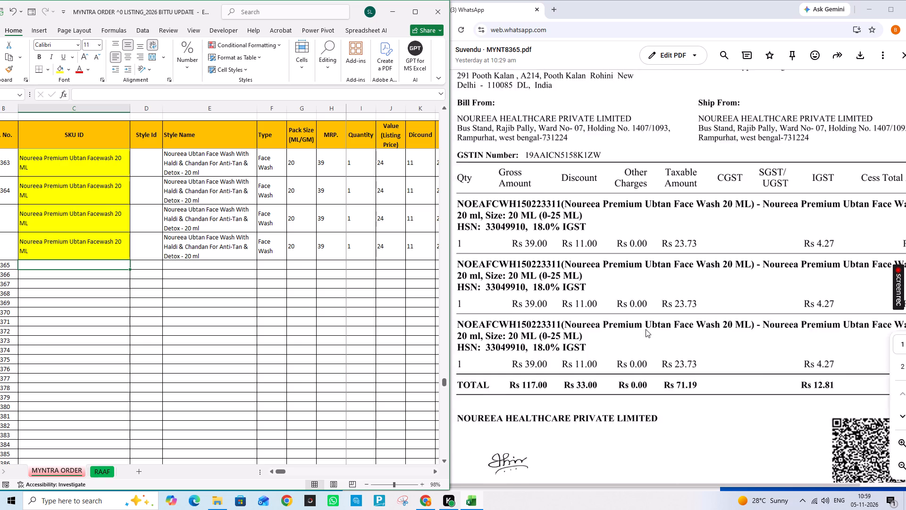
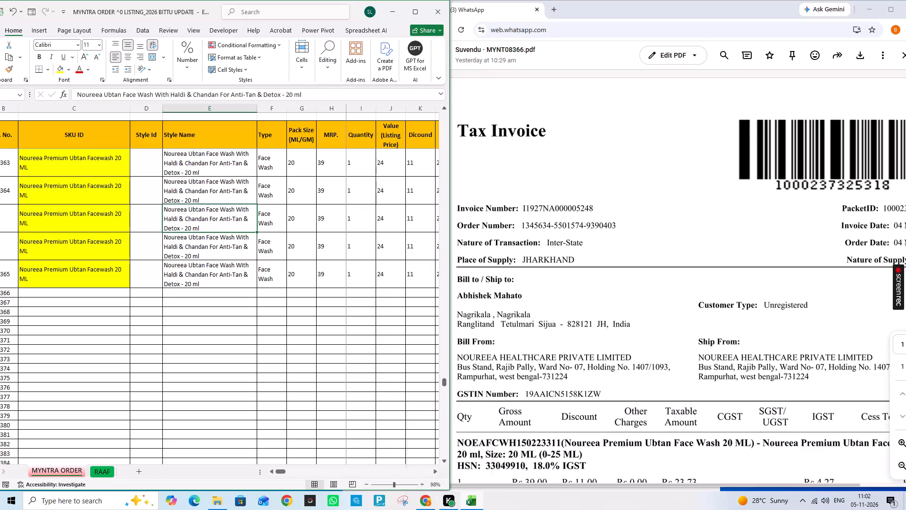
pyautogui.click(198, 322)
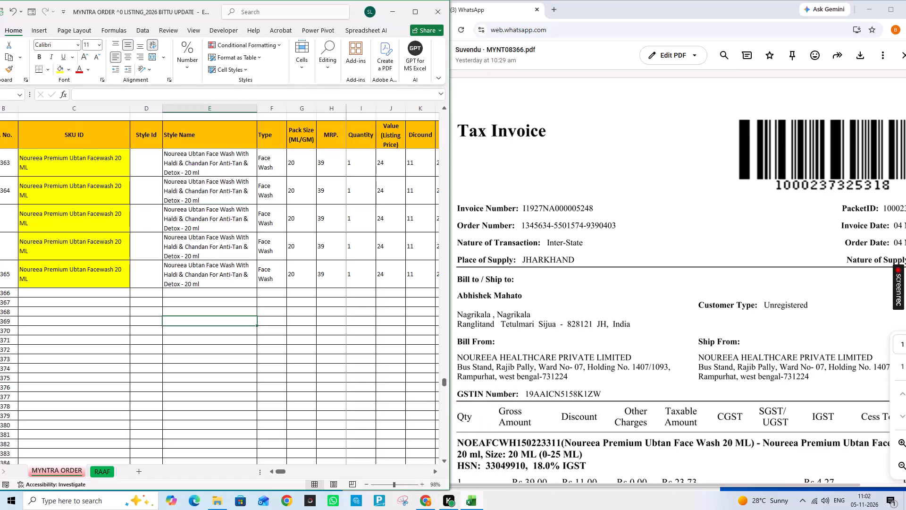
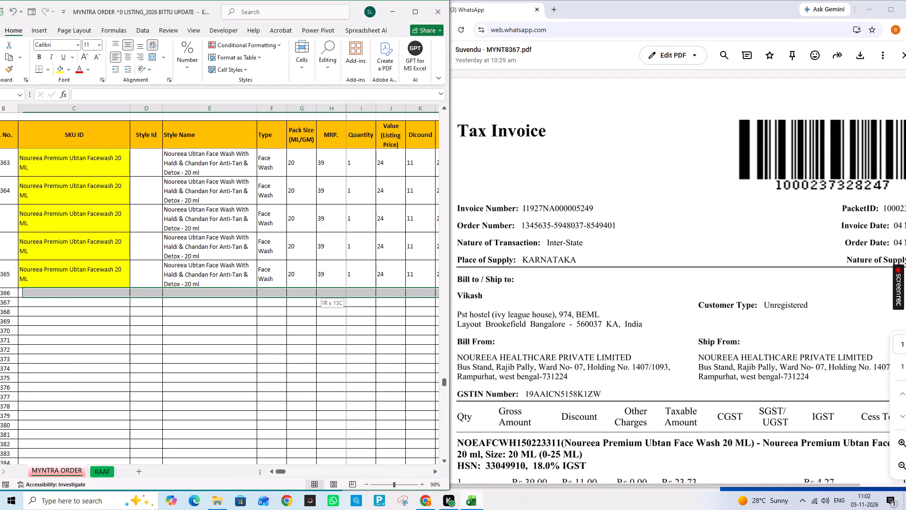
# Fill the Noureea Premium Ubtan Facewash 20 ML product and pricing details down from the row above into row 366.
pyautogui.hotkey('ctrl', 'd')
pyautogui.press('Right')
pyautogui.press('Right')
pyautogui.press('Right')
pyautogui.press('Right')
pyautogui.press('Right')
pyautogui.press('Right')
pyautogui.press('Right')
pyautogui.press('Right')
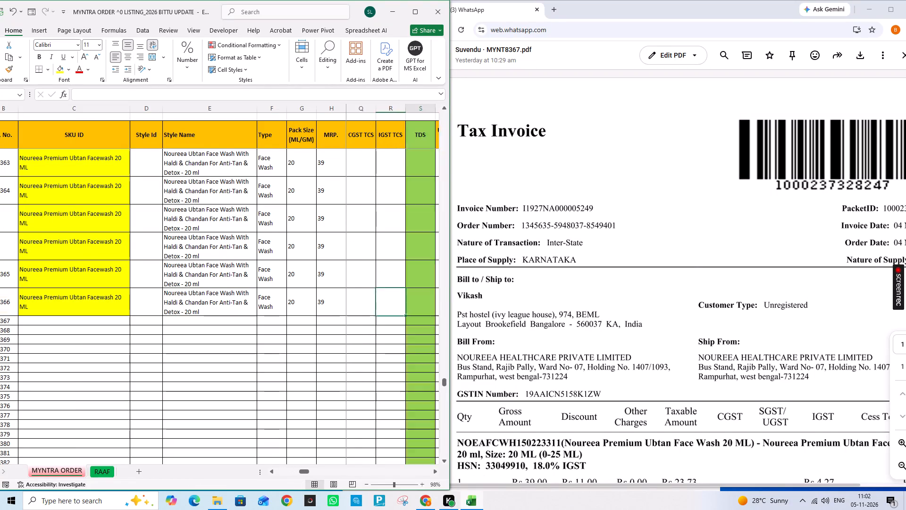
pyautogui.press('Right')
pyautogui.press('Right')
pyautogui.press("'")
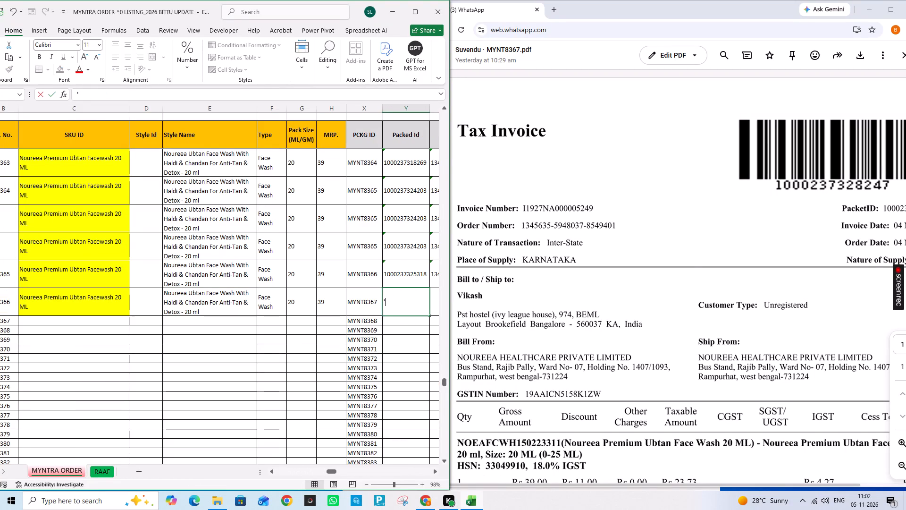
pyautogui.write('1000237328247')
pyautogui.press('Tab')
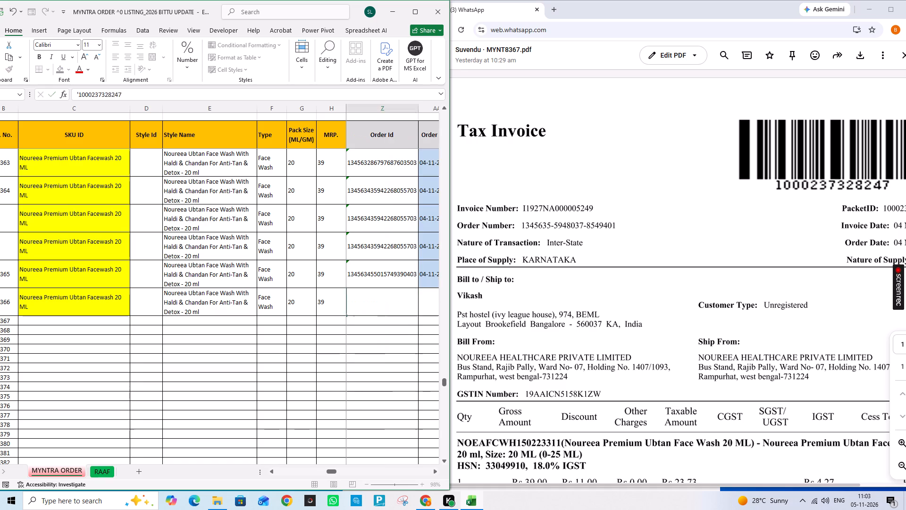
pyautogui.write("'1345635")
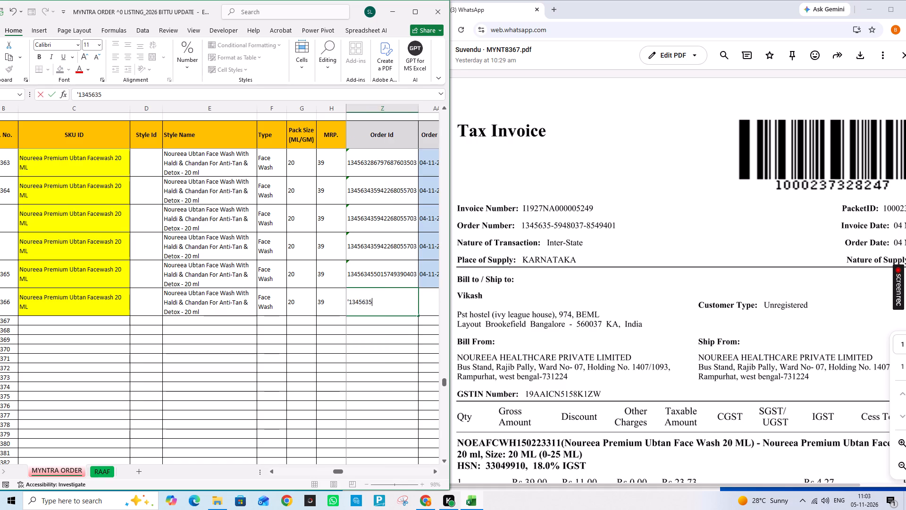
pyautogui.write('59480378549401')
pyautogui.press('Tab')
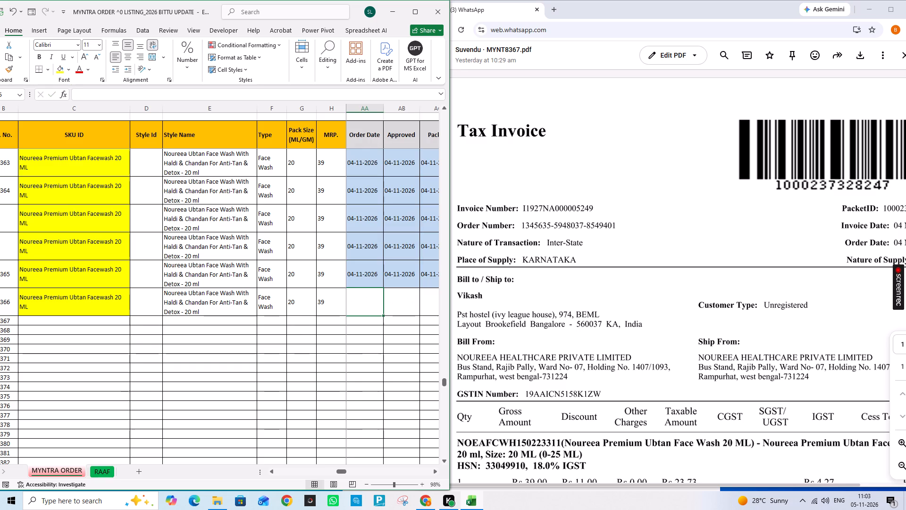
# Fill the 04-11-2026 dates from Order Date through Pick up Complete down into the MYNT8367 row.
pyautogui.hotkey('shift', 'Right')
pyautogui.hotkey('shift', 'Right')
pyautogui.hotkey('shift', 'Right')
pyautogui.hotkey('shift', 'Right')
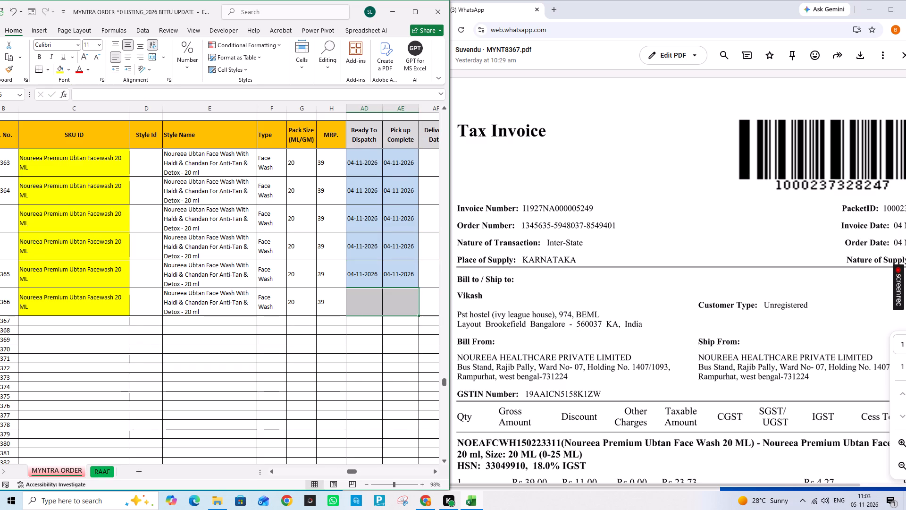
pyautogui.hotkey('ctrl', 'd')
# Enter the buyer's name, city and postal pin code from the invoice in the MYNT8367 row.
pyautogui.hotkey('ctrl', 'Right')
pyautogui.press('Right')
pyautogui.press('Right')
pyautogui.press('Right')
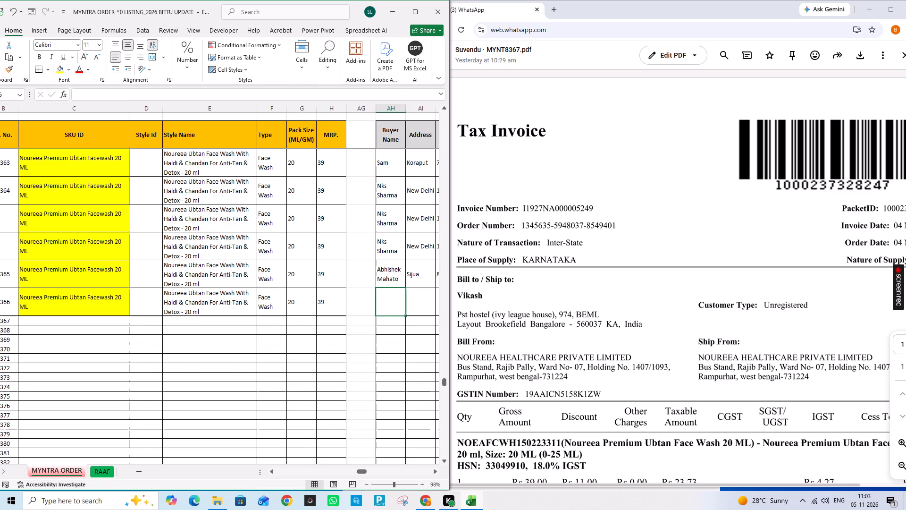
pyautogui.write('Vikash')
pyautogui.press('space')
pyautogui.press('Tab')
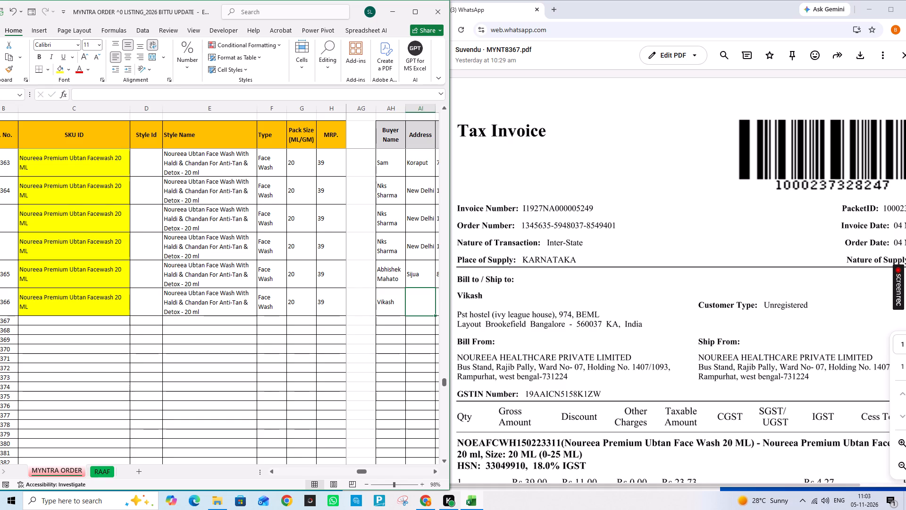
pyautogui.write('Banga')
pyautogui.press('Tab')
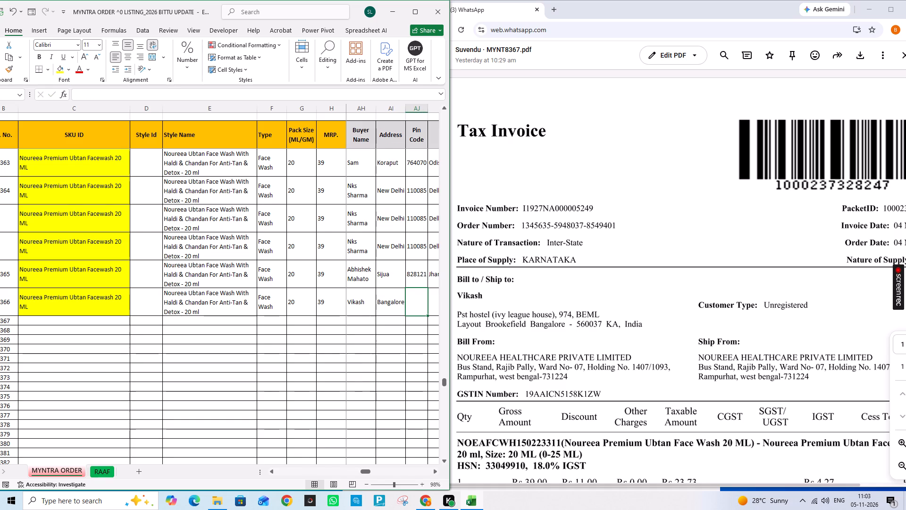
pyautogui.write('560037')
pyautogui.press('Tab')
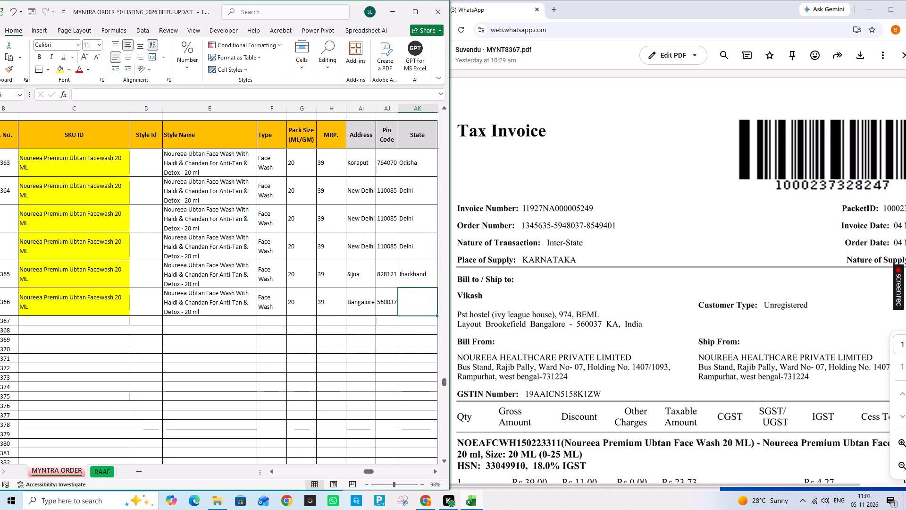
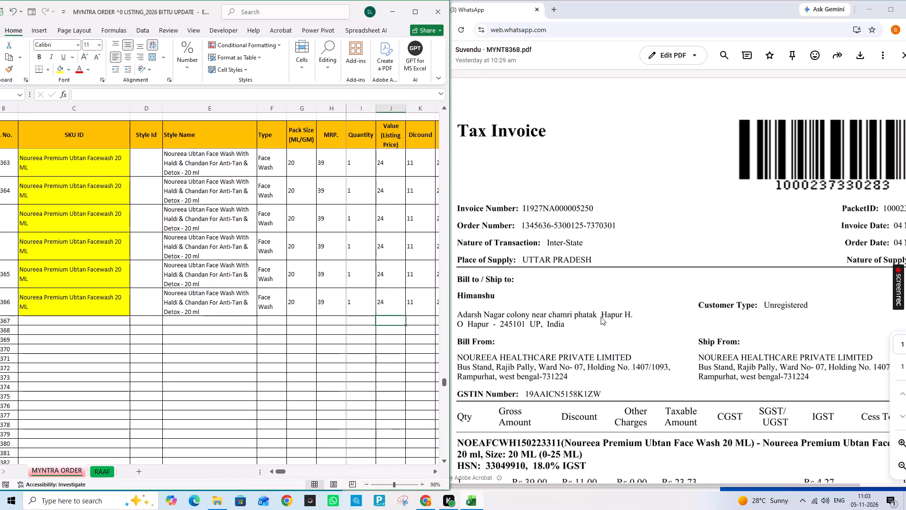
# Fill the Noureea Premium Ubtan Facewash 20 ML product and pricing details down from the row above into row 367.
pyautogui.press('Right')
pyautogui.press('Right')
pyautogui.press('Right')
pyautogui.hotkey('shift', 'Left')
pyautogui.hotkey('shift', 'Left')
pyautogui.hotkey('shift', 'Left')
pyautogui.hotkey('shift', 'Left')
pyautogui.hotkey('shift', 'Left')
pyautogui.hotkey('shift', 'Left')
pyautogui.hotkey('shift', 'Left')
pyautogui.hotkey('shift', 'Left')
pyautogui.hotkey('shift', 'Left')
pyautogui.hotkey('shift', 'Left')
pyautogui.hotkey('shift', 'Left')
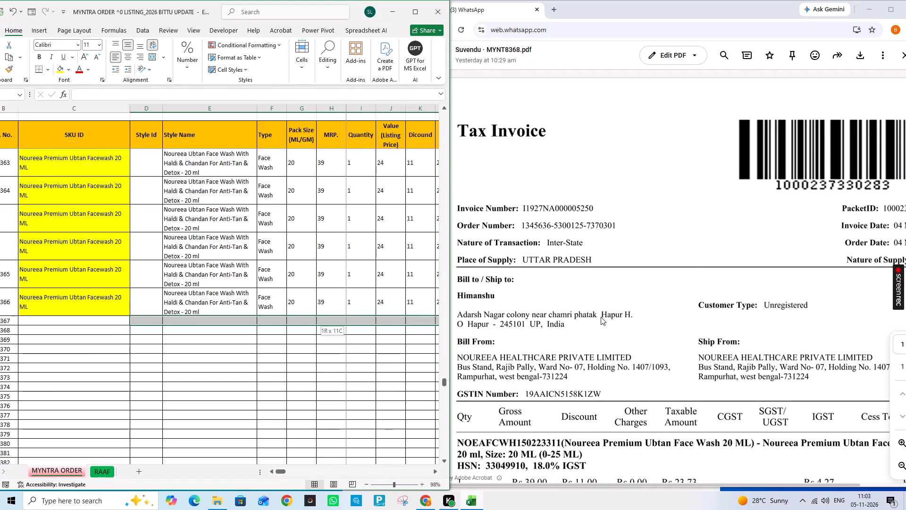
pyautogui.hotkey('shift', 'Left')
pyautogui.hotkey('ctrl', 'd')
pyautogui.hotkey('ctrl', 'Right')
pyautogui.press('Right')
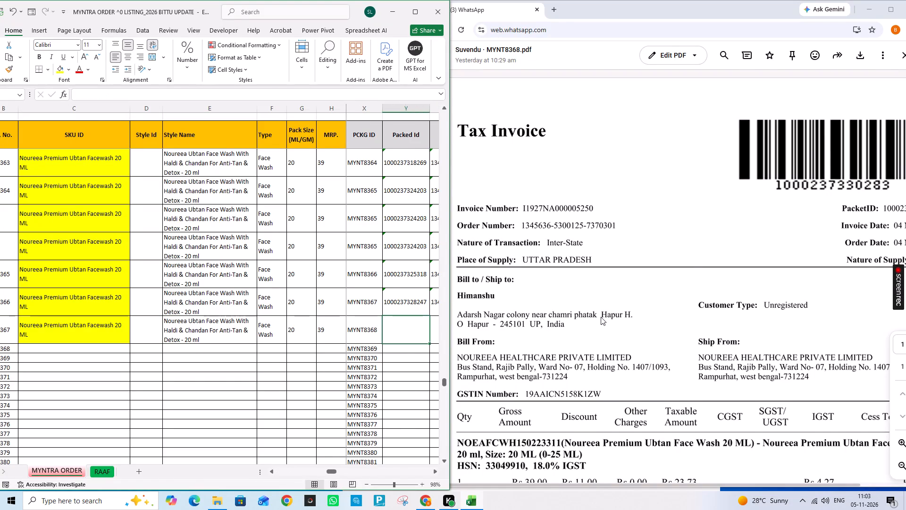
pyautogui.press("'")
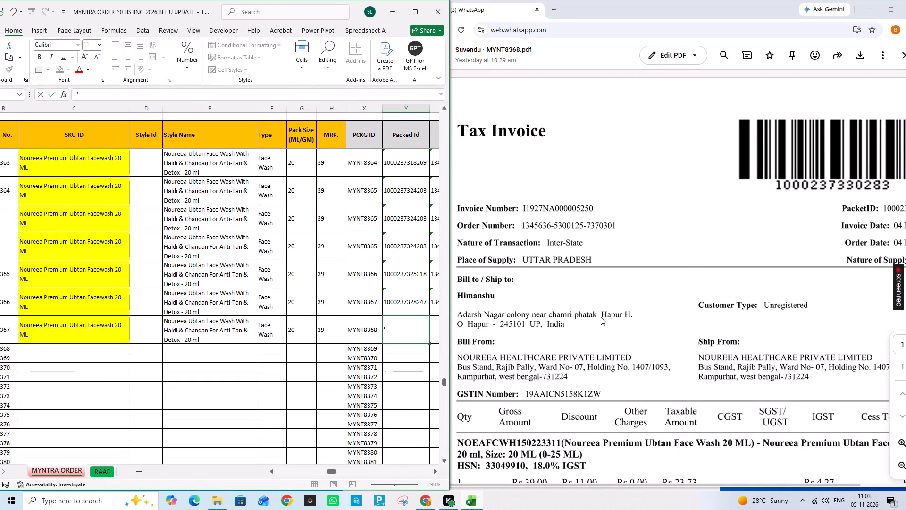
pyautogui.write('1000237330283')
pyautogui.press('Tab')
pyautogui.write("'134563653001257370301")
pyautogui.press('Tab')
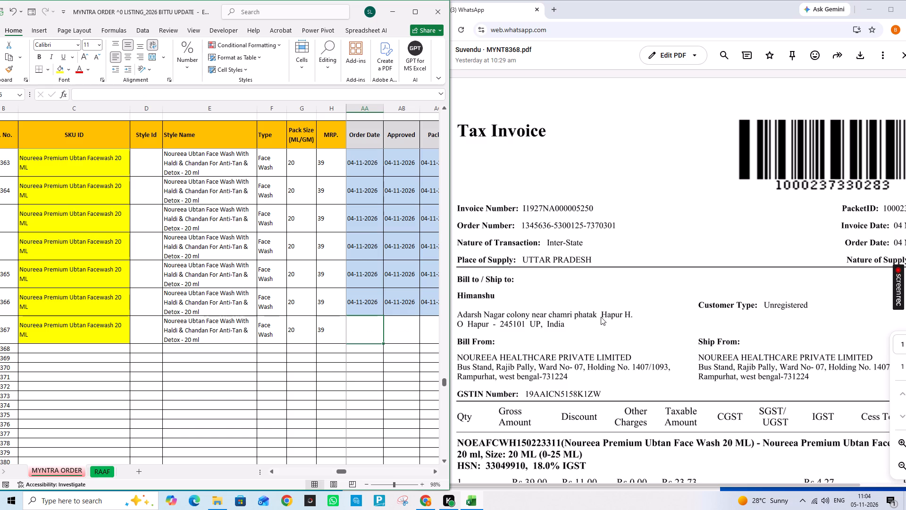
# Save the Myntra order workbook.
pyautogui.click(410, 415)
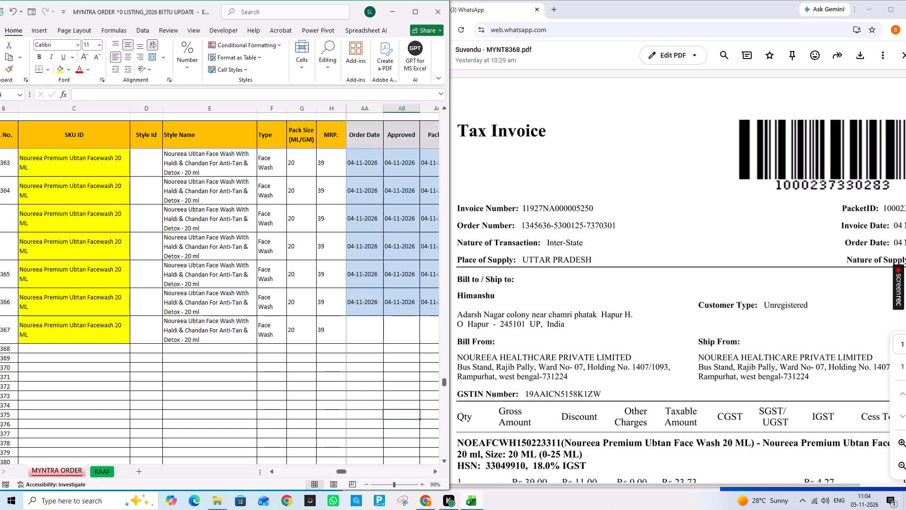
pyautogui.hotkey('ctrl', 's')
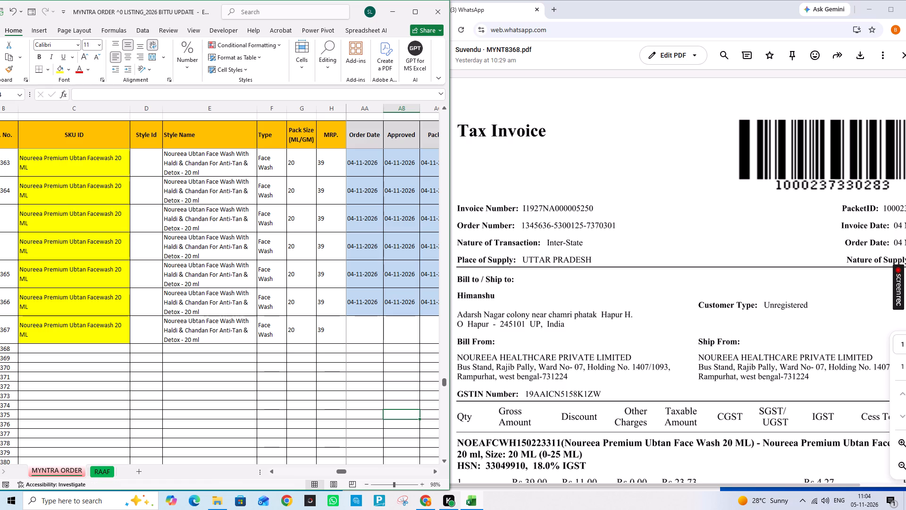
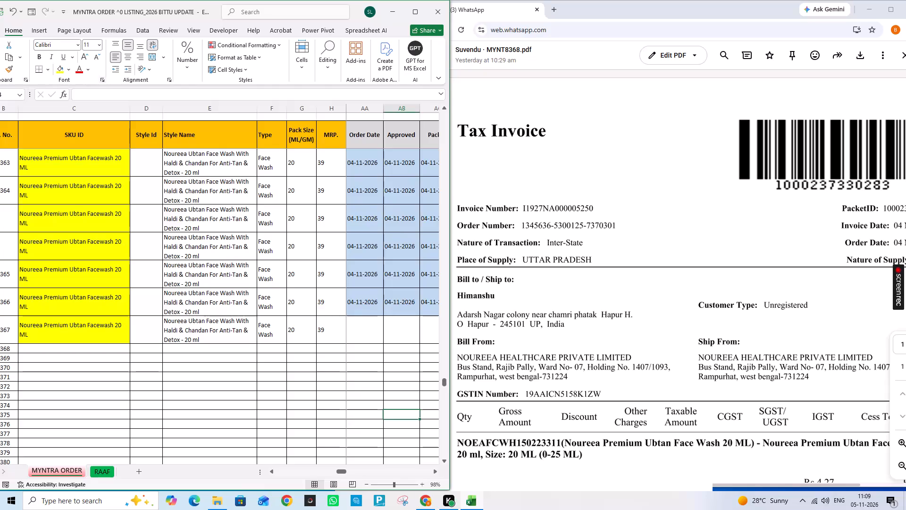
# Select the MRP cell of the Noureea Premium Ubtan Facewash 20 ML entry numbered 367.
pyautogui.click(330, 336)
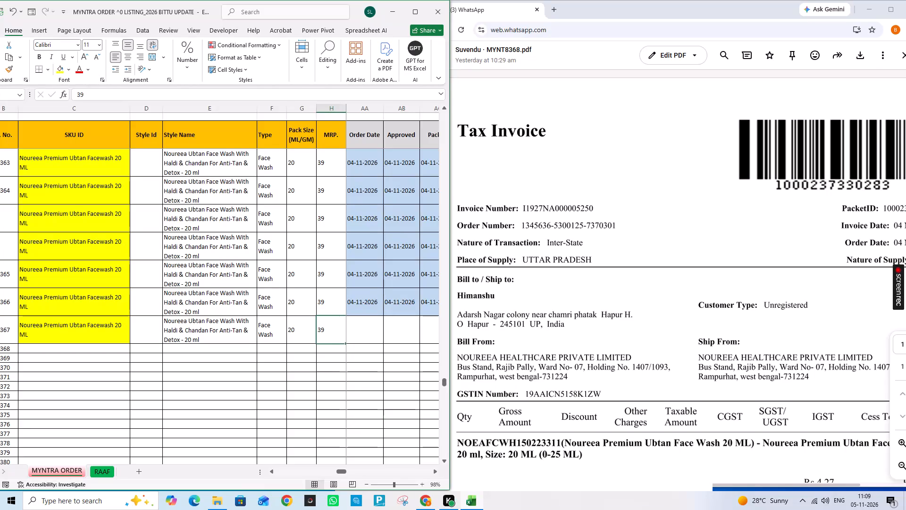
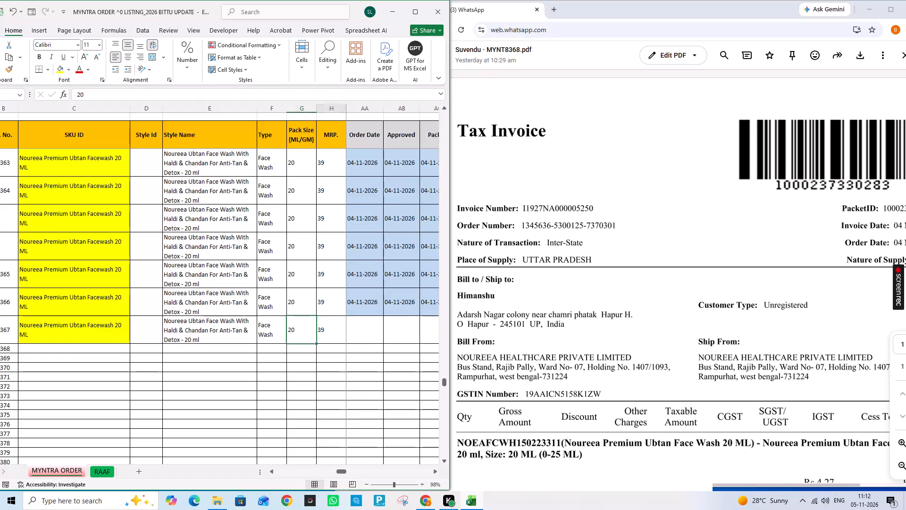
pyautogui.press('Right')
pyautogui.press('Right')
pyautogui.press('Right')
pyautogui.press('Right')
pyautogui.press('Right')
pyautogui.press('Right')
pyautogui.press('Right')
pyautogui.press('Right')
pyautogui.press('Right')
pyautogui.press('Right')
pyautogui.press('Right')
pyautogui.press('Right')
pyautogui.press('Right')
pyautogui.press('Right')
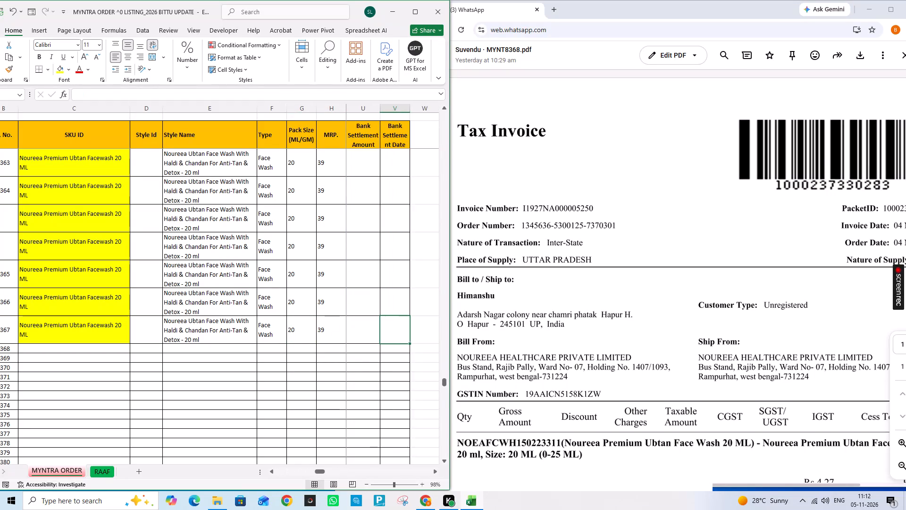
pyautogui.press('Right')
pyautogui.press('Right')
pyautogui.press('Right')
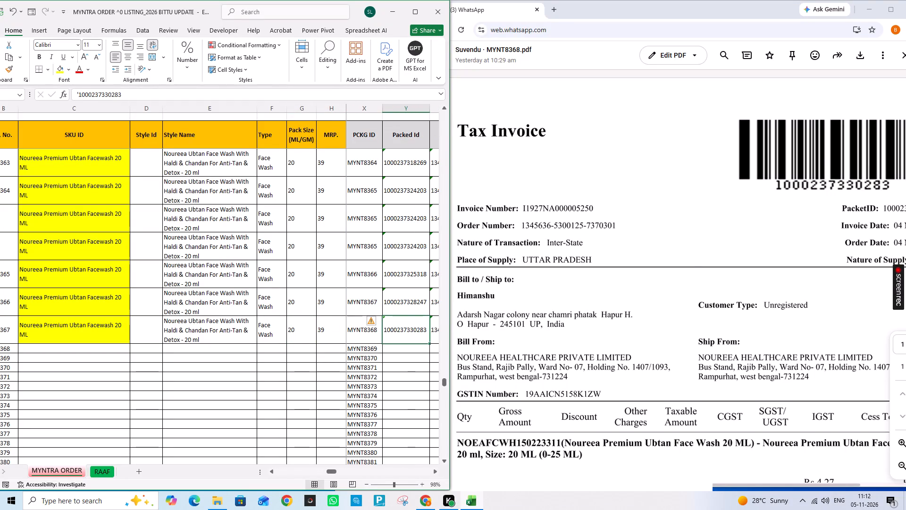
pyautogui.press('Right')
pyautogui.press('Right')
pyautogui.press('Left')
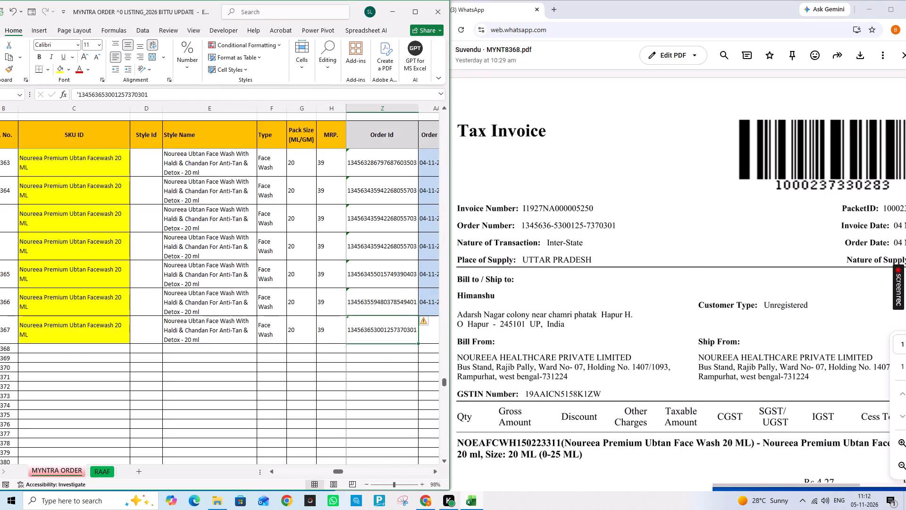
pyautogui.press('Right')
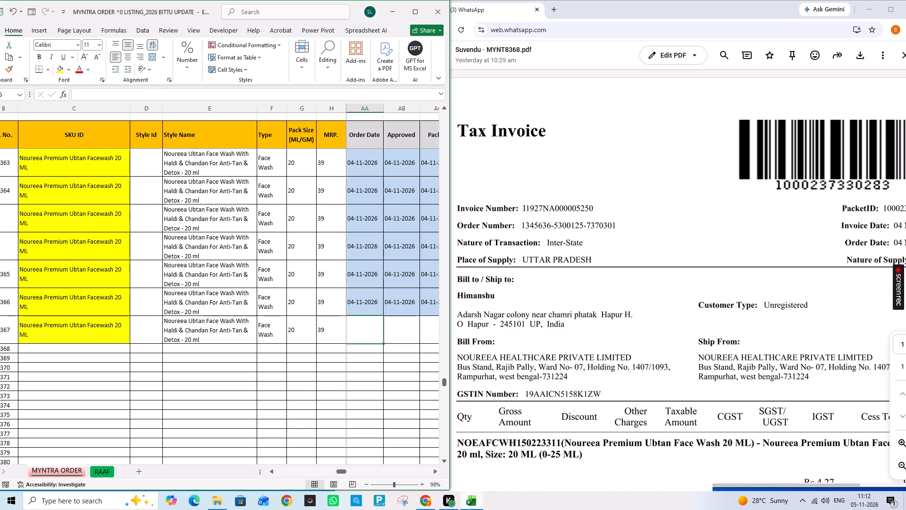
pyautogui.hotkey('shift', 'Right')
pyautogui.hotkey('shift', 'Right')
pyautogui.hotkey('shift', 'Right')
pyautogui.hotkey('shift', 'Right')
pyautogui.hotkey('shift', 'Right')
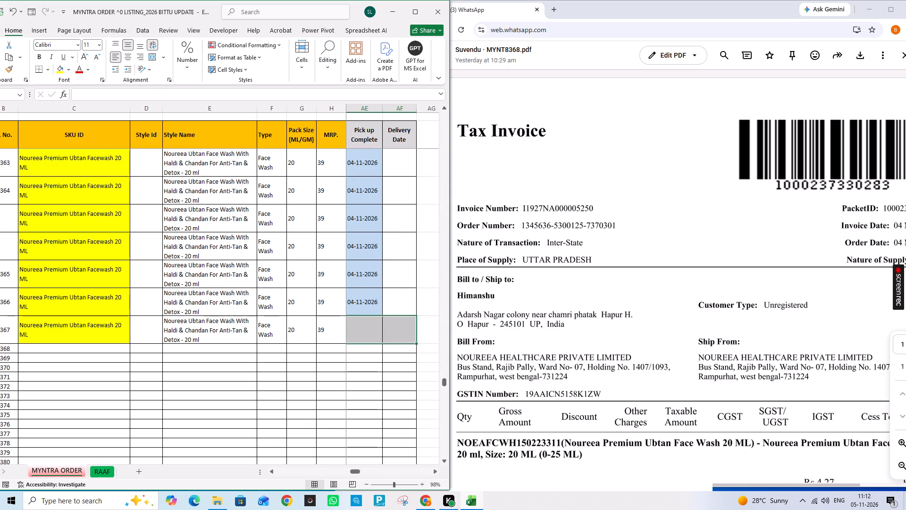
pyautogui.hotkey('ctrl', 'd')
# Enter the invoice buyer's name, city, pin code and the state Uttar Pradesh in the buyer columns of entry 367.
pyautogui.hotkey('ctrl', 'Right')
pyautogui.press('Right')
pyautogui.press('Right')
pyautogui.press('Right')
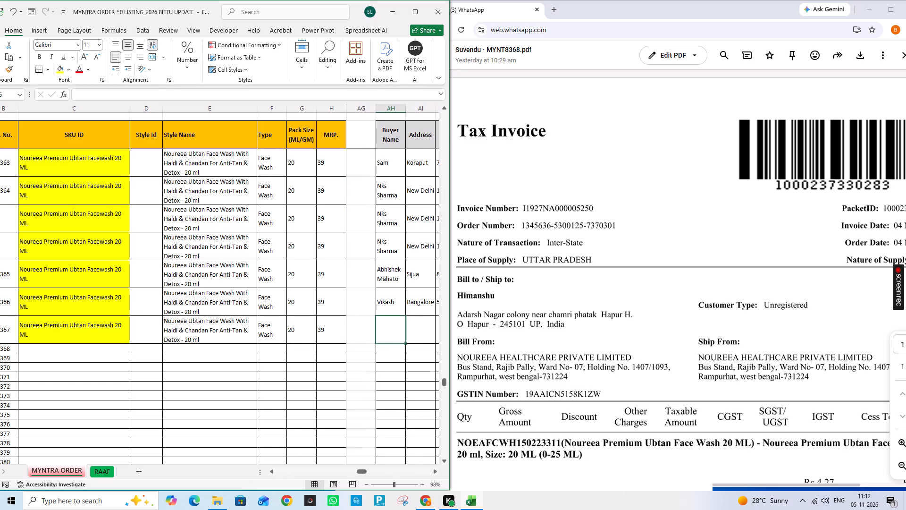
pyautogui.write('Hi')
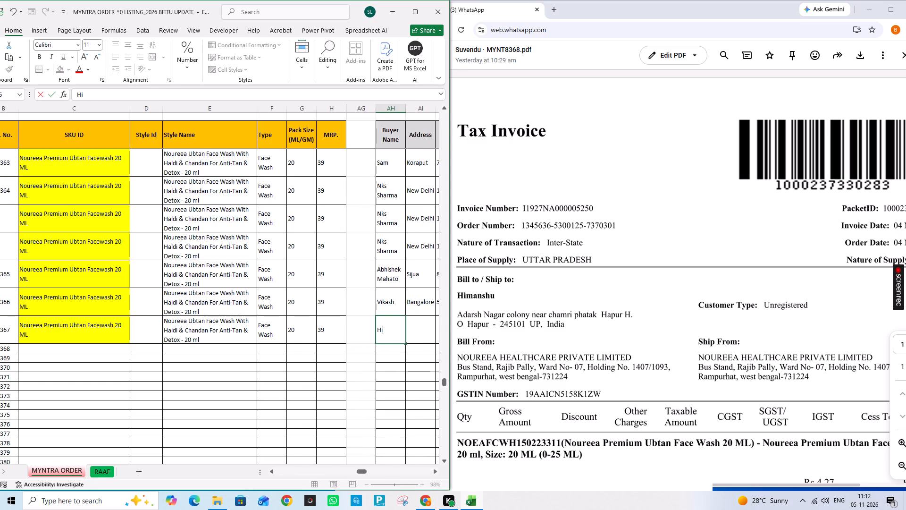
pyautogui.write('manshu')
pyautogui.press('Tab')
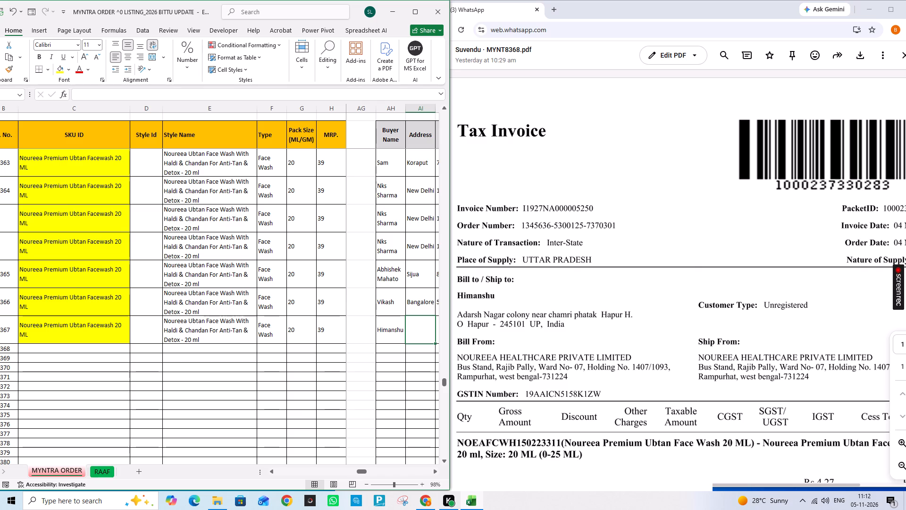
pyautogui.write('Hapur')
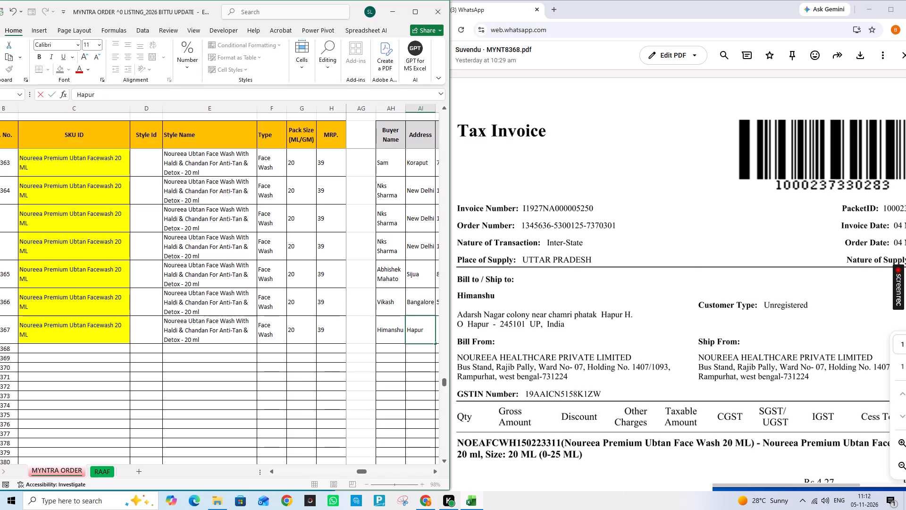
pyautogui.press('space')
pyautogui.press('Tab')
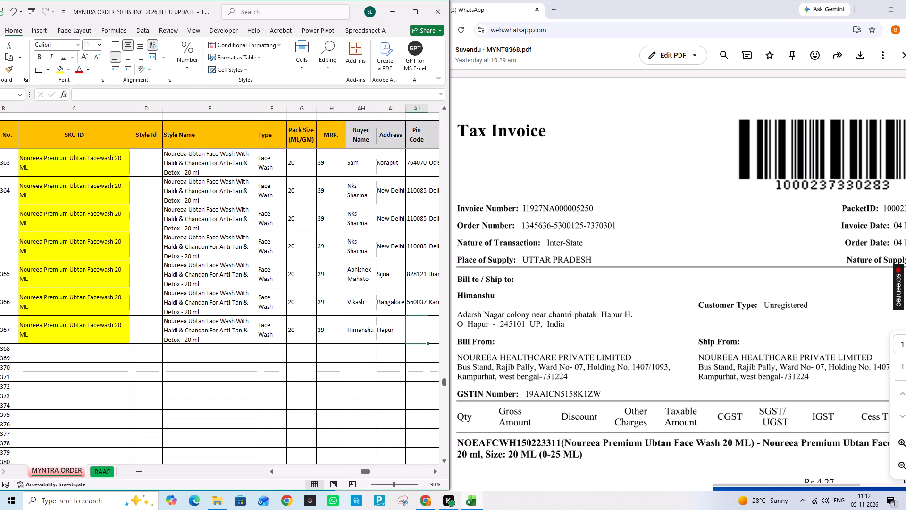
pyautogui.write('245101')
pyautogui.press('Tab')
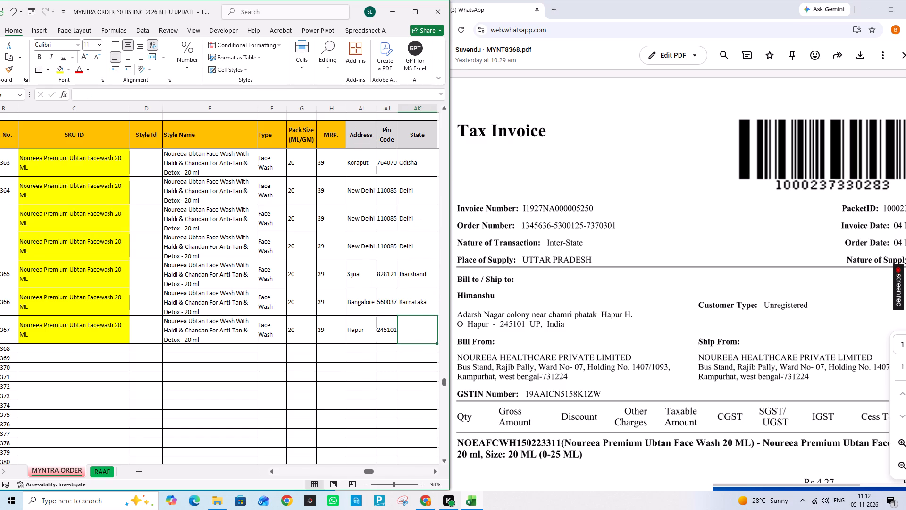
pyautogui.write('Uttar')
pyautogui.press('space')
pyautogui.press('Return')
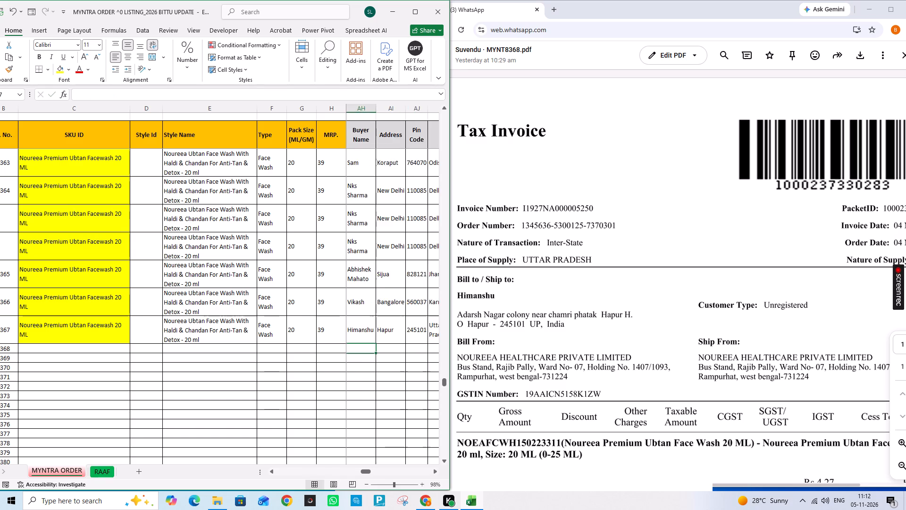
# Return to the start of the next empty row, 368, and save the Myntra order workbook.
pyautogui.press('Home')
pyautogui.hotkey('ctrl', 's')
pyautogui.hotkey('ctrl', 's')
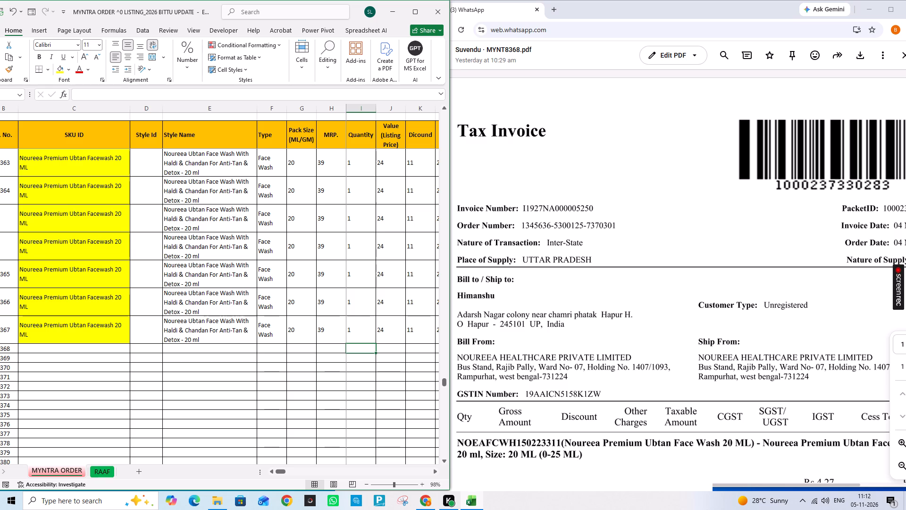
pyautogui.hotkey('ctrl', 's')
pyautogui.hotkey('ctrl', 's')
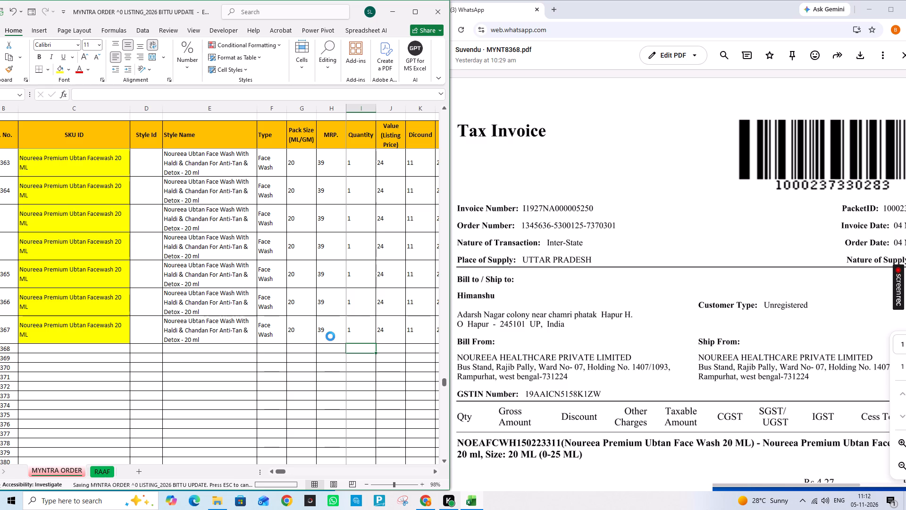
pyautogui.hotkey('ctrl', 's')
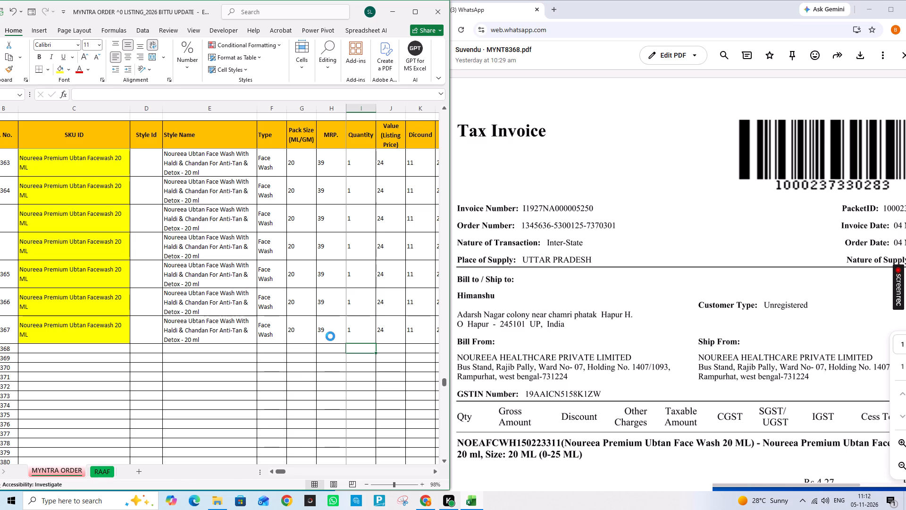
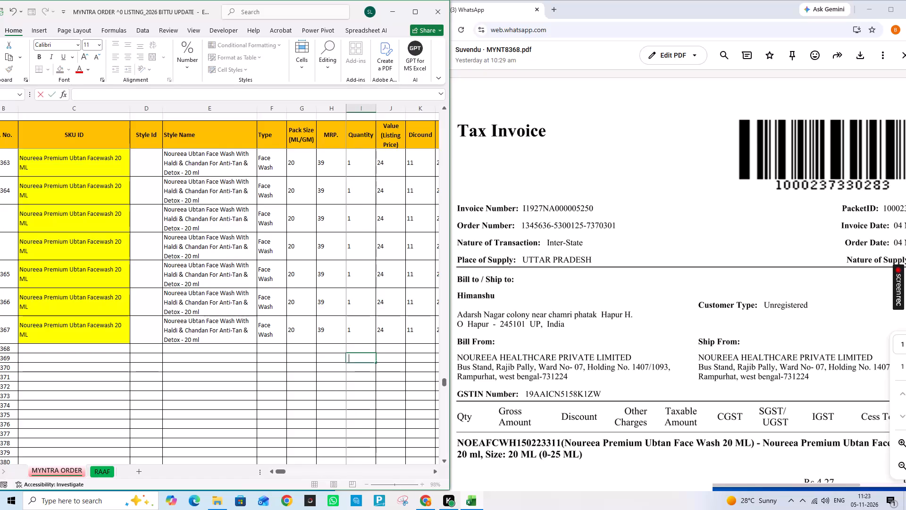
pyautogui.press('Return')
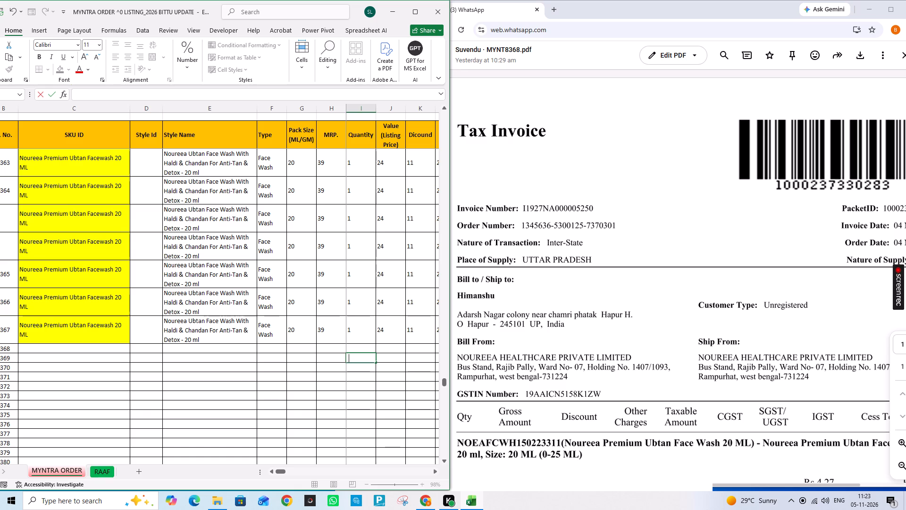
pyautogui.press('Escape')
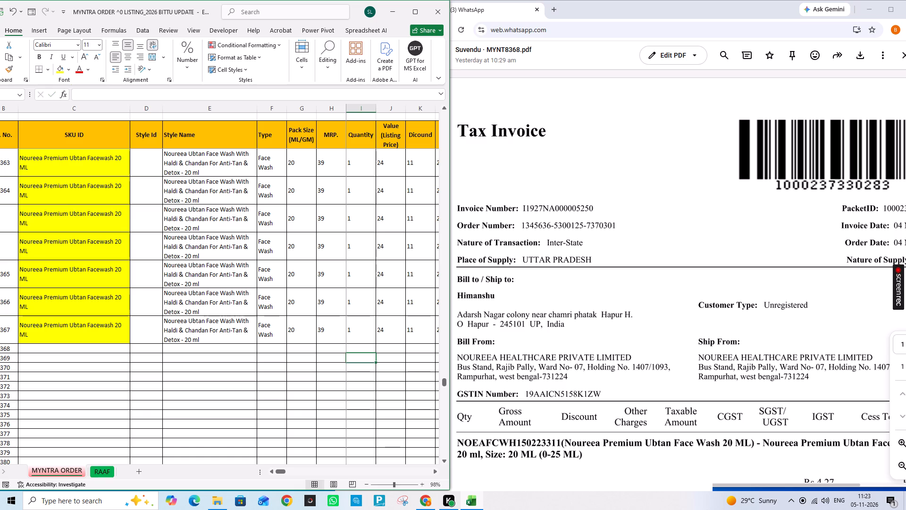
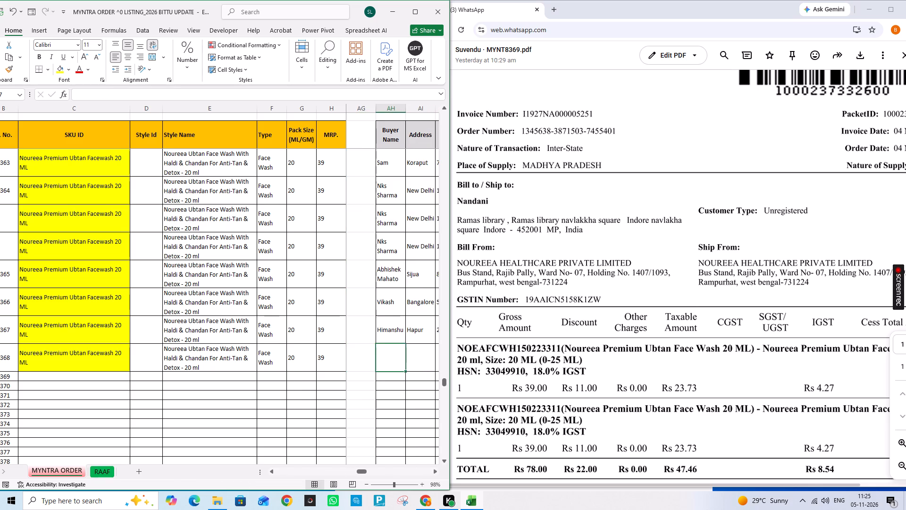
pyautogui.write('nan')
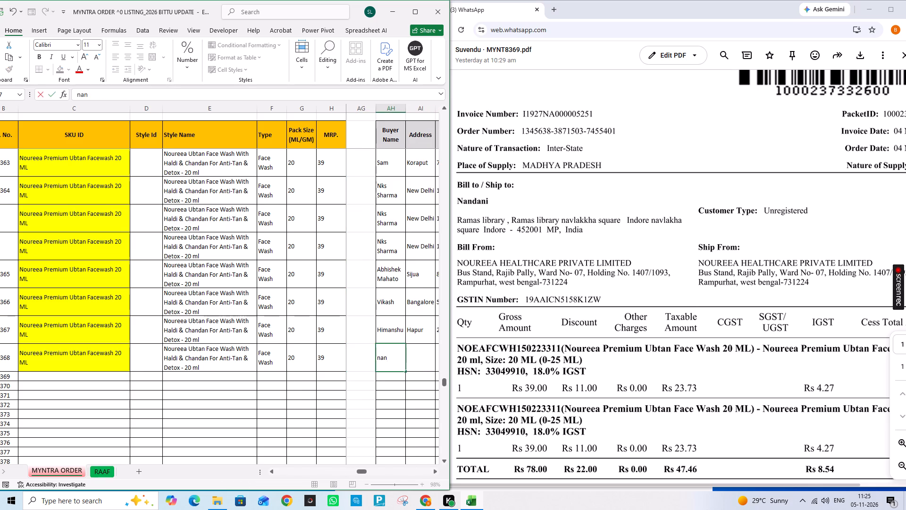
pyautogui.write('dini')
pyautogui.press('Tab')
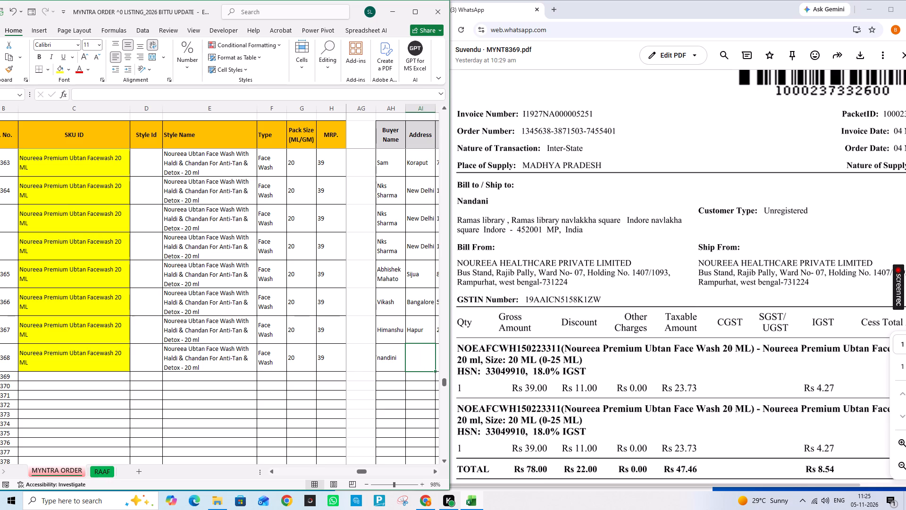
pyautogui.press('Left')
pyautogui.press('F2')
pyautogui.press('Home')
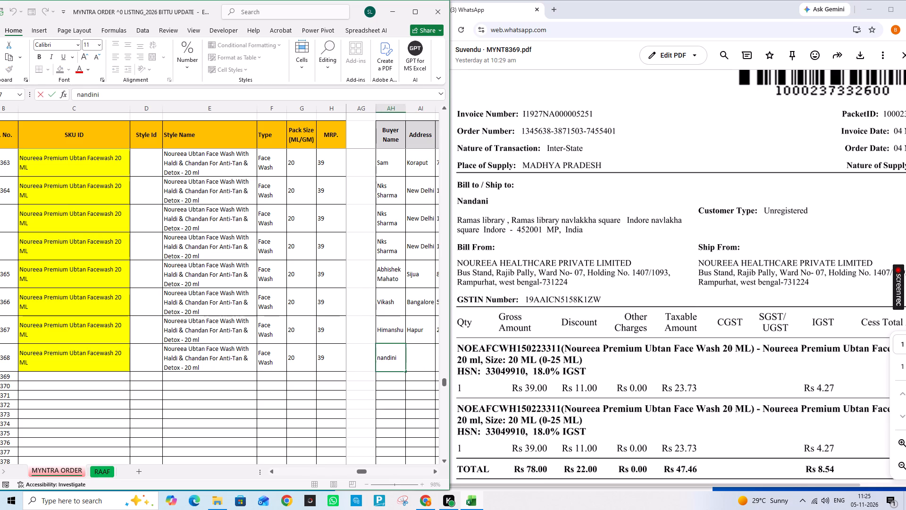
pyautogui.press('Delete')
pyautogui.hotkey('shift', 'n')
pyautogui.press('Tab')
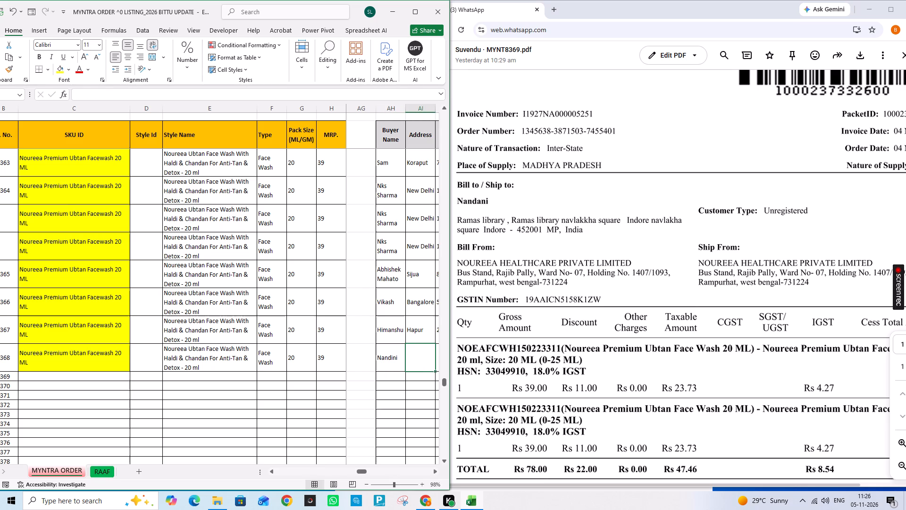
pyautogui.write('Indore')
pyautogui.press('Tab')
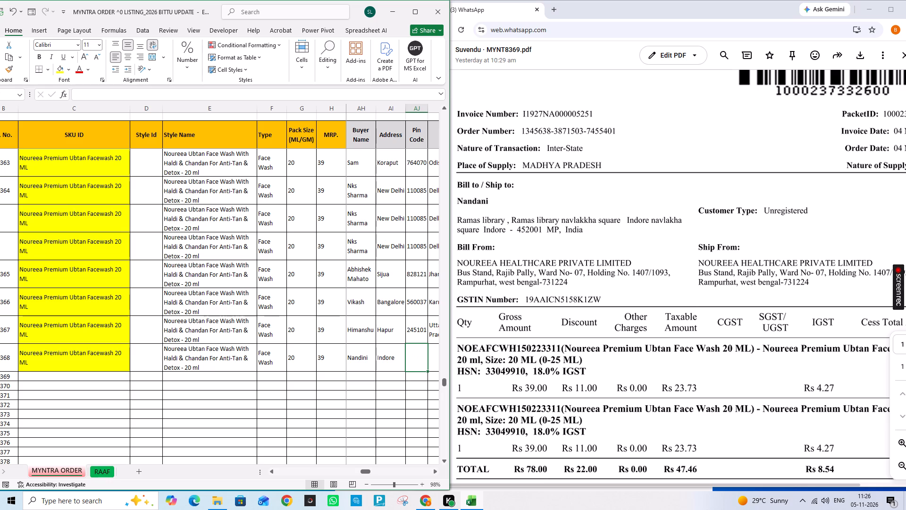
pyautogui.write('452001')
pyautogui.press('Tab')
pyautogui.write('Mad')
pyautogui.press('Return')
# Duplicate entry 368 into an inserted row directly below it for the invoice's second face wash, leaving the duplicate's serial number blank.
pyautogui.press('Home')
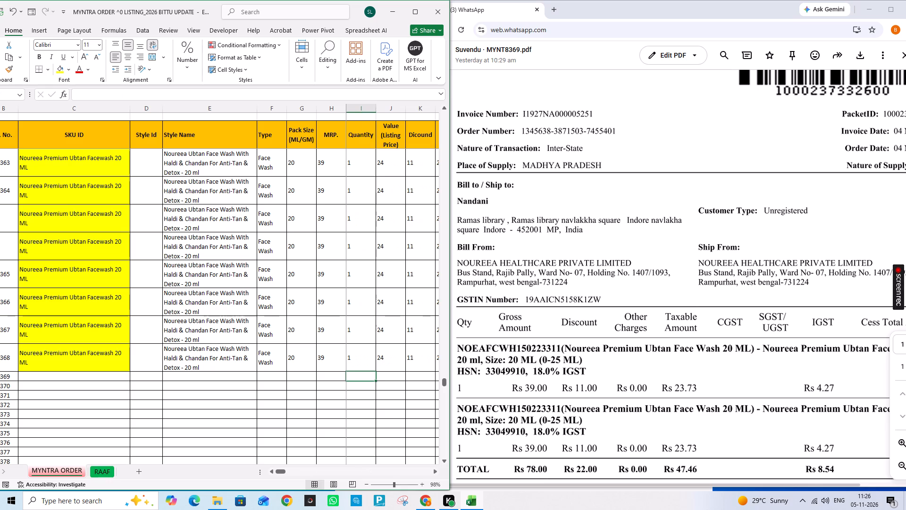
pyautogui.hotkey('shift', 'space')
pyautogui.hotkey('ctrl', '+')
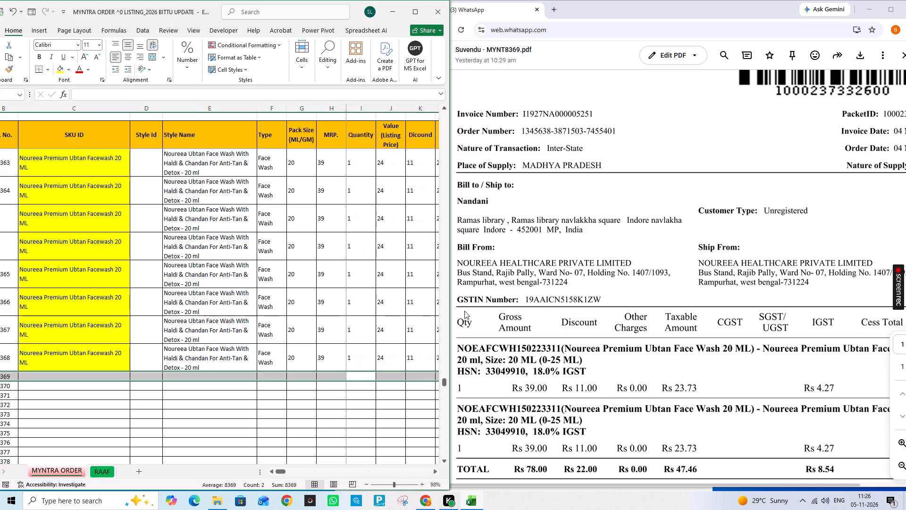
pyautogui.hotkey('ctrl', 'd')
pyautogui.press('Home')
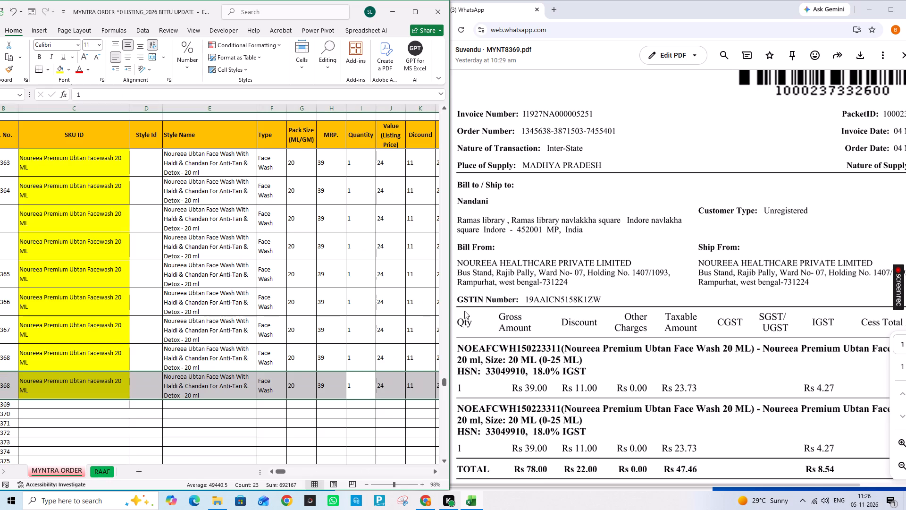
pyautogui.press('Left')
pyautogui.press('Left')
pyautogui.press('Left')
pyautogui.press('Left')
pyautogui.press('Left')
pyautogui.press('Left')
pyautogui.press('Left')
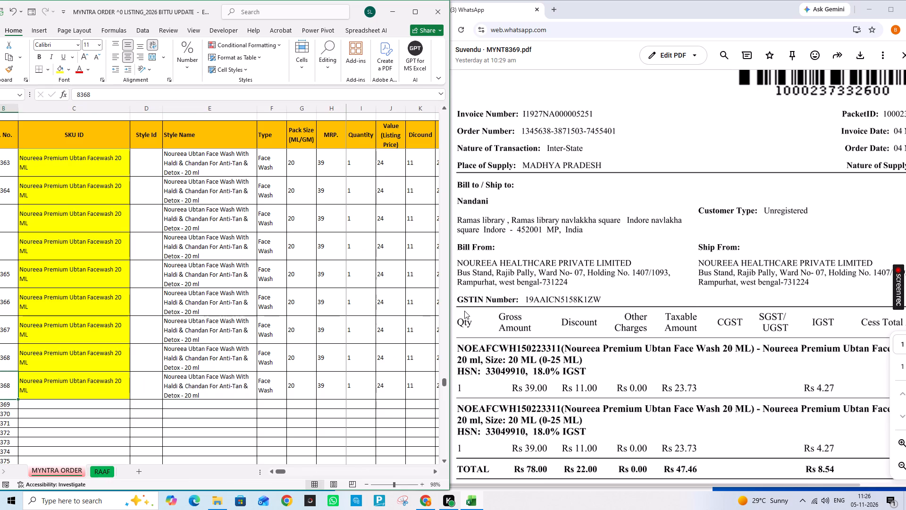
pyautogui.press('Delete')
# Select the SKU ID cell of the empty row 369.
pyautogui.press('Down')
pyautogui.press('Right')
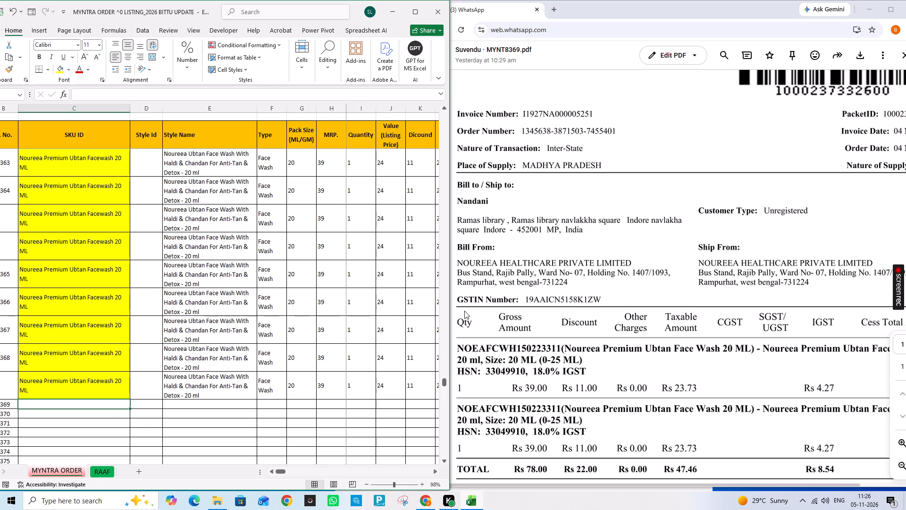
pyautogui.scroll(-1, 451, 251)
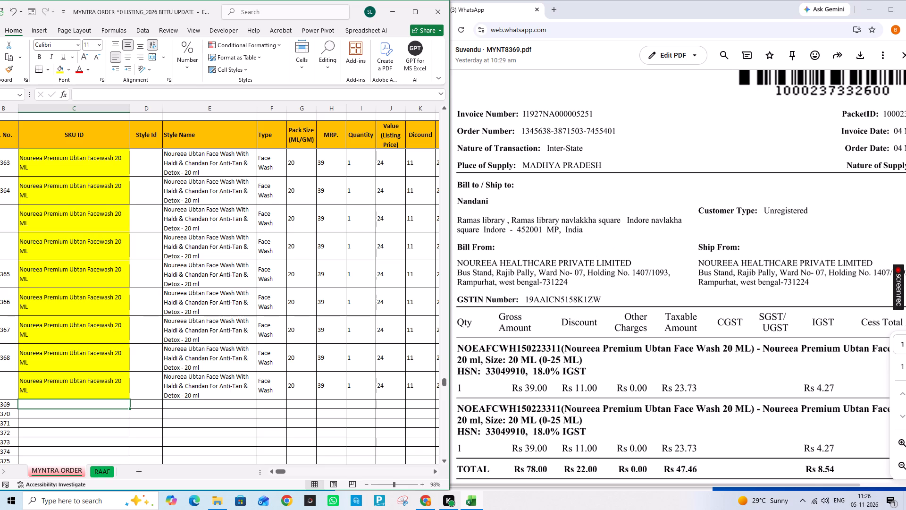
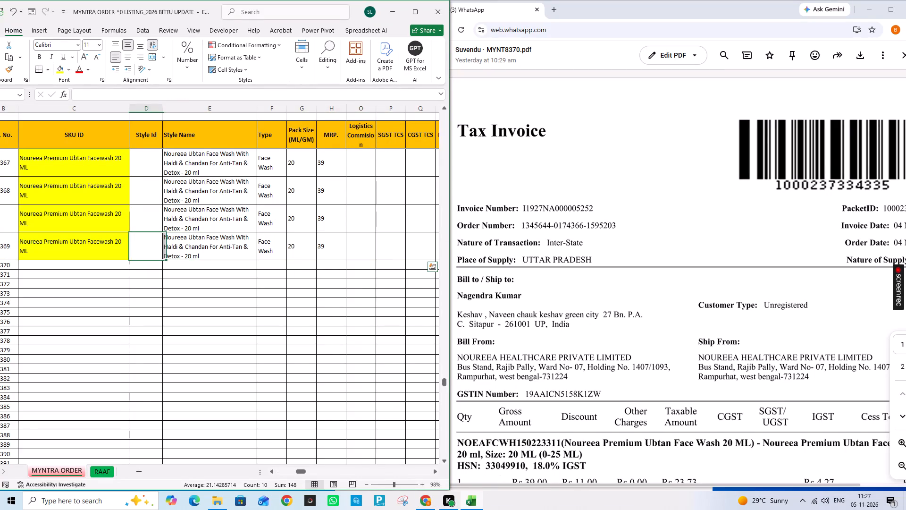
pyautogui.press('Right')
pyautogui.press('Right')
pyautogui.press('Right')
pyautogui.press('Right')
pyautogui.press('Right')
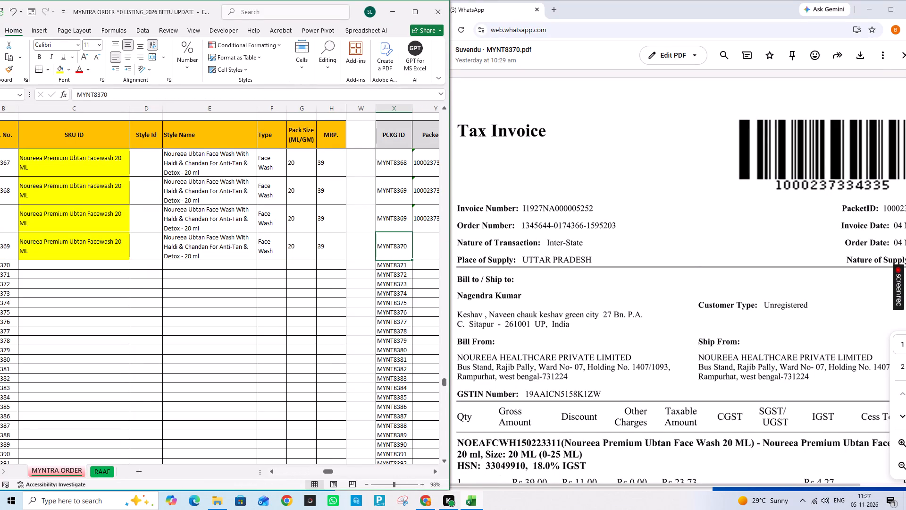
pyautogui.press('Right')
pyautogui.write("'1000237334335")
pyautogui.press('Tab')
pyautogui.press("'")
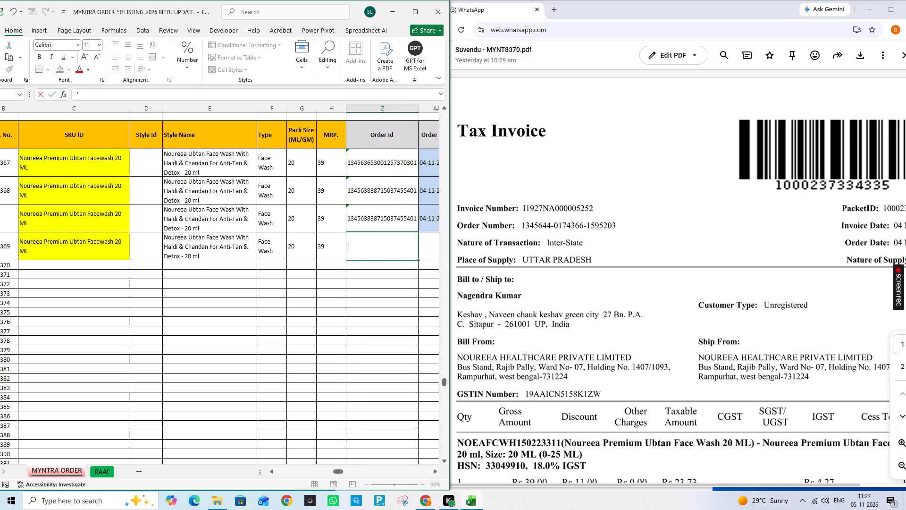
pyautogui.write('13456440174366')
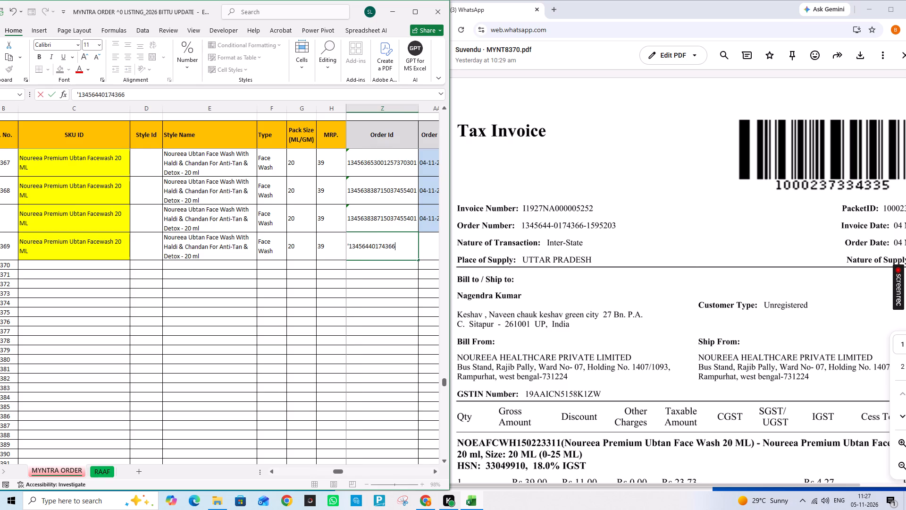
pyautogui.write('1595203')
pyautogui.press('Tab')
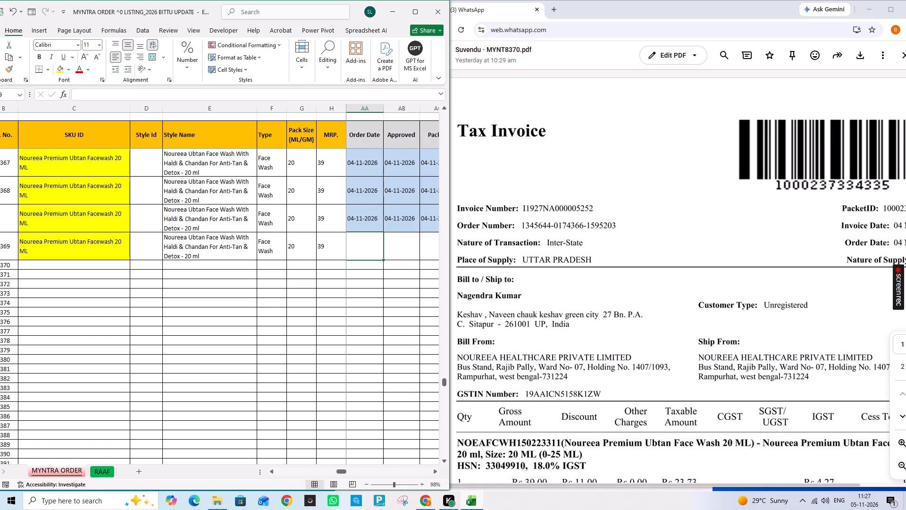
# Fill entry 369's five date columns, Order Date through Pick up Complete, with 04-11-2026 from the row above.
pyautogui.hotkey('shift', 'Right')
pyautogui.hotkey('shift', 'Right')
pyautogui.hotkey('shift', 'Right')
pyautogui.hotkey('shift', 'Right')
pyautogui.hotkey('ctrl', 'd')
# Go to the Buyer Name cell of entry 369.
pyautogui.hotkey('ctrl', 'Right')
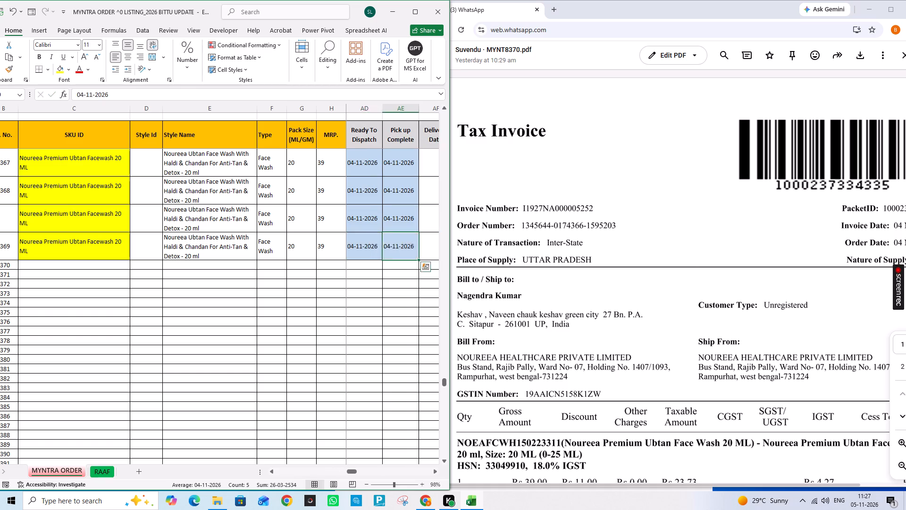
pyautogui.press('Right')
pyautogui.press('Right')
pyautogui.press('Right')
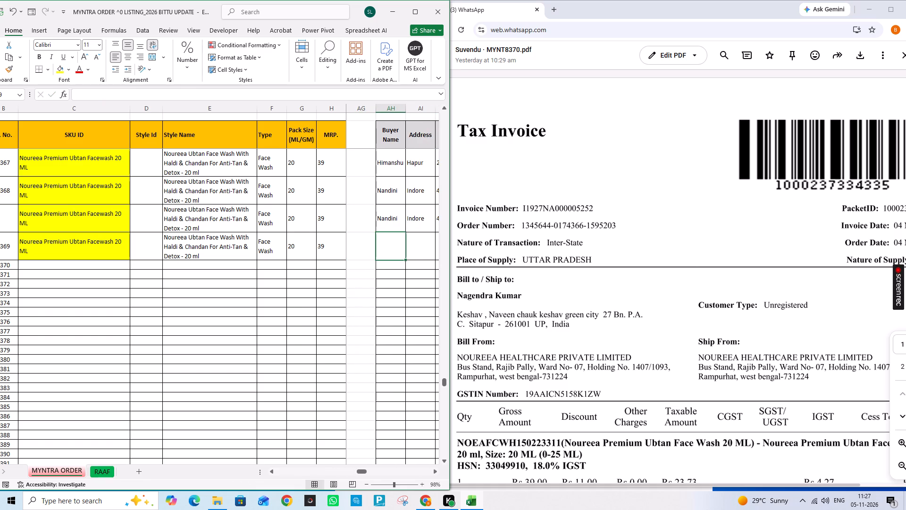
# Enter the invoice buyer's name, city and pin code in the order 8369 row, with Uttar Pradesh as the state.
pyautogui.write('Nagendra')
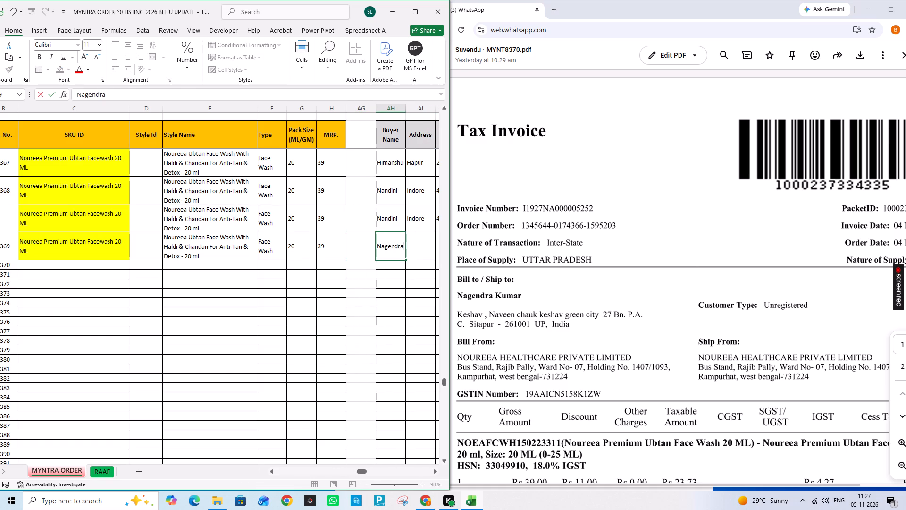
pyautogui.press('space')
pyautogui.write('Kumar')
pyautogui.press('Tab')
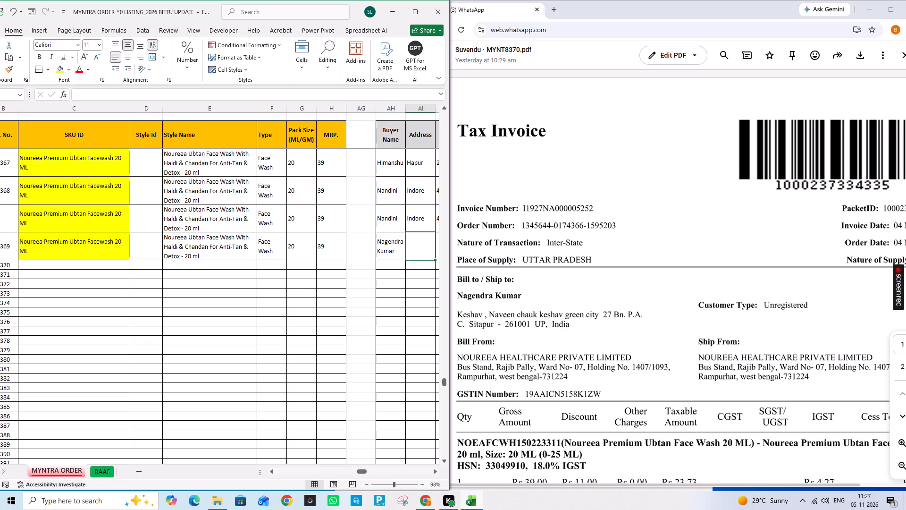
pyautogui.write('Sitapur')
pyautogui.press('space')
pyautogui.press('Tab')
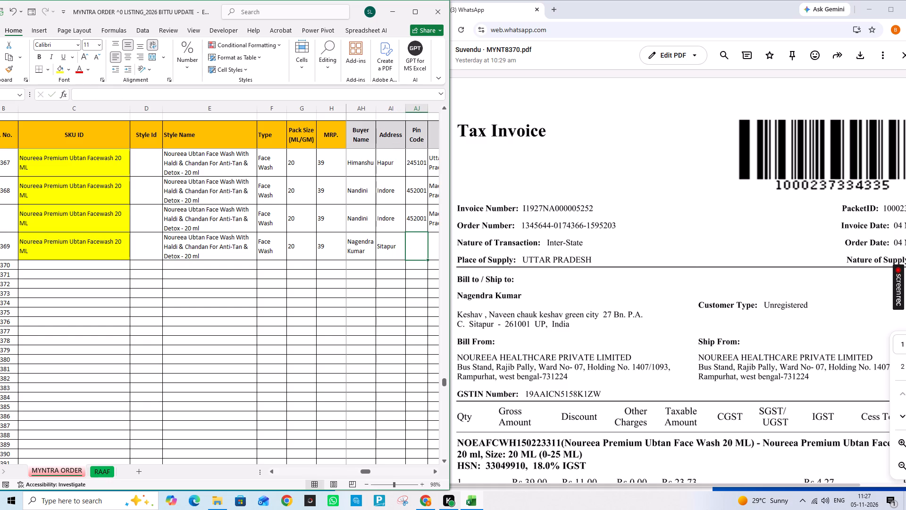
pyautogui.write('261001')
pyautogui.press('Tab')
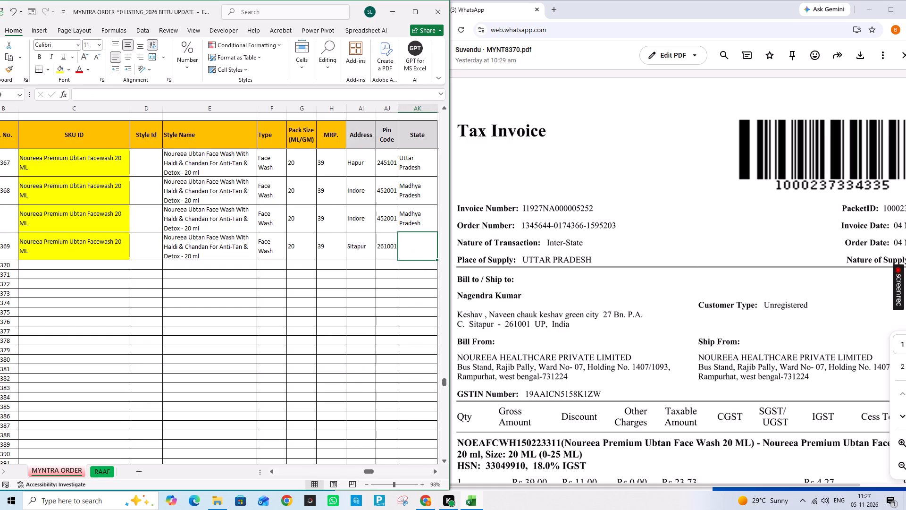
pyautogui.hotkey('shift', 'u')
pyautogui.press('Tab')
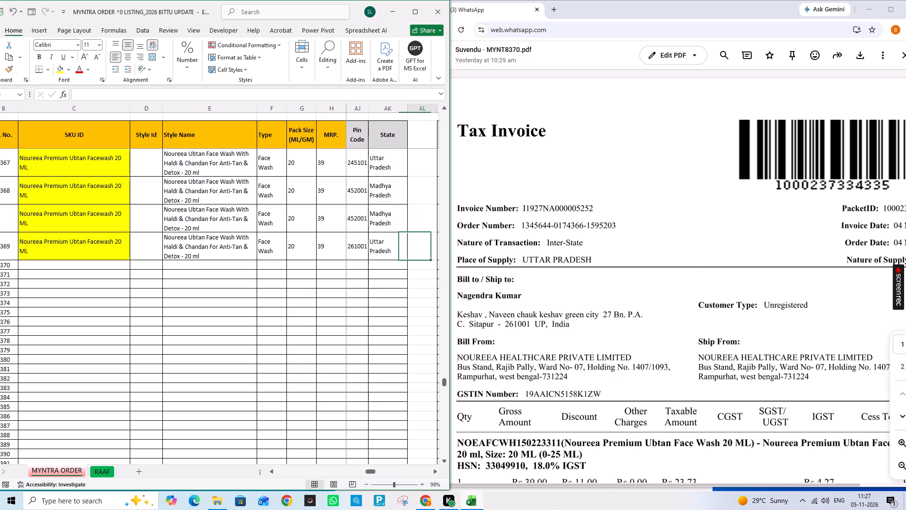
# Insert two rows below the order 8369 row and fill both with a copy of that row's data.
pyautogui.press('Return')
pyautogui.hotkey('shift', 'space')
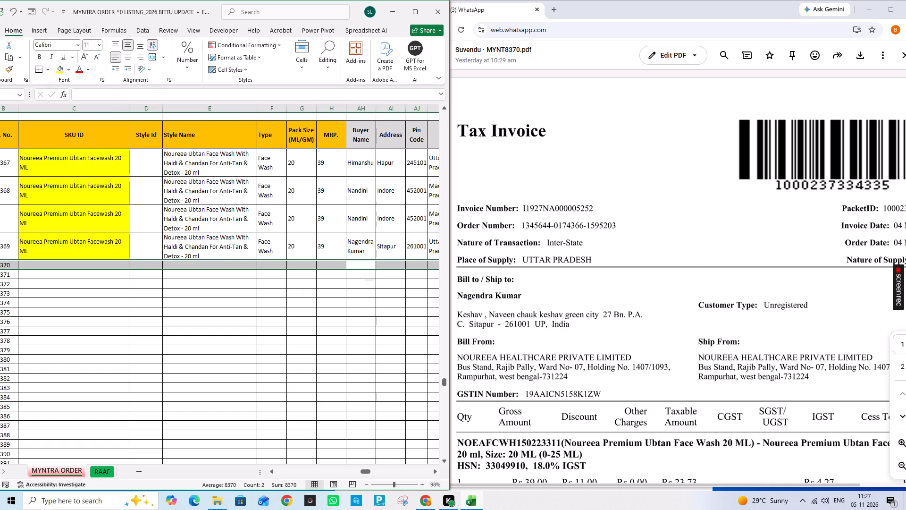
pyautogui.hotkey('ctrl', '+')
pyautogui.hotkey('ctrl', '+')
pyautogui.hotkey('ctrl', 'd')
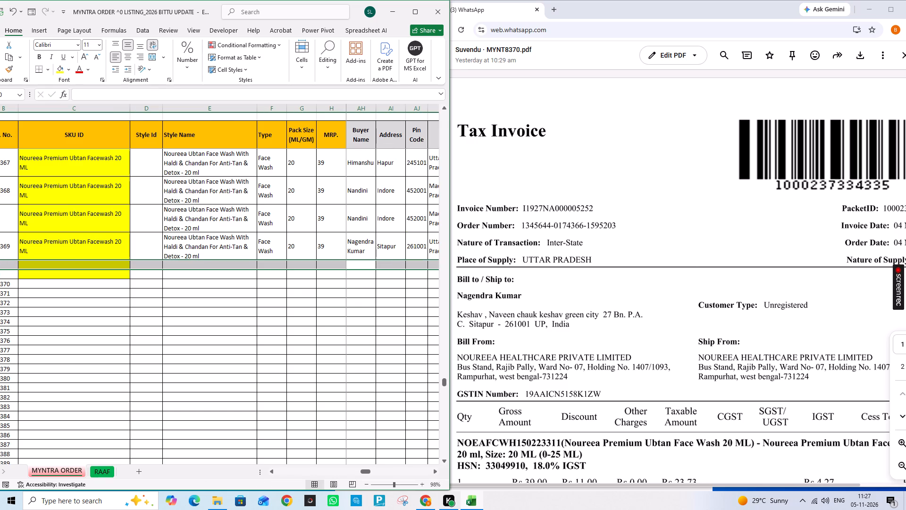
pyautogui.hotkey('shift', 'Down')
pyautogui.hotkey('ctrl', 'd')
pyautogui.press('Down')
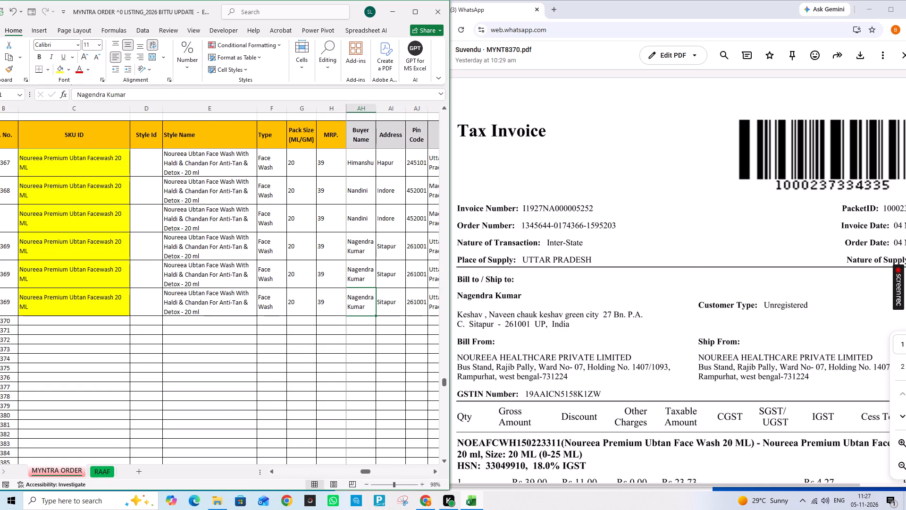
# Select the repeated 8369 serial numbers in the two copied rows.
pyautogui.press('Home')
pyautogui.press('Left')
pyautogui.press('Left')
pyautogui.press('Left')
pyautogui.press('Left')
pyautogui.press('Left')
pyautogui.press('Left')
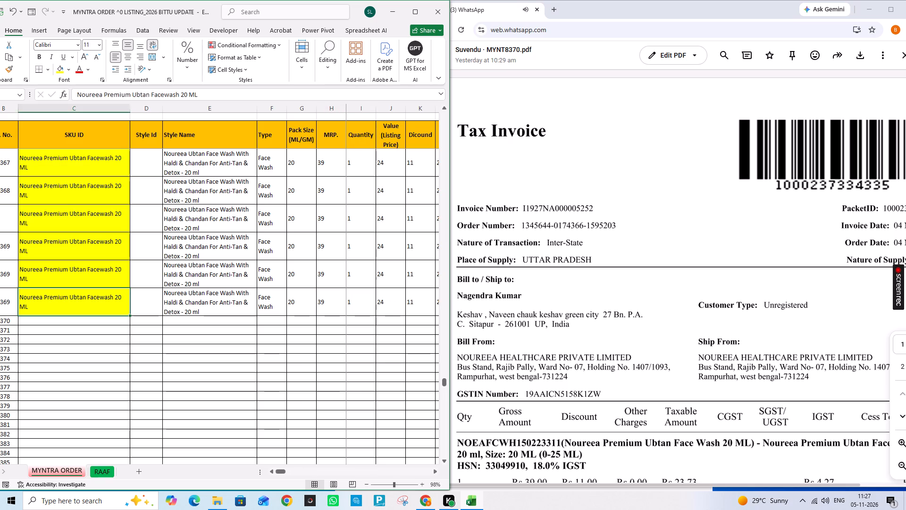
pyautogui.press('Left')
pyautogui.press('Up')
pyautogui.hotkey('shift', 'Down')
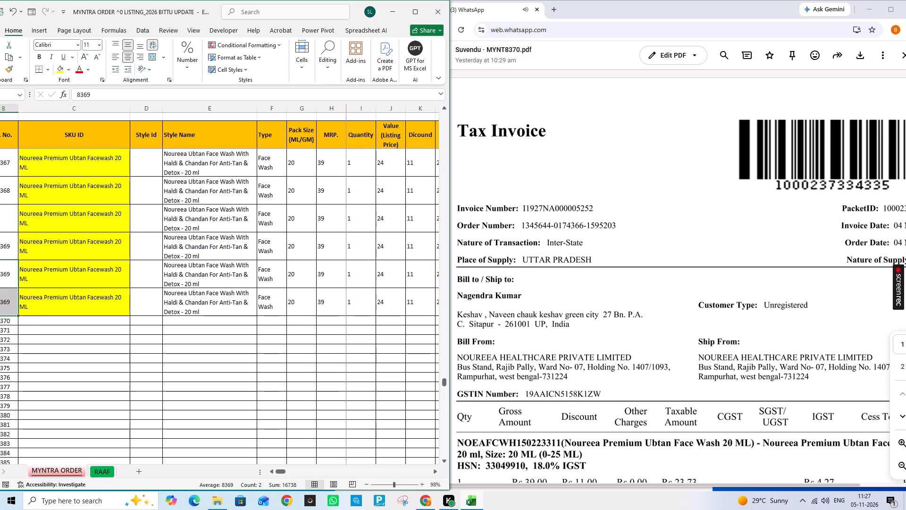
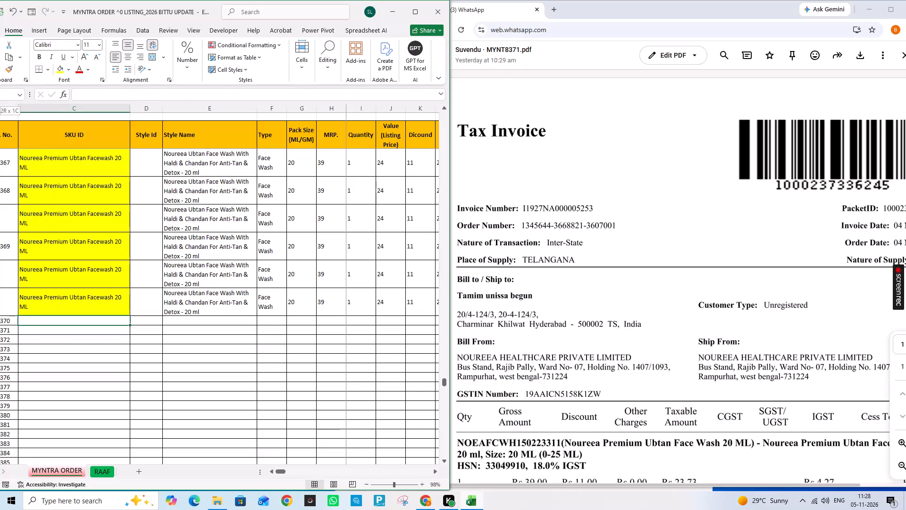
# Fill the product and pricing details of the 8370 row with a copy of the Ubtan Facewash 20 ML row above.
pyautogui.hotkey('shift', 'Right')
pyautogui.hotkey('ctrl', 'd')
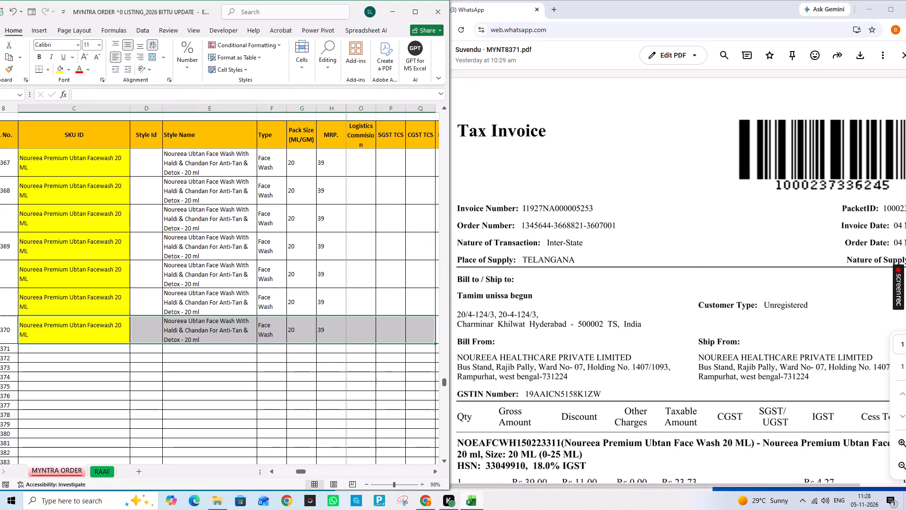
pyautogui.hotkey('ctrl', 'Right')
pyautogui.press('Right')
pyautogui.press('Right')
pyautogui.press('Right')
pyautogui.press('Right')
pyautogui.press('Right')
pyautogui.press('Right')
pyautogui.press('Right')
pyautogui.press('Right')
pyautogui.press('Right')
pyautogui.press('Right')
pyautogui.press('Right')
pyautogui.press('Right')
pyautogui.press('Right')
pyautogui.press('Right')
pyautogui.press('Right')
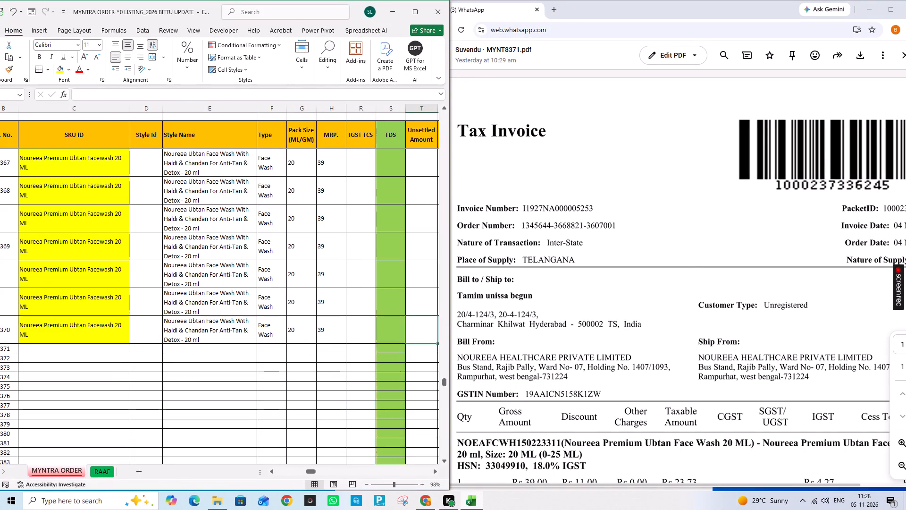
pyautogui.press('Right')
pyautogui.press('Right')
pyautogui.press('Right')
pyautogui.press('Right')
pyautogui.press('Right')
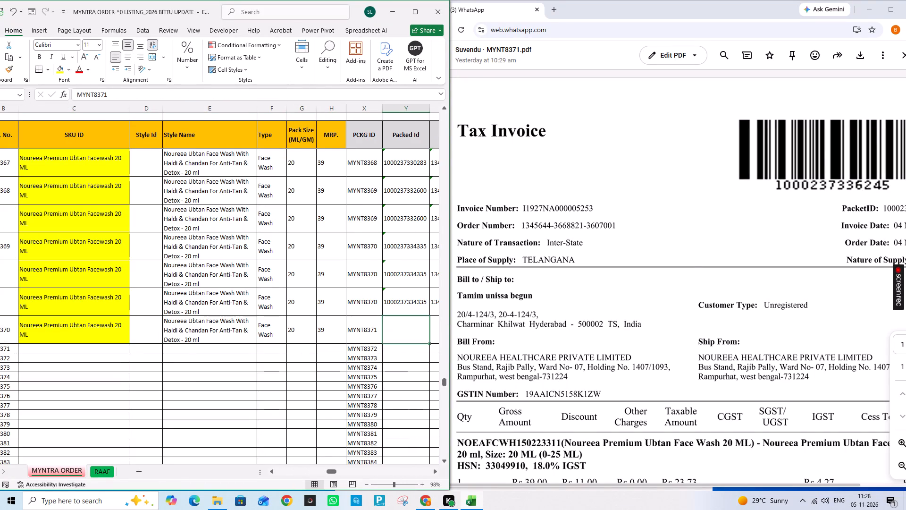
pyautogui.press("'")
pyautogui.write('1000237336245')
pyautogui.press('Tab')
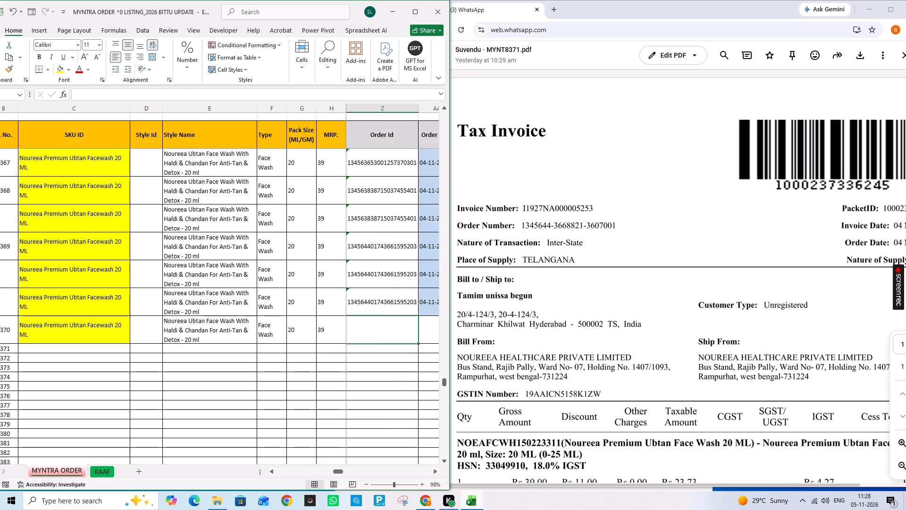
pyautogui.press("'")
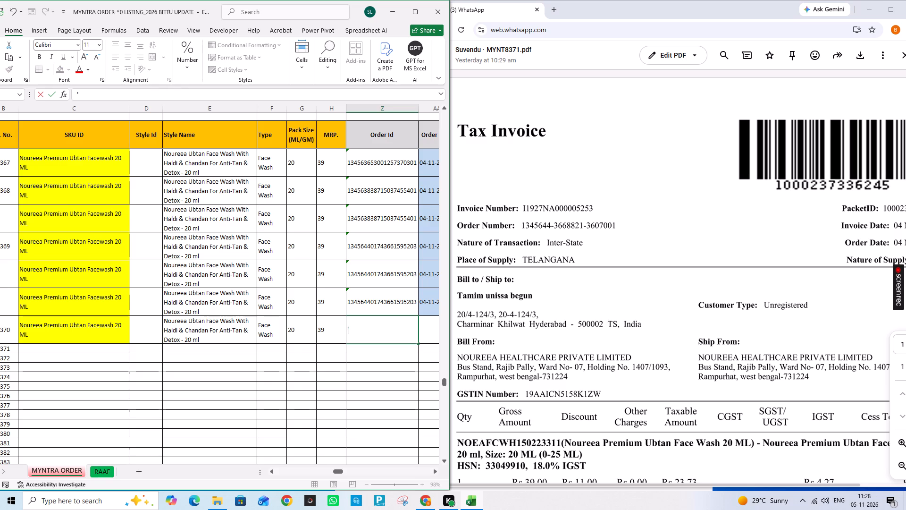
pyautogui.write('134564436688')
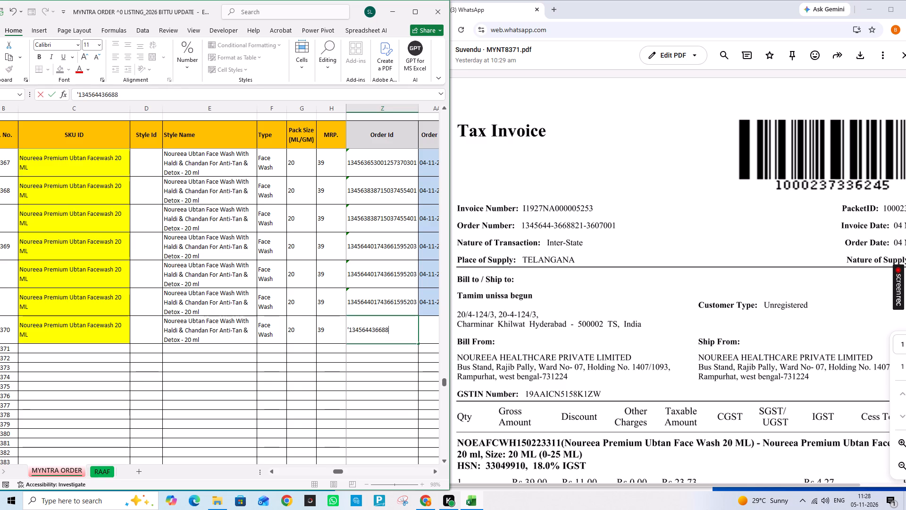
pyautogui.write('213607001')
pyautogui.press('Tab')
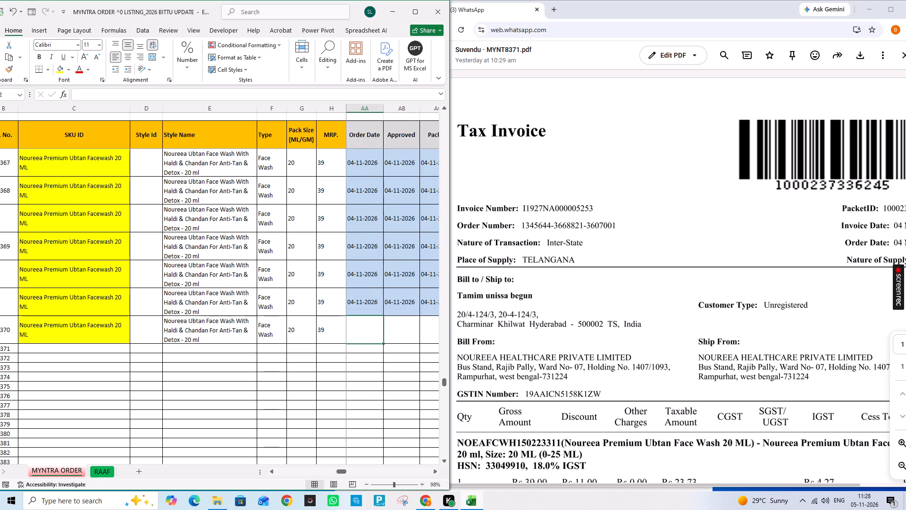
# Fill the 8370 row's dates from Order Date through Pick up Complete with 04-11-2026, copied from the row above.
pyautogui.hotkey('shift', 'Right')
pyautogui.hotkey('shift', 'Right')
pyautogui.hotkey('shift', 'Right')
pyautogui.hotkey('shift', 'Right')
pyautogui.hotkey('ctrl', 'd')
# Enter the invoice buyer's name, city and pin code in the 8370 row, with Telangana as the state.
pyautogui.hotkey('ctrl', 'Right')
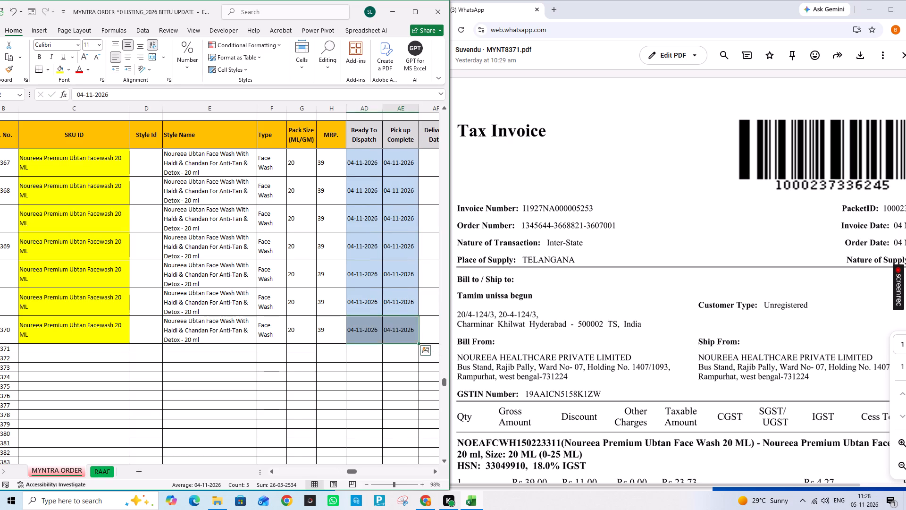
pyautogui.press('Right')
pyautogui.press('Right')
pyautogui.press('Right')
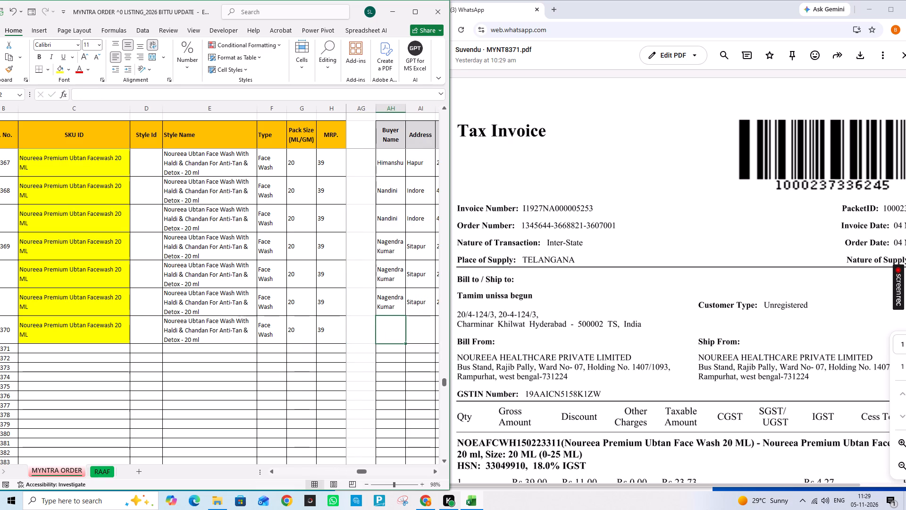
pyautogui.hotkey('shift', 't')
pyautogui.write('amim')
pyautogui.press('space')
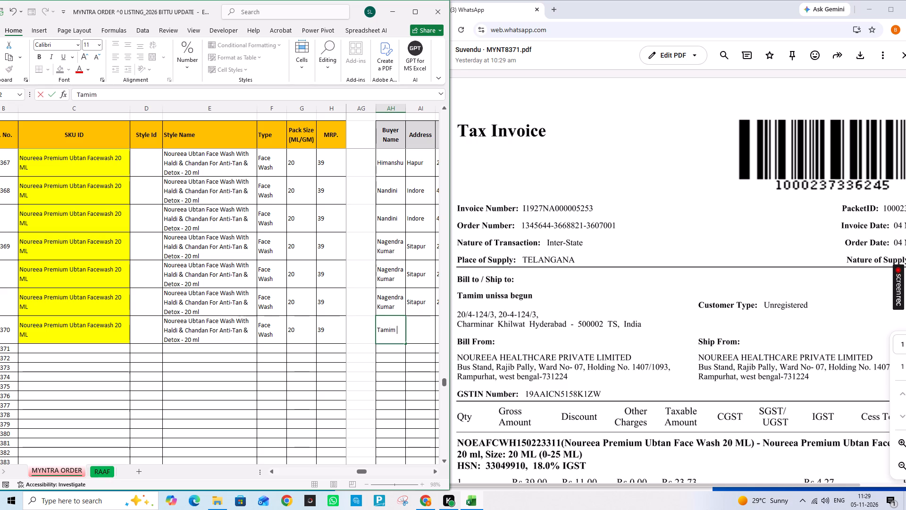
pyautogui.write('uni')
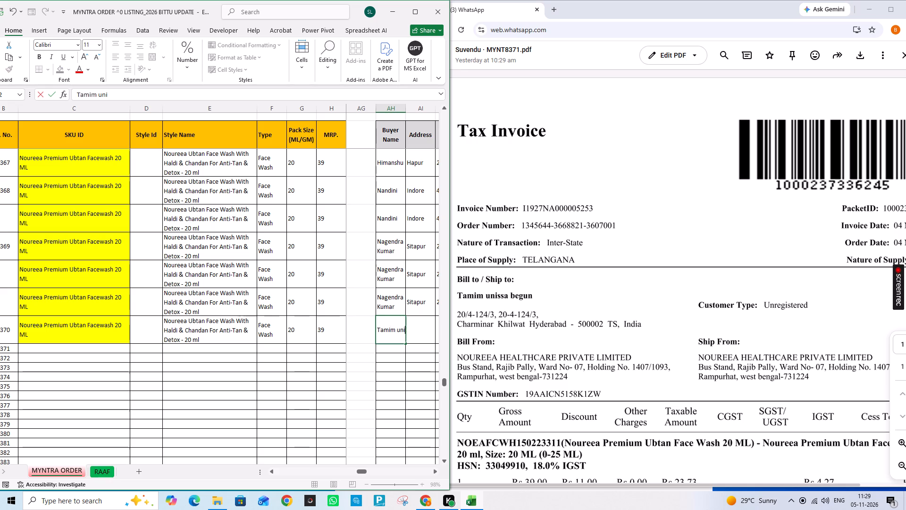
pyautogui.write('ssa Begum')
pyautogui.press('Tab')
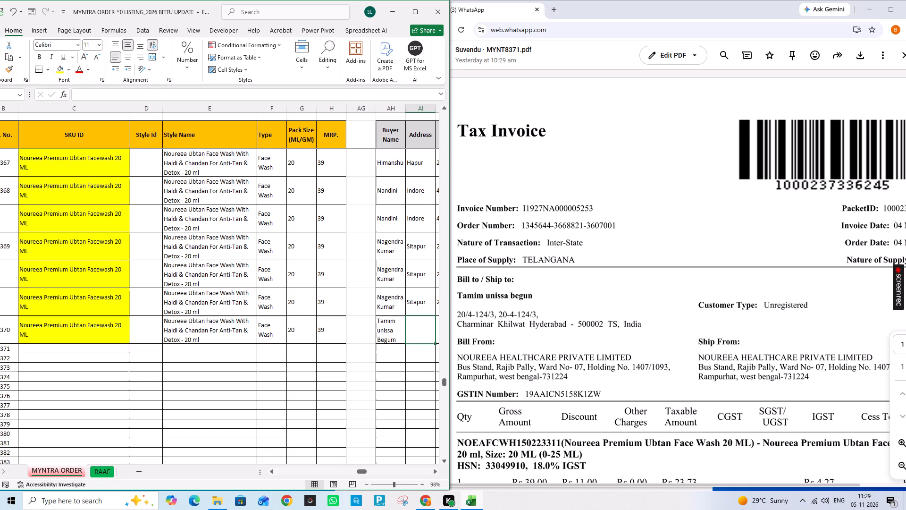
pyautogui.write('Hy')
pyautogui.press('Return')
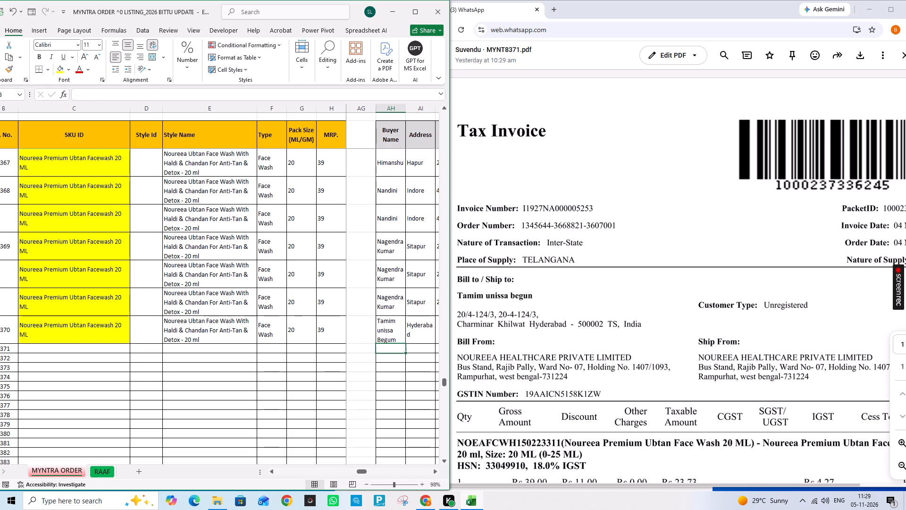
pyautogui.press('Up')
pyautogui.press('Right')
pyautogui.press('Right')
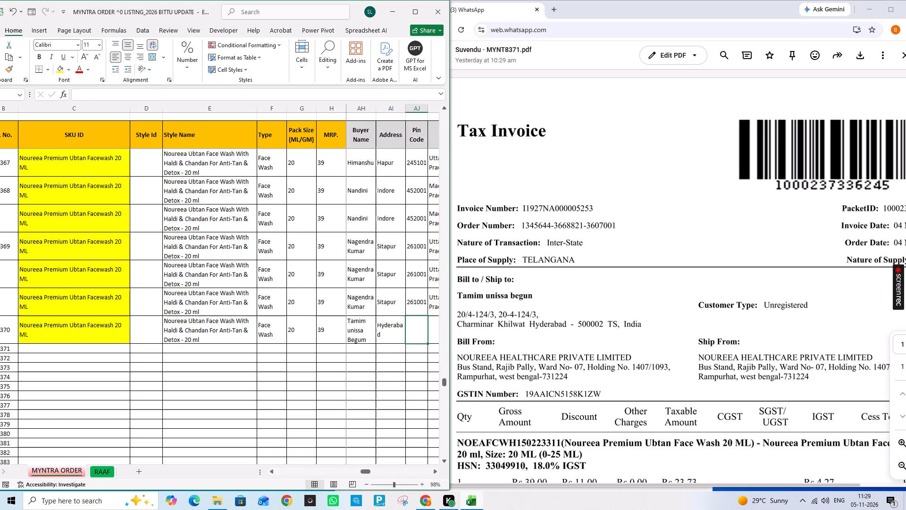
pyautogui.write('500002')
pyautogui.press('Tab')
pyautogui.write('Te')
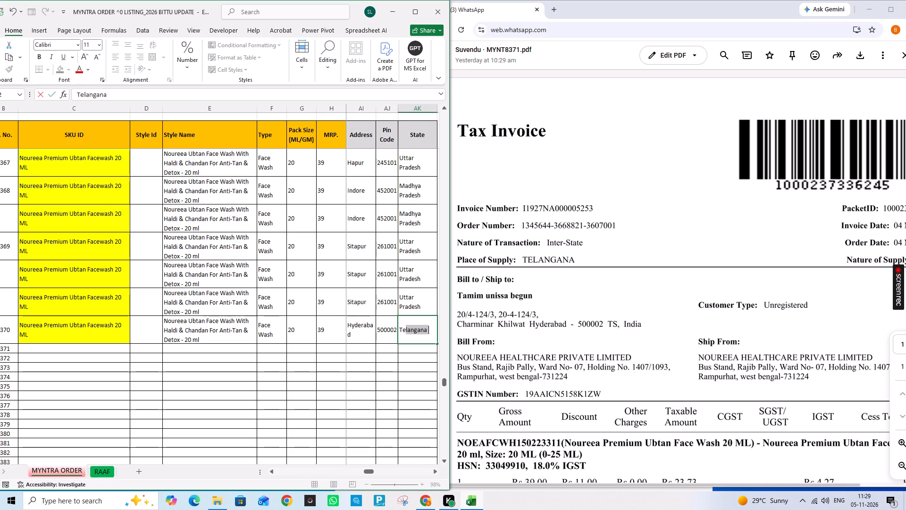
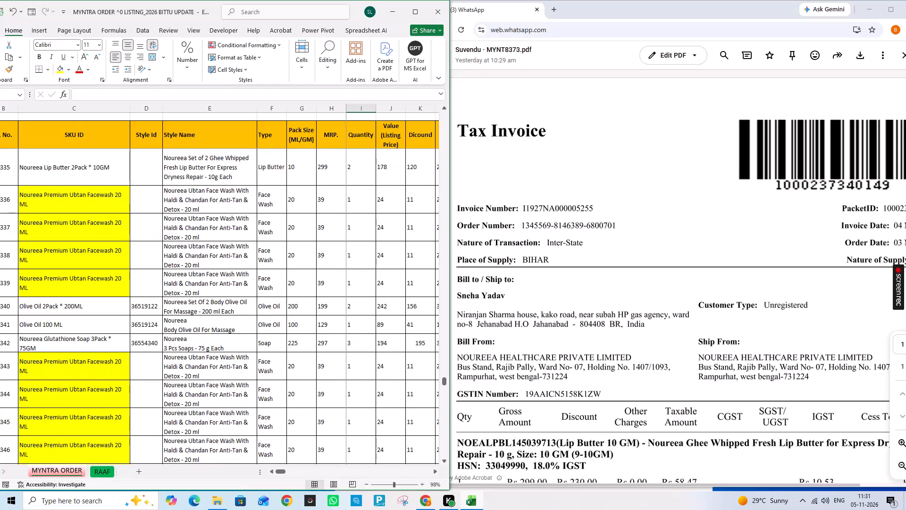
# Copy the Noureea Lip Butter 10GM product and pricing details from the 8325 row into the empty 8372 row.
pyautogui.scroll(1, 117, 227)
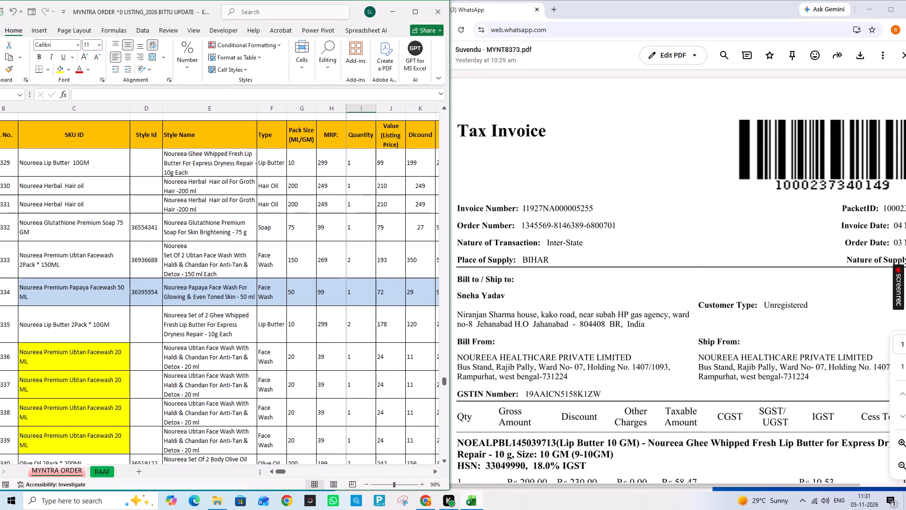
pyautogui.scroll(3, 96, 244)
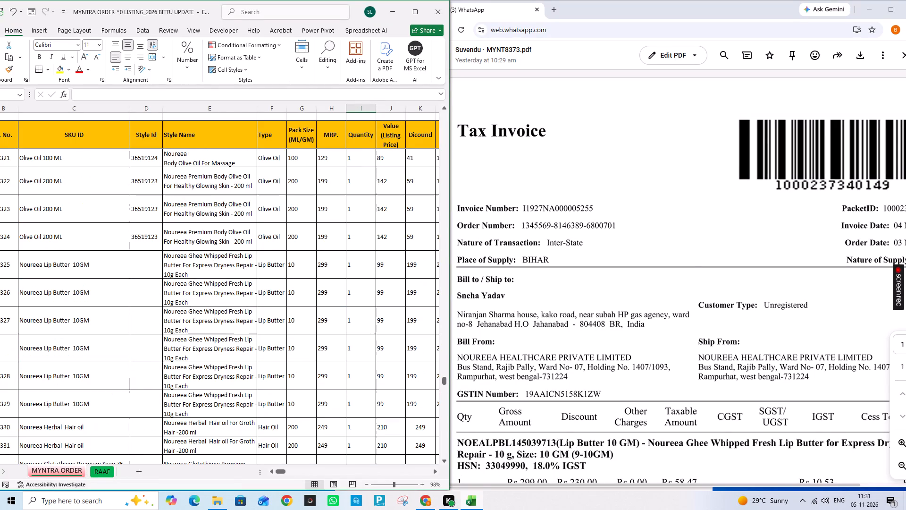
pyautogui.click(75, 262)
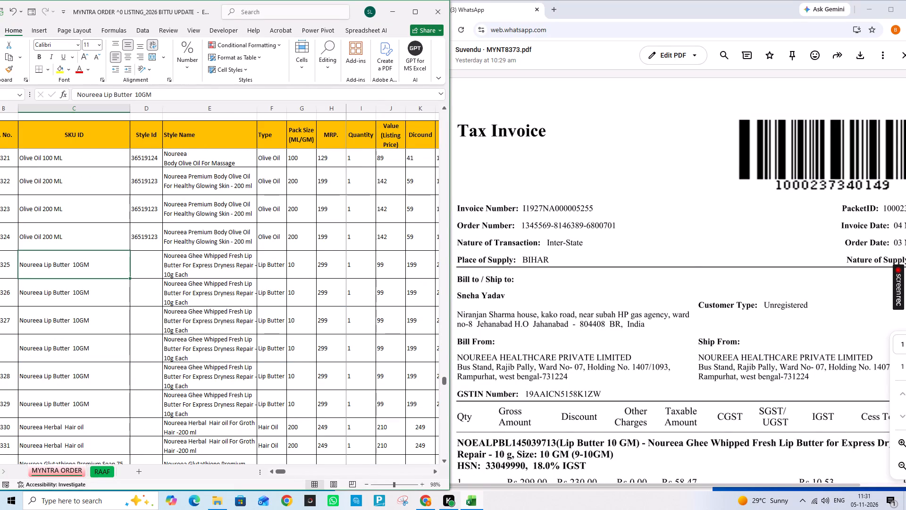
pyautogui.hotkey('shift', 'Right')
pyautogui.hotkey('shift', 'Right')
pyautogui.hotkey('shift', 'Right')
pyautogui.hotkey('shift', 'Right')
pyautogui.hotkey('shift', 'Right')
pyautogui.hotkey('shift', 'Right')
pyautogui.hotkey('shift', 'Right')
pyautogui.hotkey('shift', 'Right')
pyautogui.hotkey('shift', 'Right')
pyautogui.hotkey('shift', 'Right')
pyautogui.hotkey('shift', 'Right')
pyautogui.hotkey('shift', 'Right')
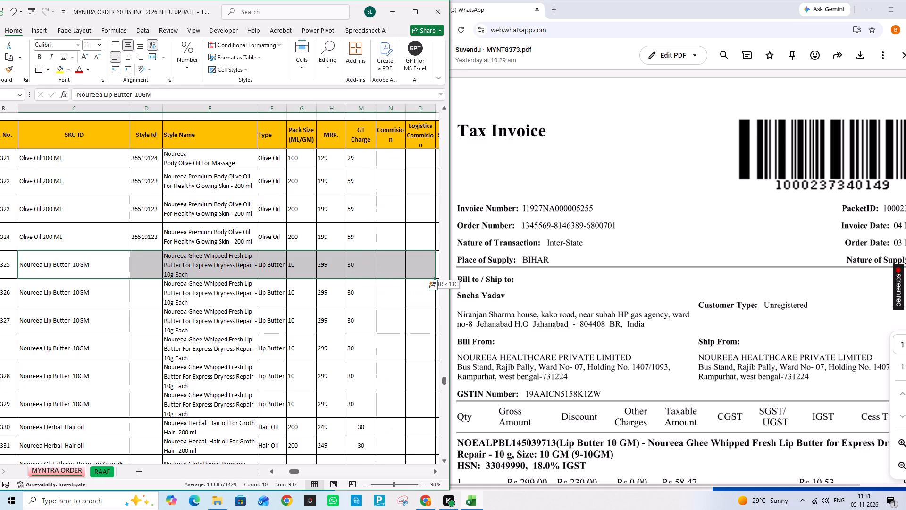
pyautogui.hotkey('ctrl', 'c')
pyautogui.press('pagedown')
pyautogui.press('pagedown')
pyautogui.press('pagedown')
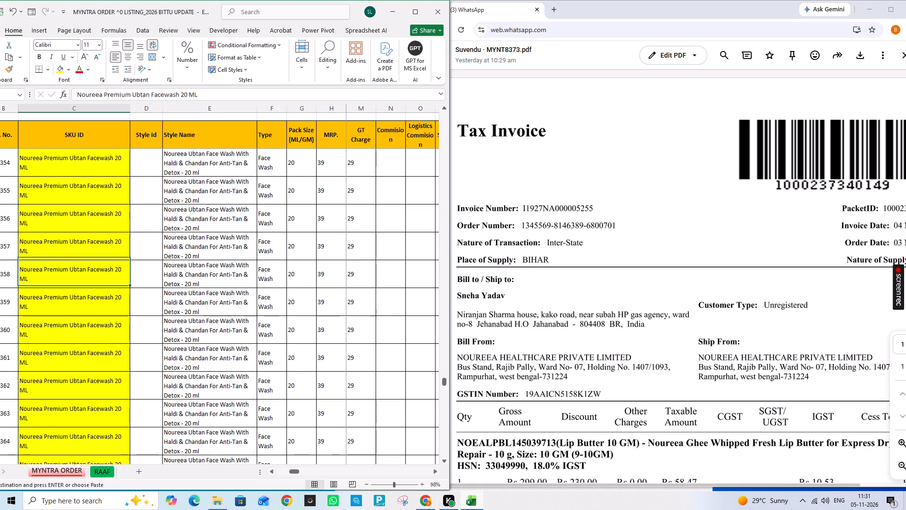
pyautogui.press('pagedown')
pyautogui.press('pagedown')
pyautogui.press('Up')
pyautogui.press('Up')
pyautogui.press('Up')
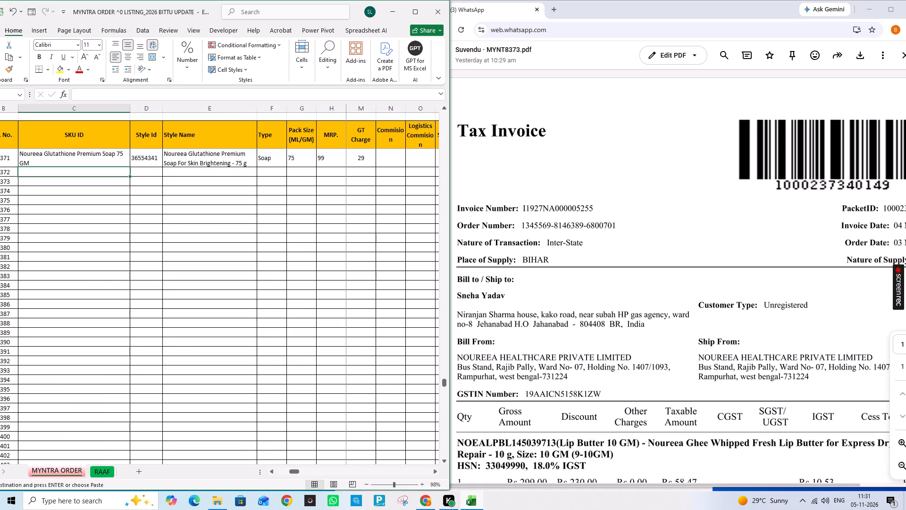
pyautogui.press('Return')
pyautogui.press('Right')
pyautogui.press('Right')
pyautogui.press('Right')
pyautogui.press('Right')
pyautogui.press('Right')
pyautogui.press('Right')
pyautogui.press('Right')
pyautogui.press('Right')
pyautogui.press('Right')
pyautogui.press('Right')
pyautogui.press('Right')
pyautogui.press('Right')
pyautogui.press('Right')
pyautogui.press('Right')
pyautogui.press('Right')
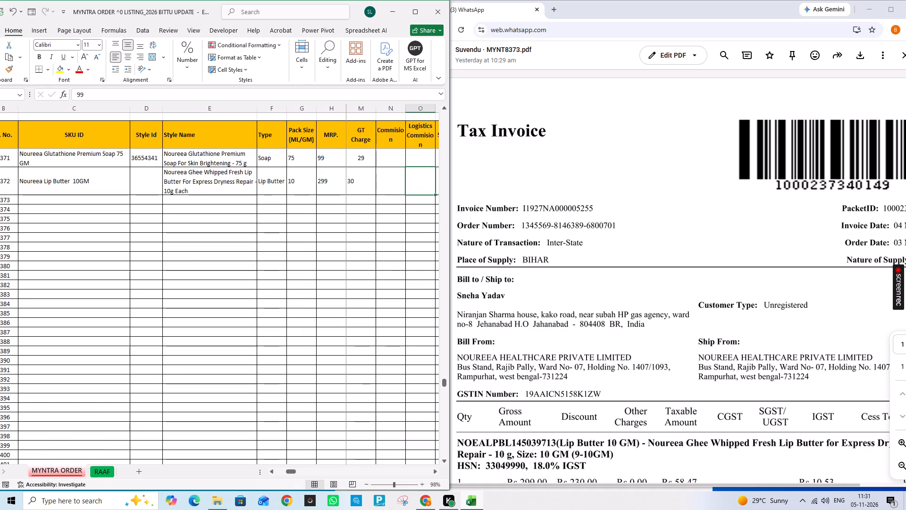
pyautogui.press('Right')
pyautogui.press('Right')
pyautogui.press('Right')
pyautogui.press('Right')
pyautogui.press('Right')
pyautogui.press('Right')
pyautogui.press('Right')
pyautogui.press('Right')
pyautogui.press('Right')
pyautogui.press('Left')
pyautogui.press('Left')
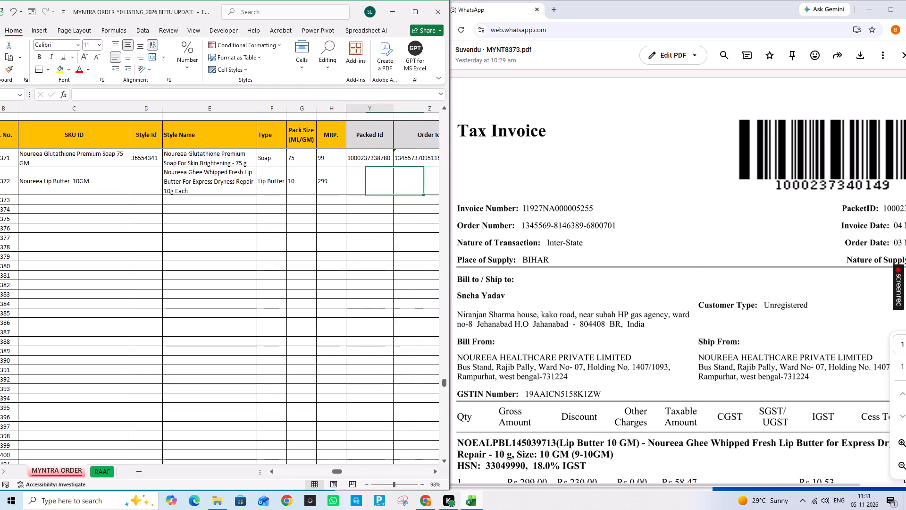
pyautogui.press('Left')
pyautogui.press('Right')
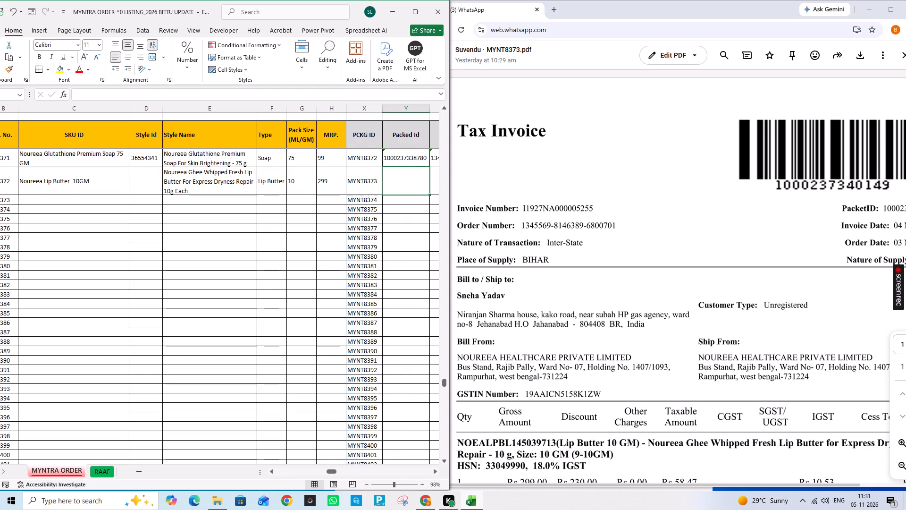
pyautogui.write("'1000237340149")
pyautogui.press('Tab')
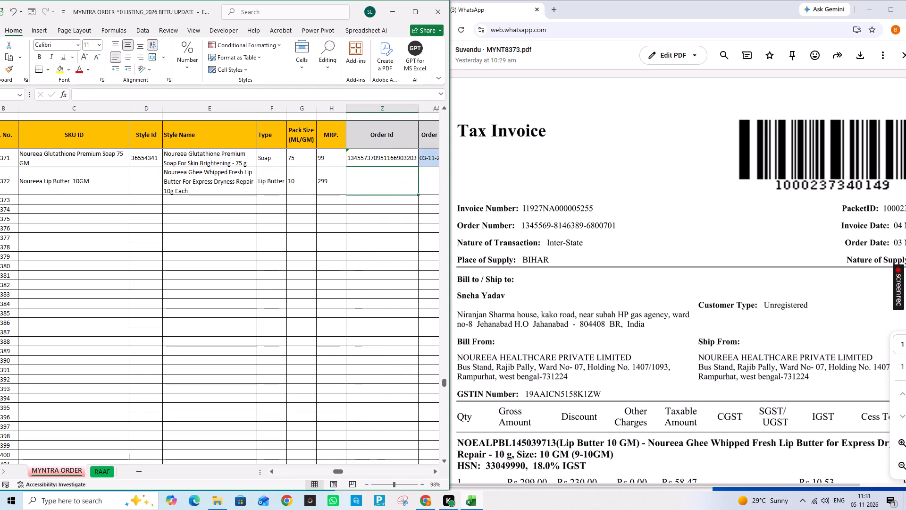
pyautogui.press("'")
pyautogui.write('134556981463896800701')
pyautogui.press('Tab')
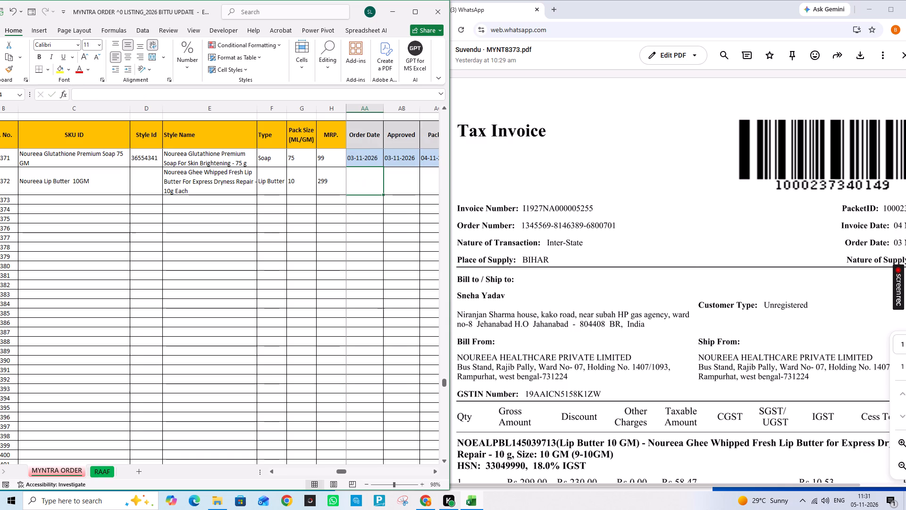
# Fill the 8372 row's dates from Order Date through Pick up Complete by copying them from the row above.
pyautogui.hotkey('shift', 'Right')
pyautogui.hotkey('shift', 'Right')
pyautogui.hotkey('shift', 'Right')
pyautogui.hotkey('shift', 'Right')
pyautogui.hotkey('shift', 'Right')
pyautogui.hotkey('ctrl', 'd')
# Enter the invoice buyer's name, city, pin code and state in the 8372 row.
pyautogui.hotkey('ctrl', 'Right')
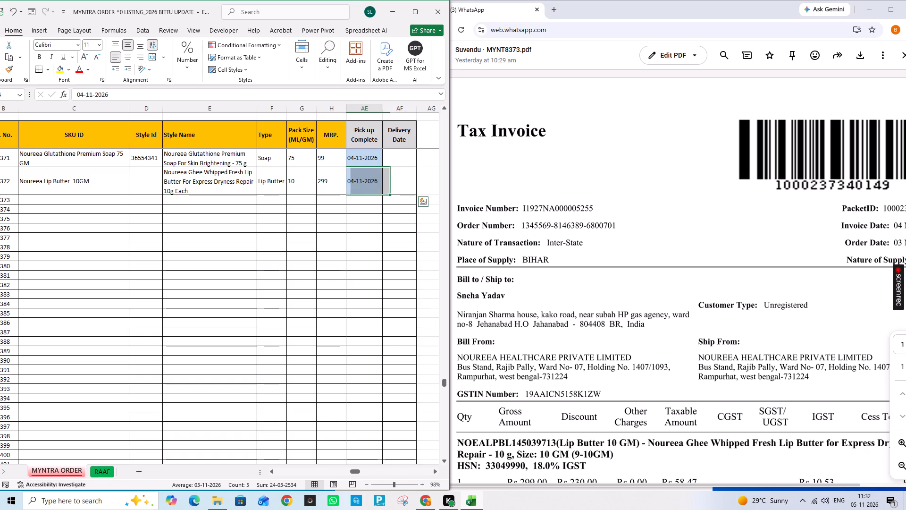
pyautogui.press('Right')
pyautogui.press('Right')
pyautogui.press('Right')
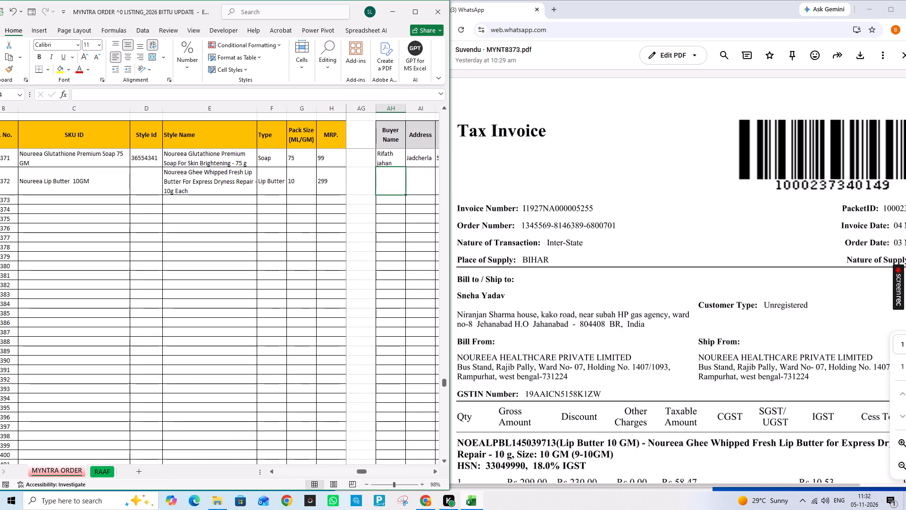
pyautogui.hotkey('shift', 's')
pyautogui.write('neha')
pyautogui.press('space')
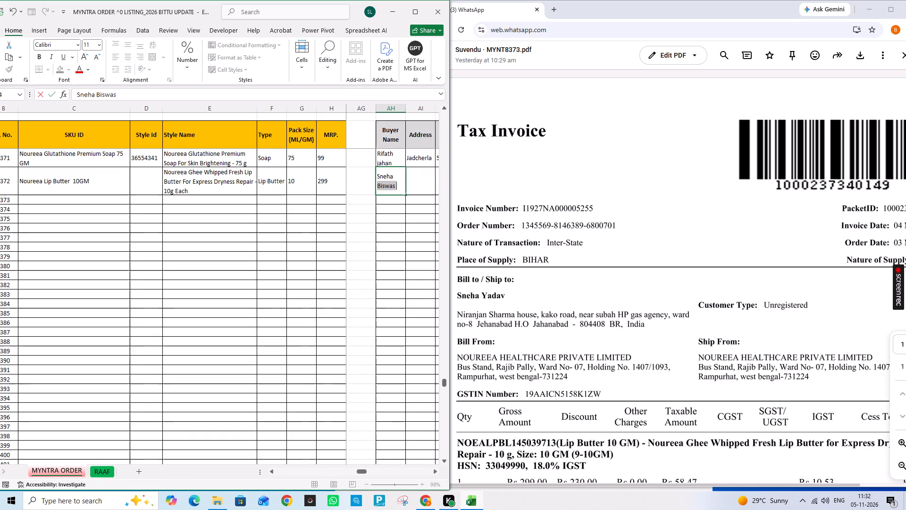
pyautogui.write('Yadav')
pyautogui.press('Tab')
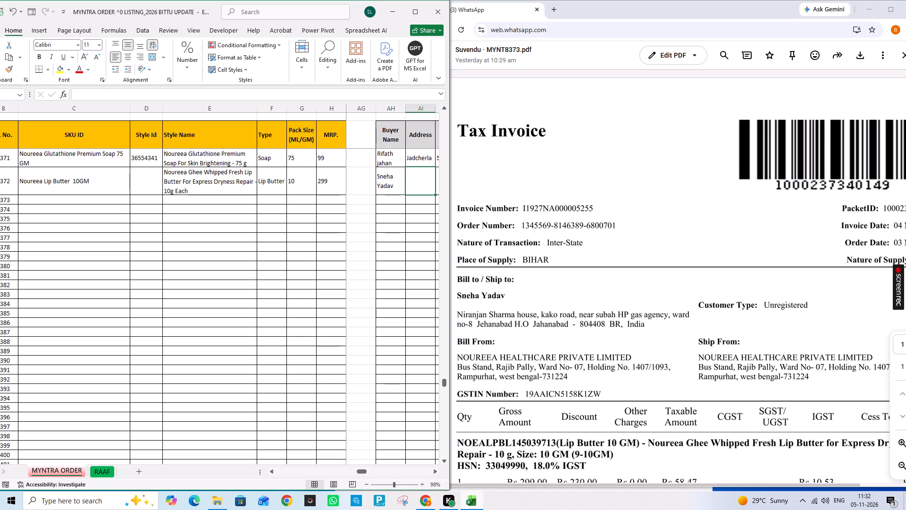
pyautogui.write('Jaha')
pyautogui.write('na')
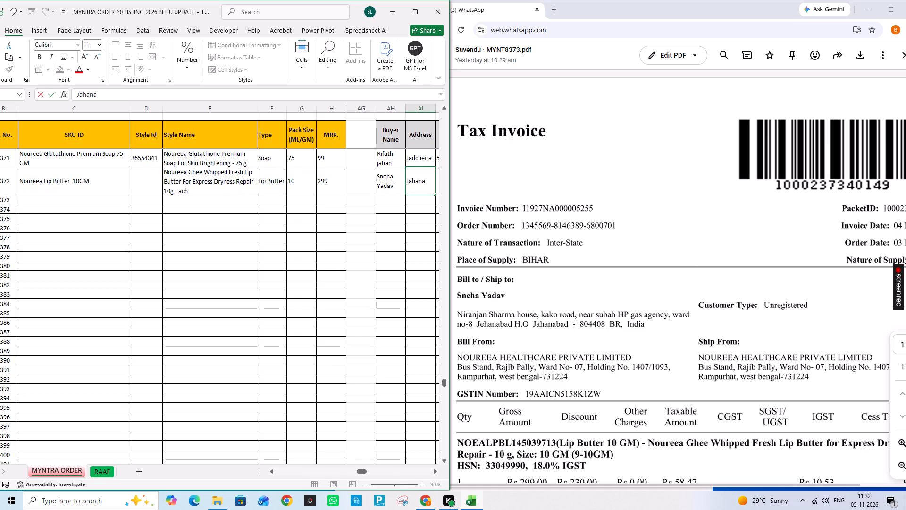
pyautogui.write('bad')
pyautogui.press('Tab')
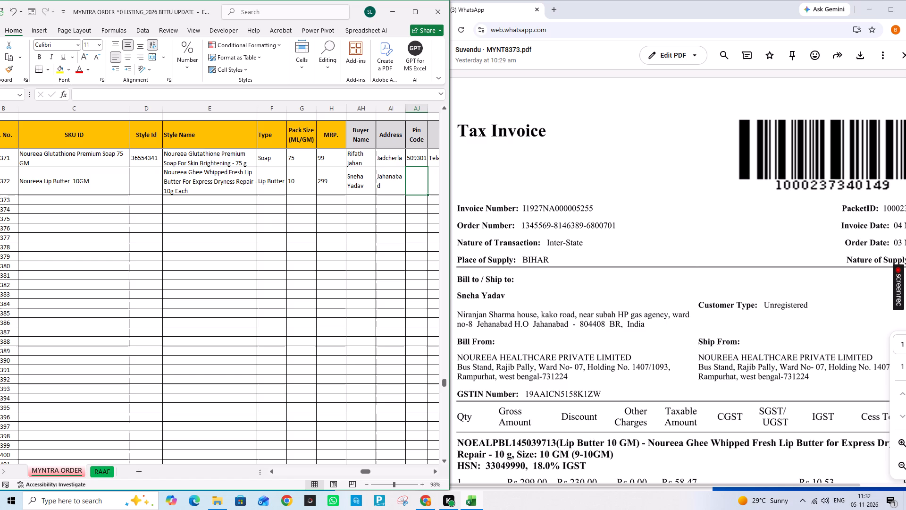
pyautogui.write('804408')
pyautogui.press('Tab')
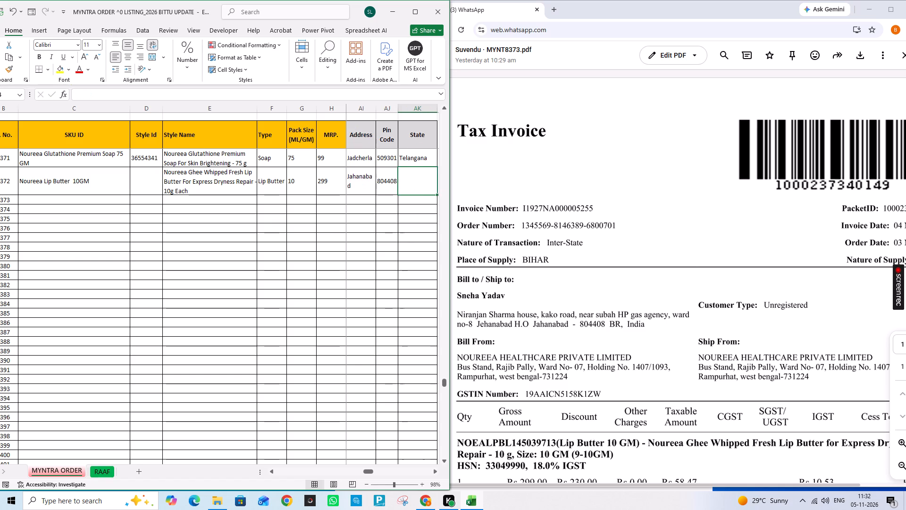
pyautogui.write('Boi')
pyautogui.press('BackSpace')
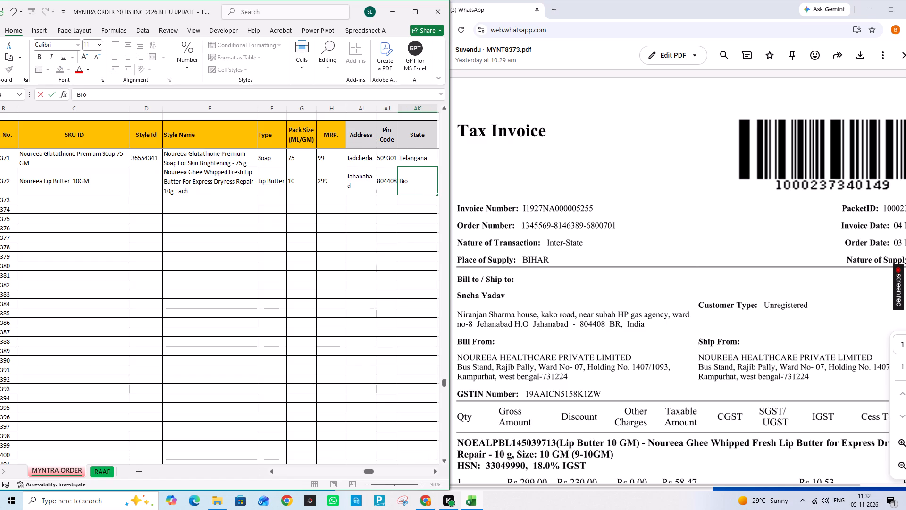
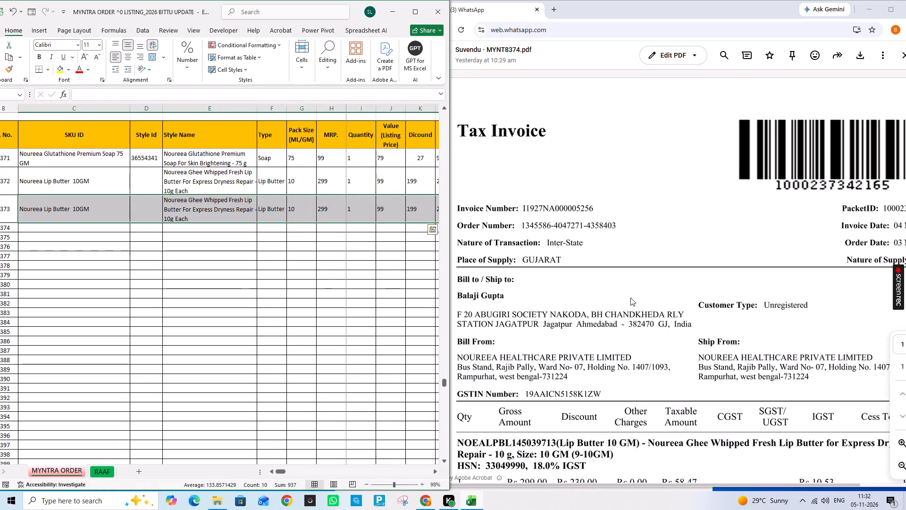
pyautogui.press('Right')
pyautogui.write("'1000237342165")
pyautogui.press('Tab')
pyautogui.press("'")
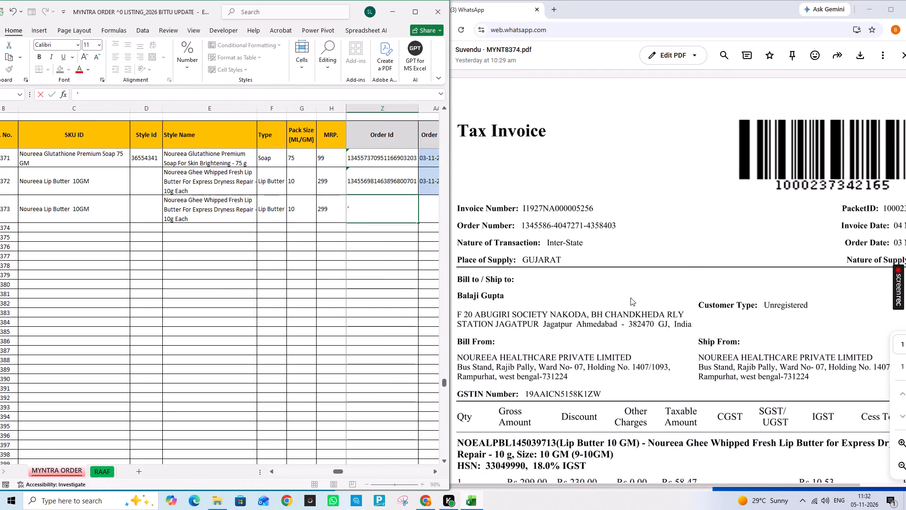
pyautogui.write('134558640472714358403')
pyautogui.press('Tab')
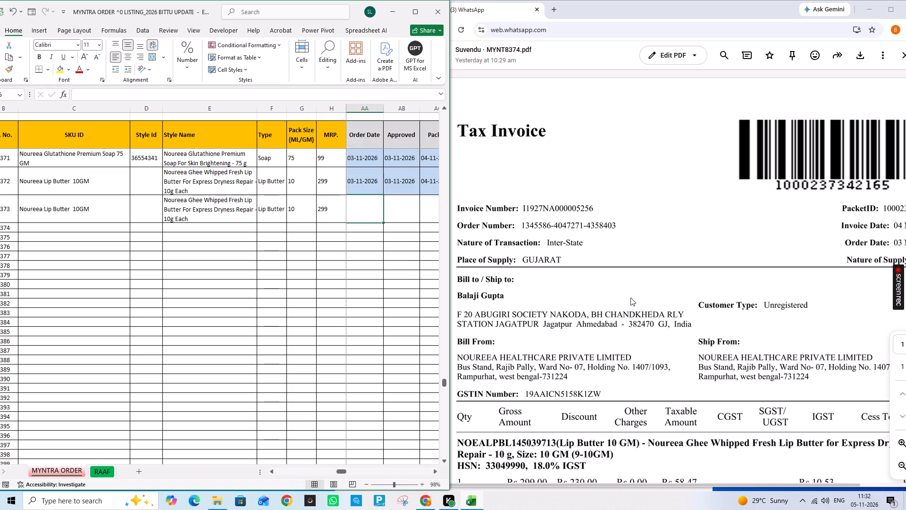
# Fill the 8373 row's dates from Order Date through Pick up Complete by copying them from the row above.
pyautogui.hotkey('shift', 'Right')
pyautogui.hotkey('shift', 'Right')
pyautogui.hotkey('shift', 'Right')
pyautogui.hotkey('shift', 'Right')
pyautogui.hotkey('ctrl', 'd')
# Enter the invoice buyer's name, city, pin code and state in the 8373 row.
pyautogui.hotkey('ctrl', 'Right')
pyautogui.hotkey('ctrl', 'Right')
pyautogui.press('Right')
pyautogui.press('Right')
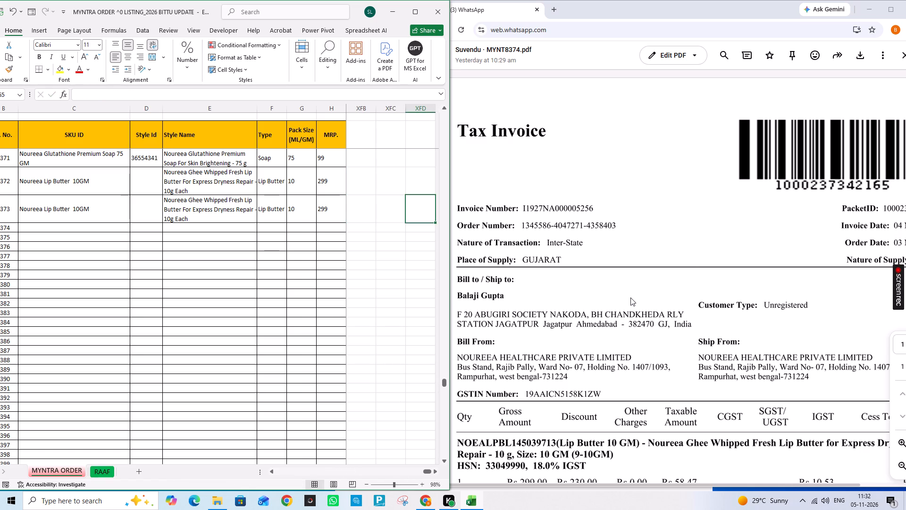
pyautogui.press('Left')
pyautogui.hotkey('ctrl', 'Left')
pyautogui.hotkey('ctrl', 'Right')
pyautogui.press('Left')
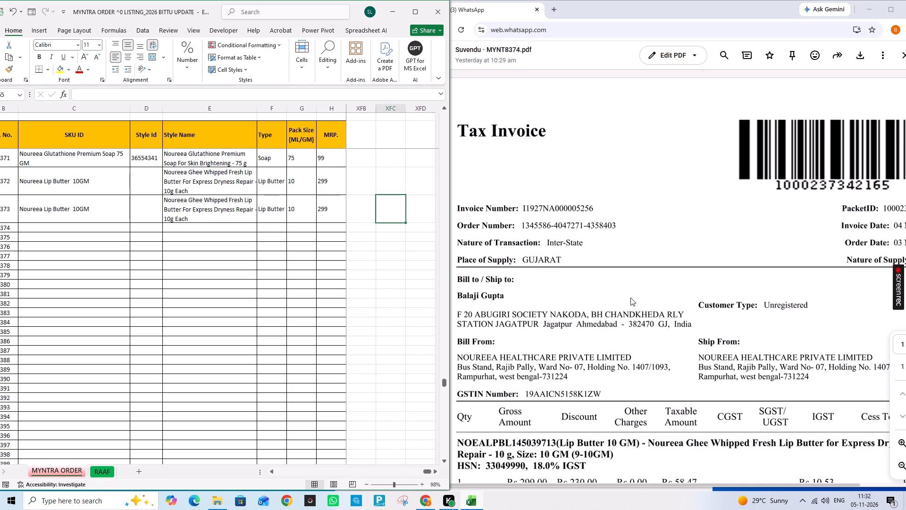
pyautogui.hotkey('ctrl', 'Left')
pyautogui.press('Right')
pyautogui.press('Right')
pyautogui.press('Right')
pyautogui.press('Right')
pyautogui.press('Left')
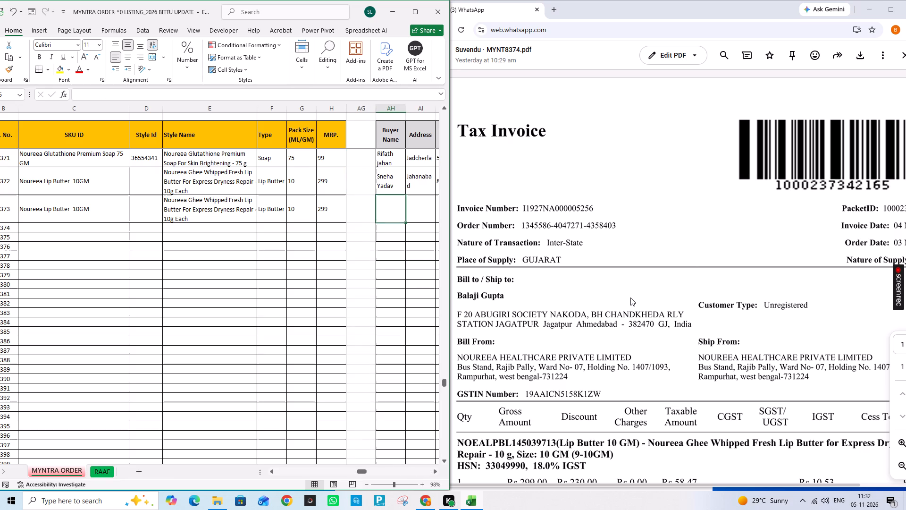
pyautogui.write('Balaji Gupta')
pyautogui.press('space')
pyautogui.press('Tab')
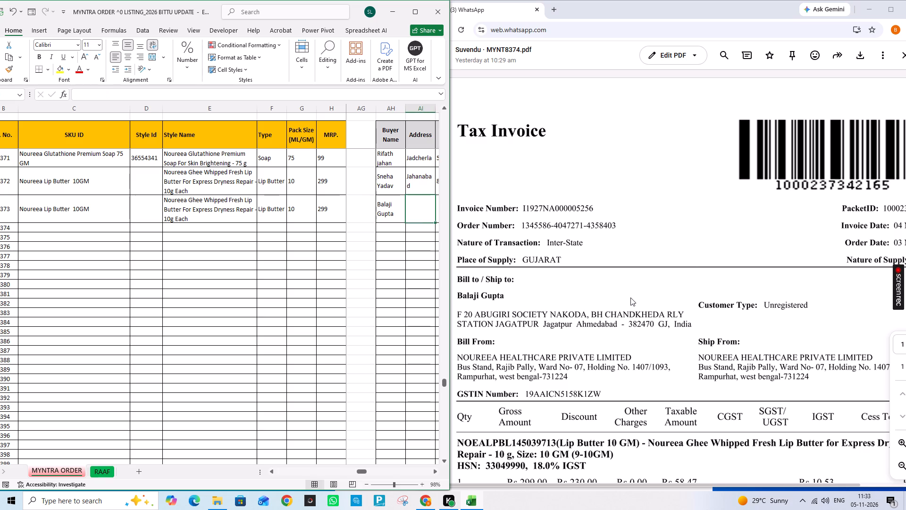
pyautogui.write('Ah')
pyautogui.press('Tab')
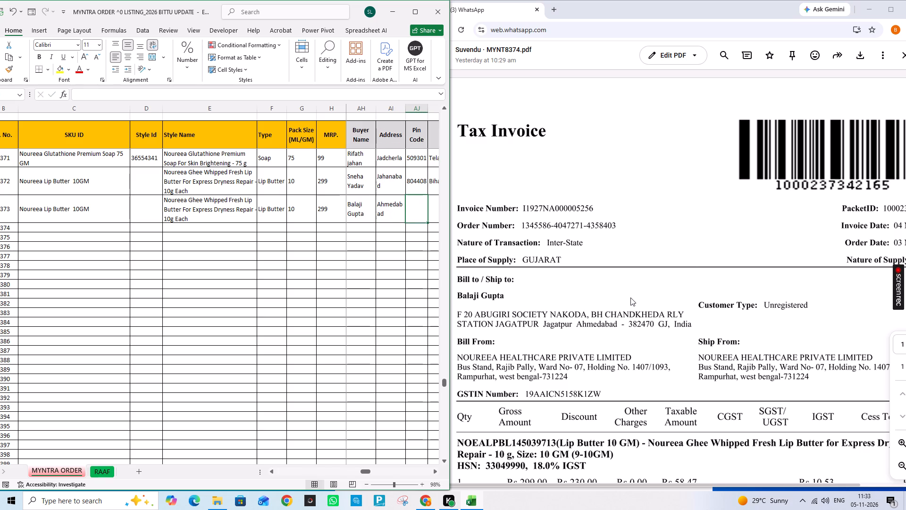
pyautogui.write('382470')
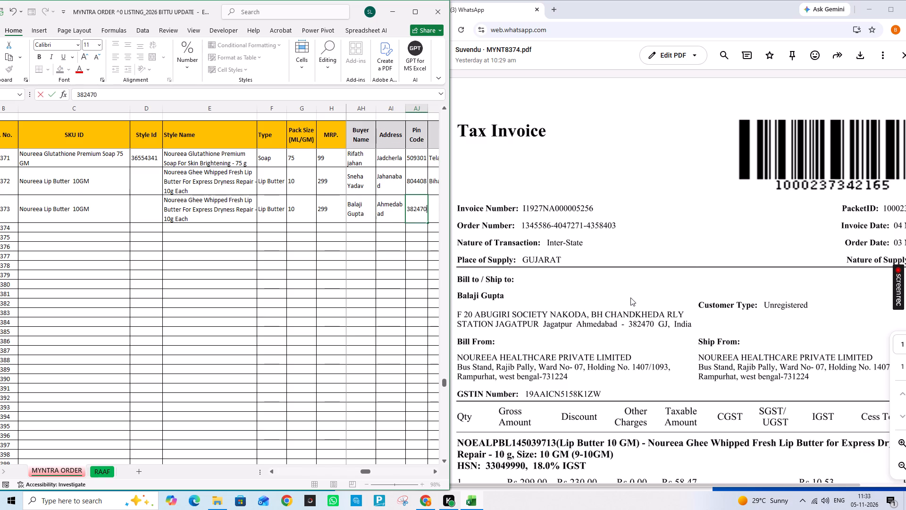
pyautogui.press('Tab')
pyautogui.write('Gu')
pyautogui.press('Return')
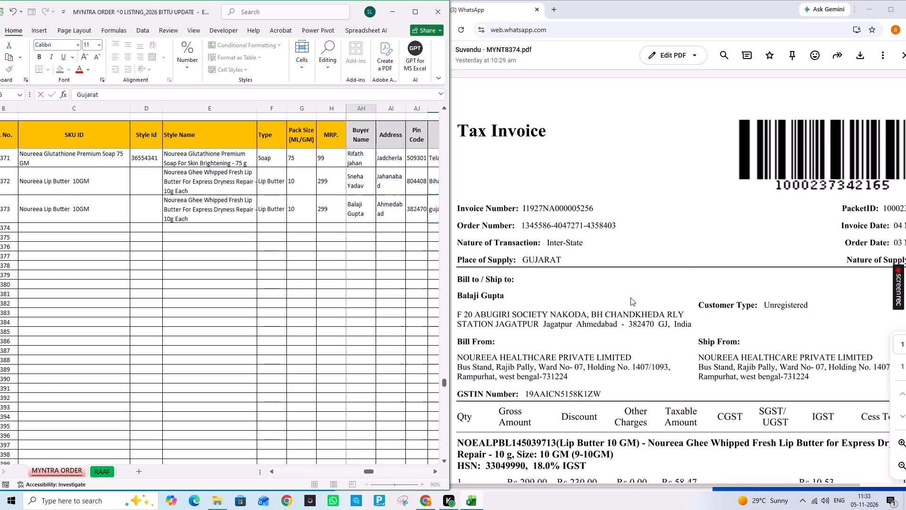
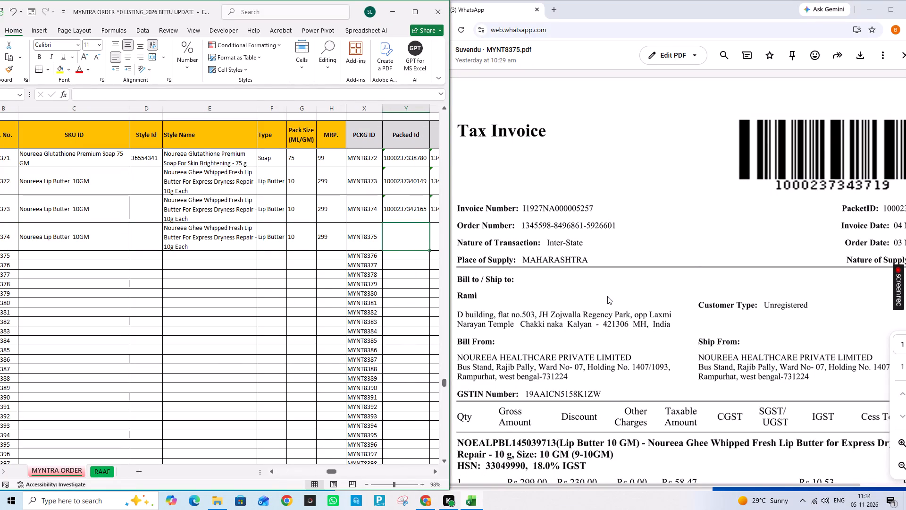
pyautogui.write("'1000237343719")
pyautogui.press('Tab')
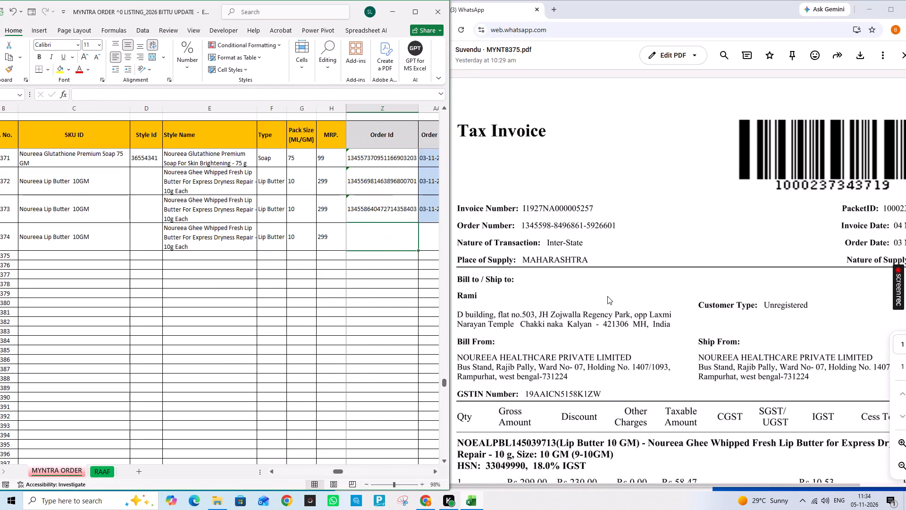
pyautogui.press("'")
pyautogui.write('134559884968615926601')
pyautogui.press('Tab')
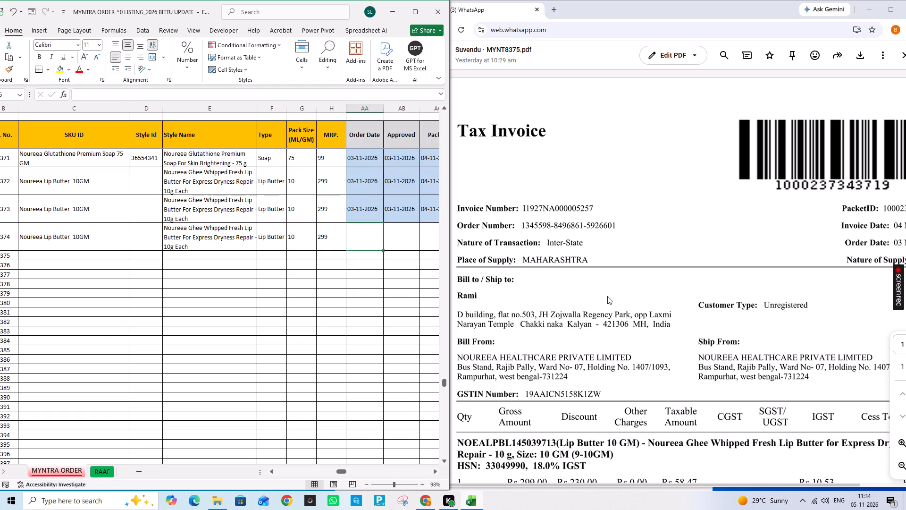
# Fill the 8374 row's dates from Order Date through Pick up Complete by copying them from the row above.
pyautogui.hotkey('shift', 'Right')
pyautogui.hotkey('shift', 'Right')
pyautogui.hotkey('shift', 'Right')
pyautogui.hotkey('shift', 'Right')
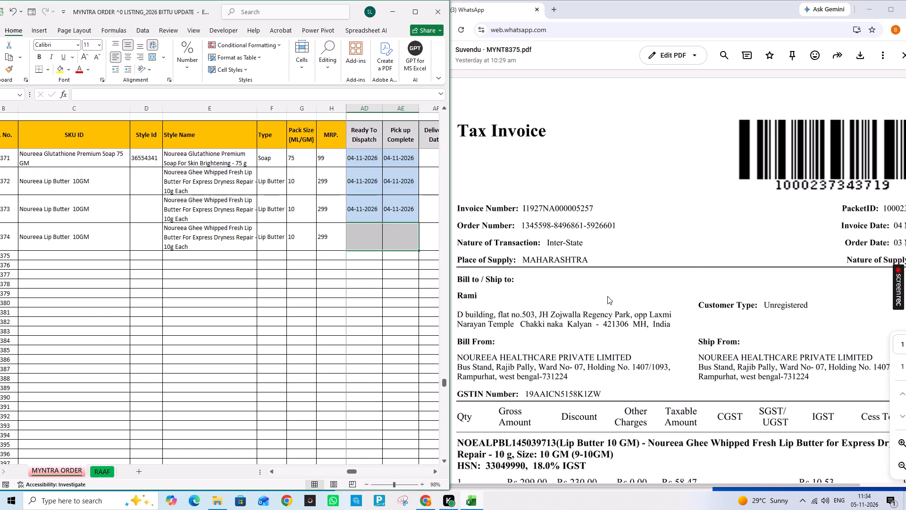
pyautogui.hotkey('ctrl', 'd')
# Enter the invoice buyer's name, city, pin code and state in the 8374 row.
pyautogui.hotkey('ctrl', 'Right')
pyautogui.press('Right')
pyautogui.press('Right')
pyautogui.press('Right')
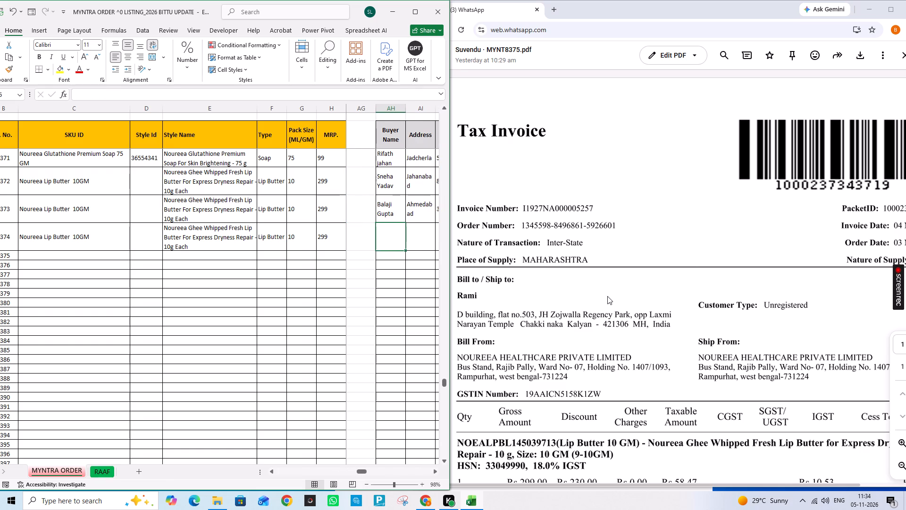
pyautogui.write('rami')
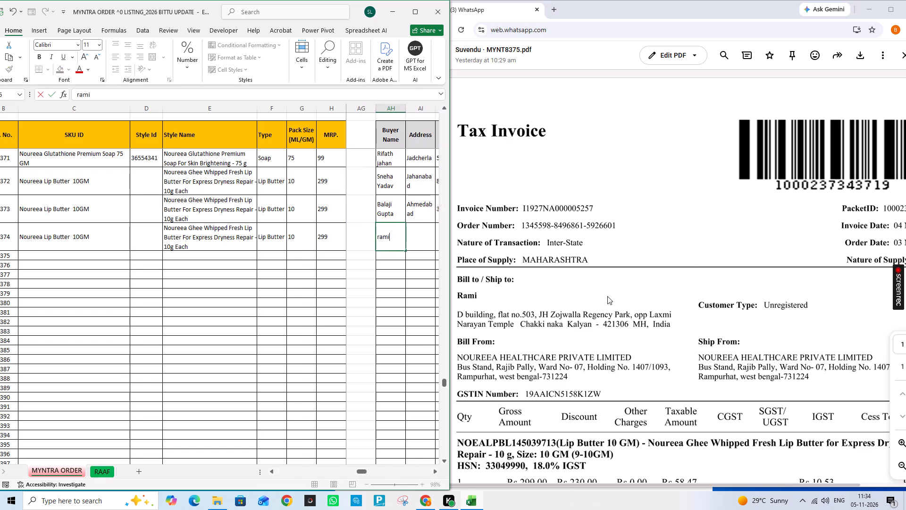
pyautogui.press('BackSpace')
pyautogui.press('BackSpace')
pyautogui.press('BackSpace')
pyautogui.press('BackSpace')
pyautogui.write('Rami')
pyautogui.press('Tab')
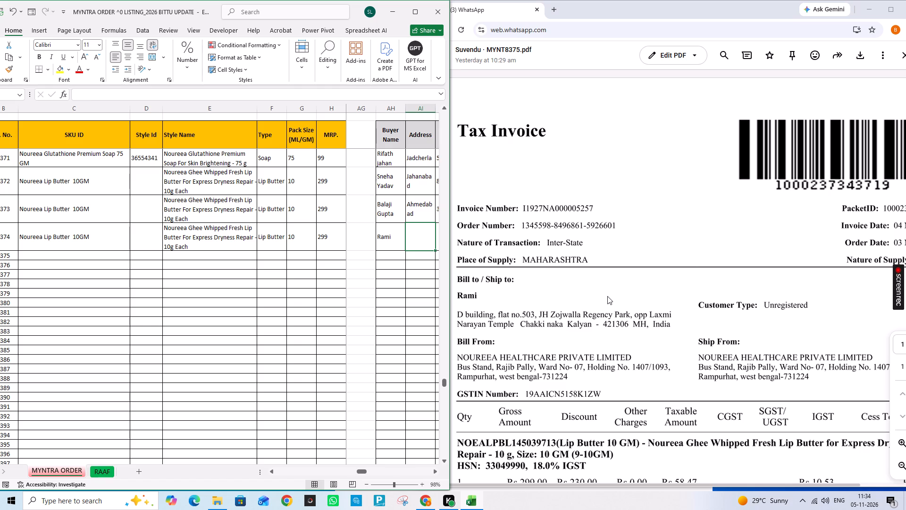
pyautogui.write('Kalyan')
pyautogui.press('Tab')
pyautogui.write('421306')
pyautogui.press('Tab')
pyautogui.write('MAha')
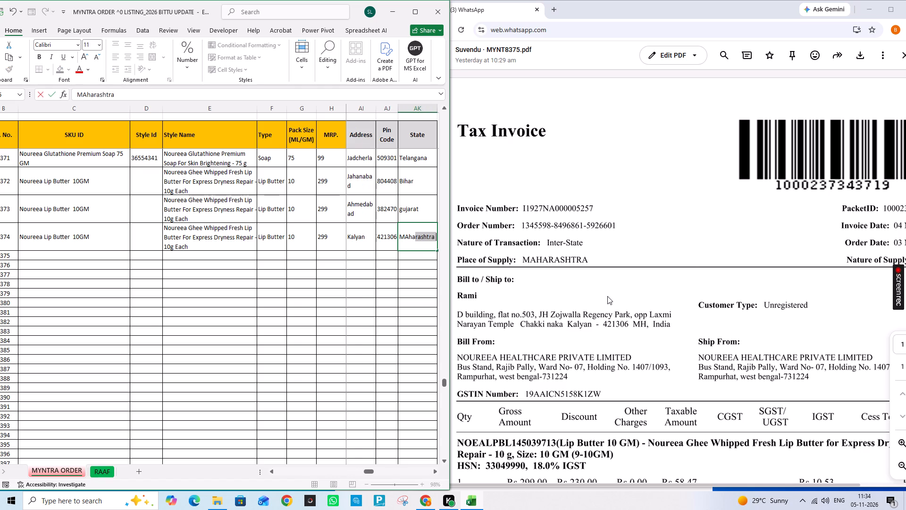
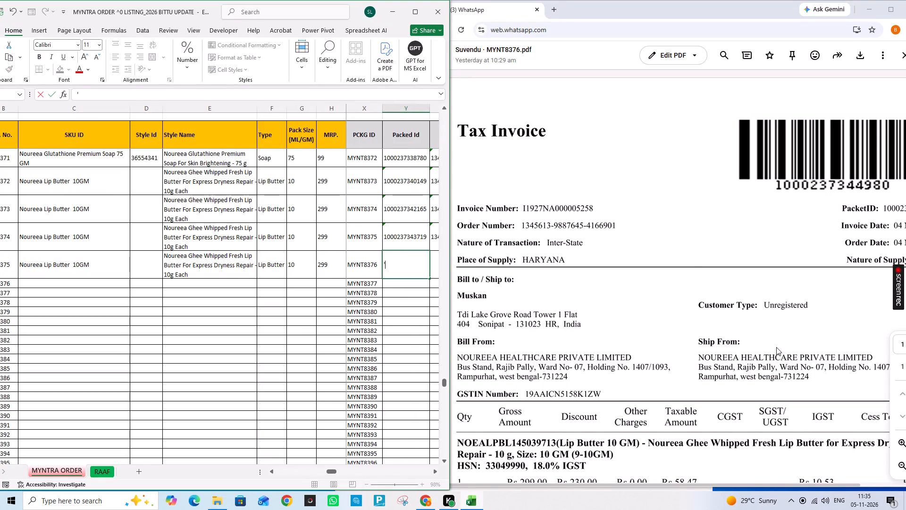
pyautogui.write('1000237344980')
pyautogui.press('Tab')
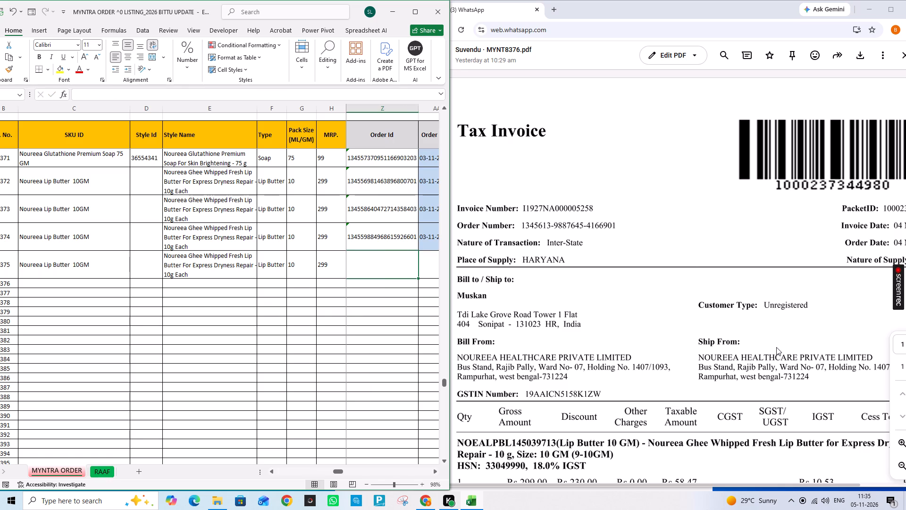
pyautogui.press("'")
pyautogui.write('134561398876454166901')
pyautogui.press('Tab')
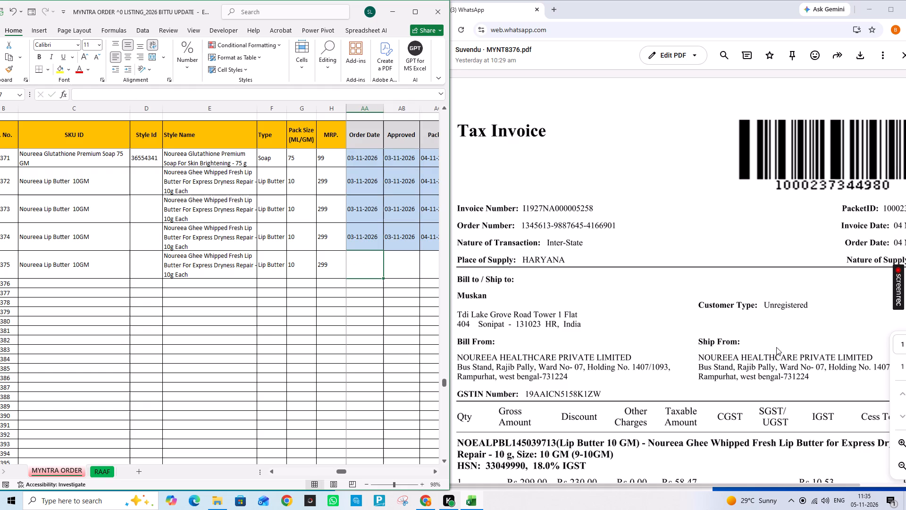
# Fill the 8375 row's dates from Order Date through Pick up Complete with 04-11-2026, copied from the Packed date in the row above.
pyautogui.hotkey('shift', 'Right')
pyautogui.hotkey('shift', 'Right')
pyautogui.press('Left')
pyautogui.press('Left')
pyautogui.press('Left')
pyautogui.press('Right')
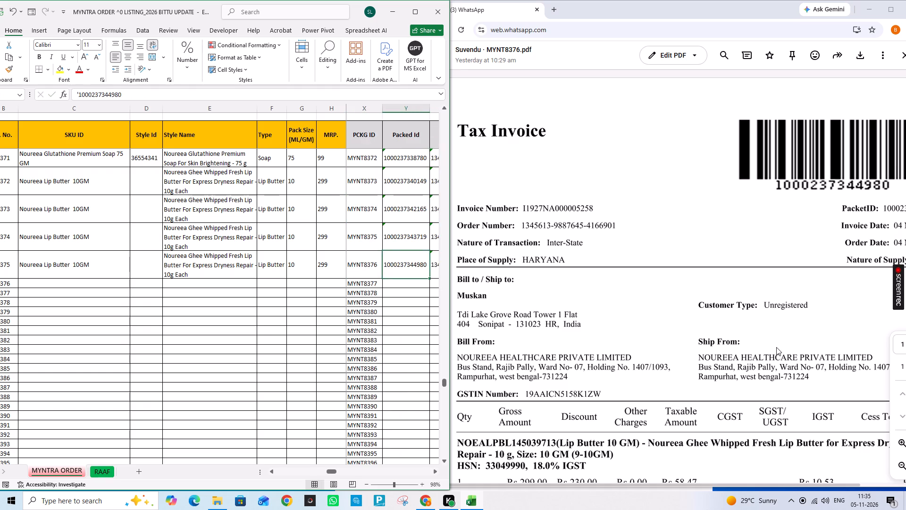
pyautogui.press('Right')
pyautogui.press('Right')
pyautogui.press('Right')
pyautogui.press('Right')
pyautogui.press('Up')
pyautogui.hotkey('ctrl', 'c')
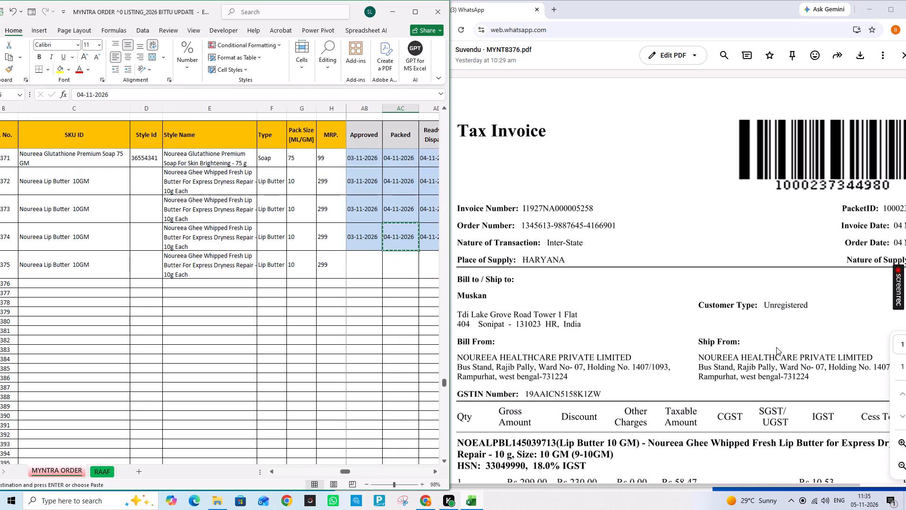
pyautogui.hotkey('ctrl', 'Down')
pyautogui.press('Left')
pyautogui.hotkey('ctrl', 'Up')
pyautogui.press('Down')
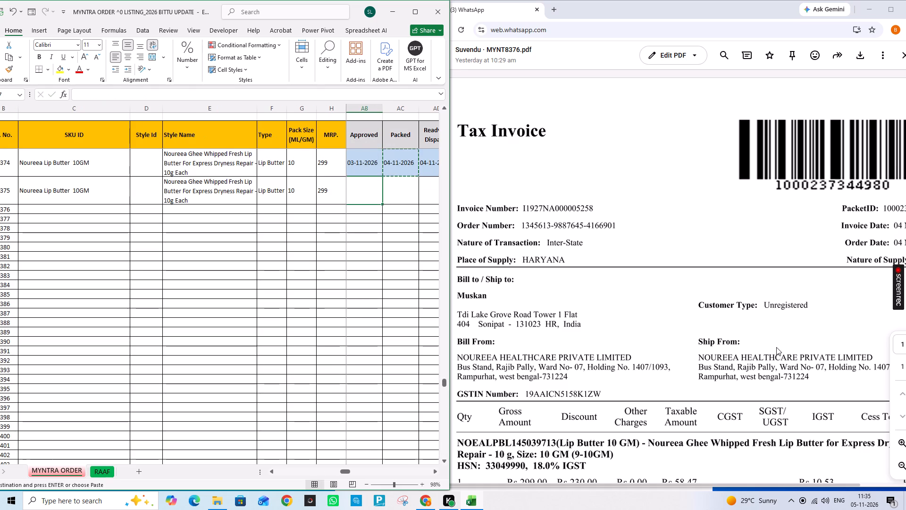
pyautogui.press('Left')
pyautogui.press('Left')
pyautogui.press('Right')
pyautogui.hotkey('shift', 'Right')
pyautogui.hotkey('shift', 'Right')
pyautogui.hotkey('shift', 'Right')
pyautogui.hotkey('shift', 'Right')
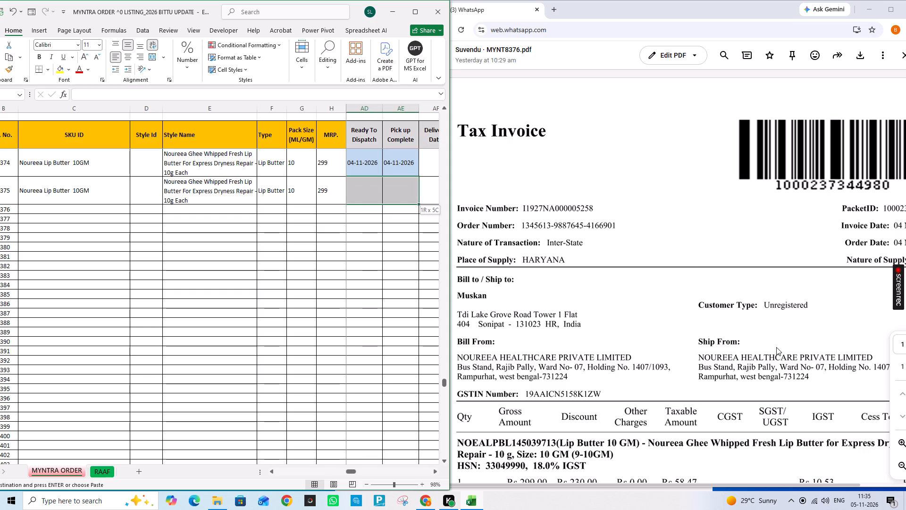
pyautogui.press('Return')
# Enter the invoice buyer's name, city, pin code and state in the 8375 row.
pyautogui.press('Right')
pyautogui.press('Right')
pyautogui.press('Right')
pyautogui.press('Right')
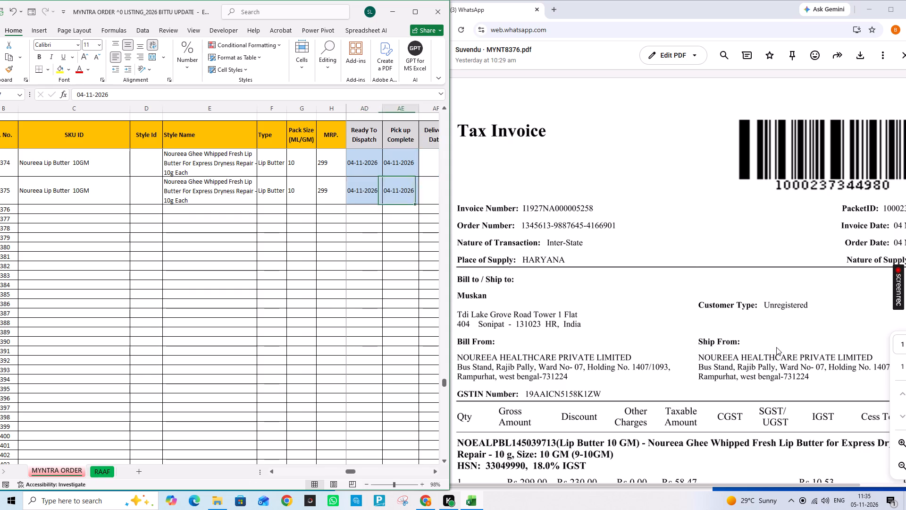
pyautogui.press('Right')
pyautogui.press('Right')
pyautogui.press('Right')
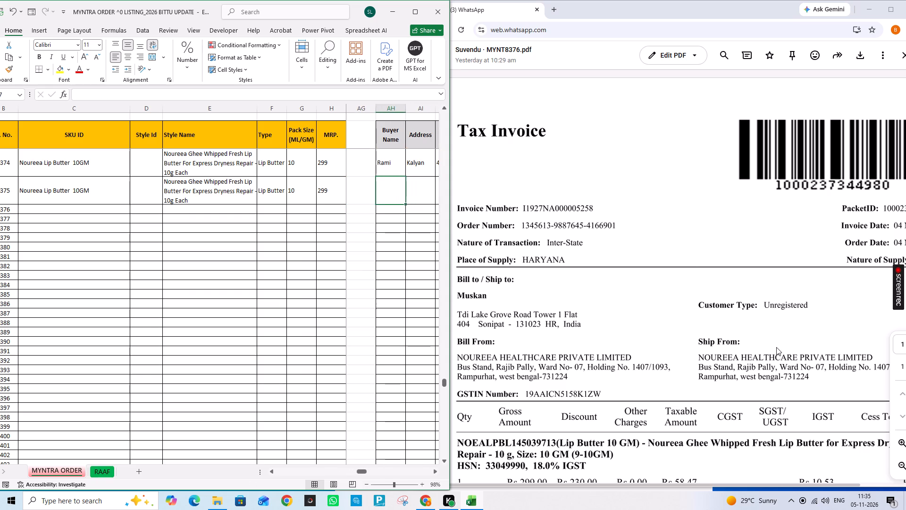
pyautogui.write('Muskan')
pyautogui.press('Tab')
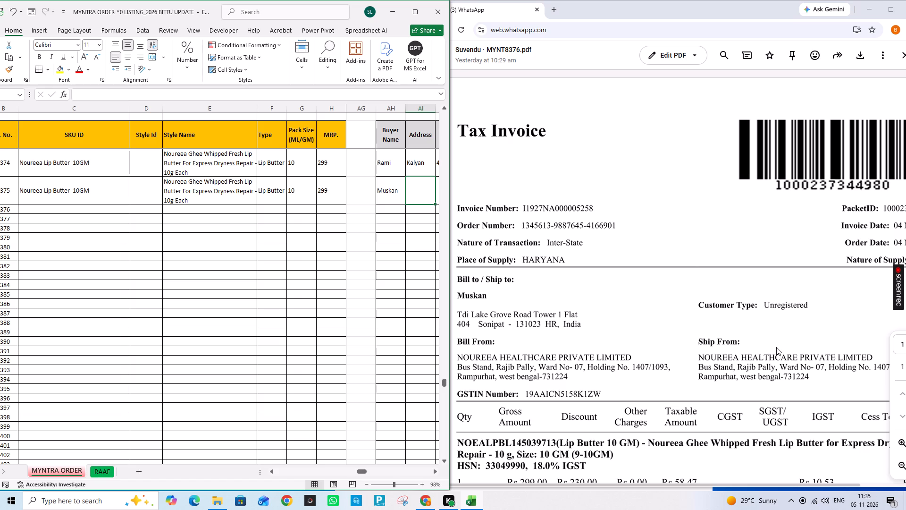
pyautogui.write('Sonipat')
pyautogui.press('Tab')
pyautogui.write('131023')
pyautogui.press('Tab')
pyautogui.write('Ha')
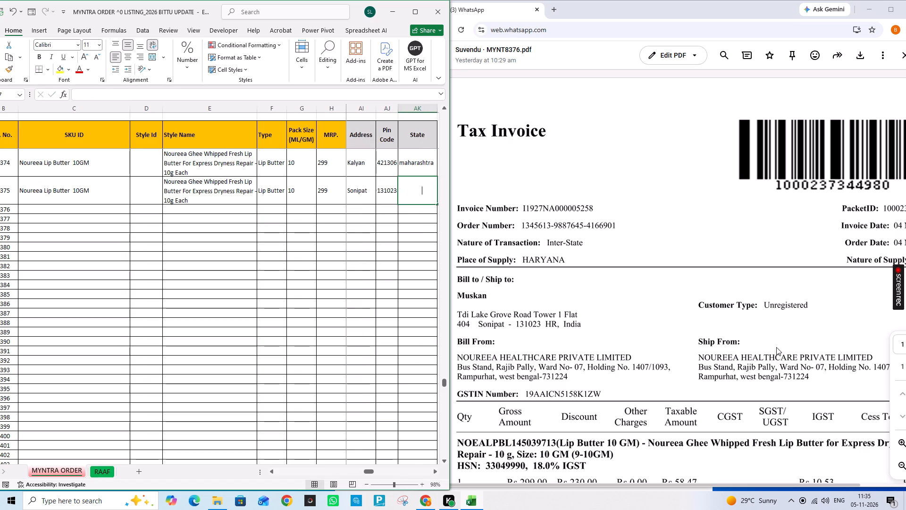
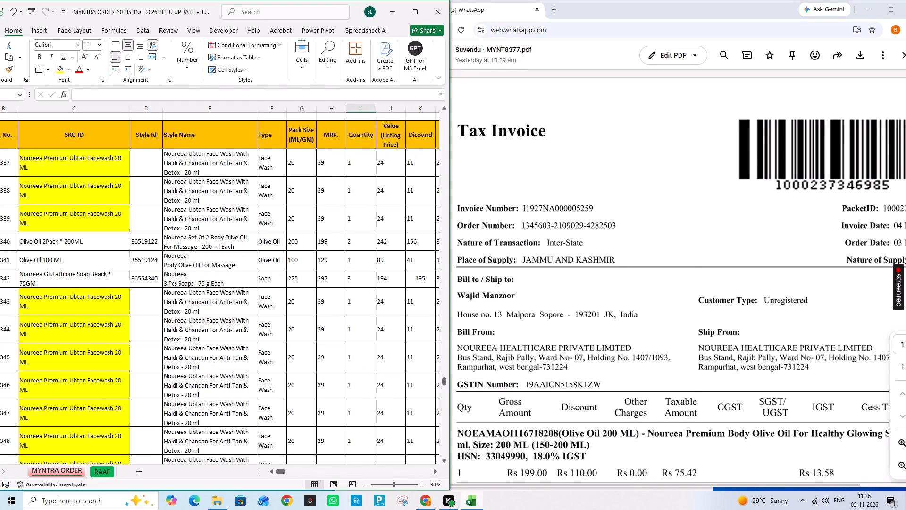
# Copy the 8323 row's Olive Oil 200 ML product details, from SKU ID through SGST TCS, into the 8376 row.
pyautogui.scroll(3, 137, 214)
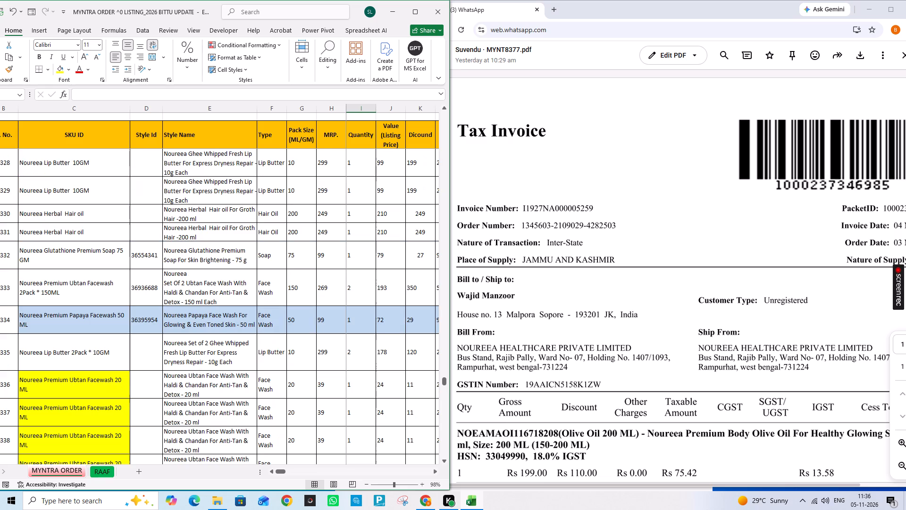
pyautogui.scroll(3, 137, 214)
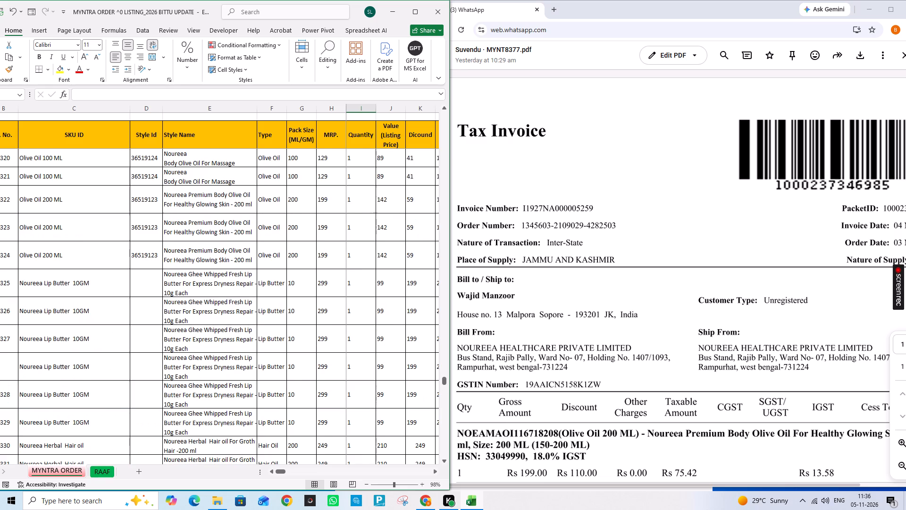
pyautogui.click(44, 231)
pyautogui.hotkey('shift', 'Right')
pyautogui.hotkey('shift', 'Right')
pyautogui.hotkey('shift', 'Right')
pyautogui.hotkey('shift', 'Right')
pyautogui.hotkey('shift', 'Right')
pyautogui.hotkey('shift', 'Right')
pyautogui.hotkey('shift', 'Right')
pyautogui.hotkey('shift', 'Right')
pyautogui.hotkey('shift', 'Right')
pyautogui.hotkey('shift', 'Right')
pyautogui.hotkey('shift', 'Right')
pyautogui.hotkey('shift', 'Right')
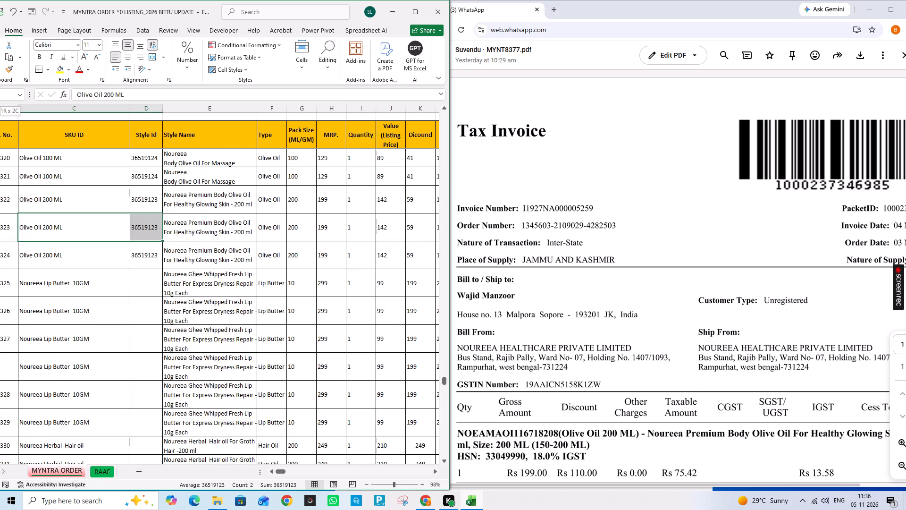
pyautogui.hotkey('shift', 'Right')
pyautogui.hotkey('shift', 'Right')
pyautogui.hotkey('shift', 'Left')
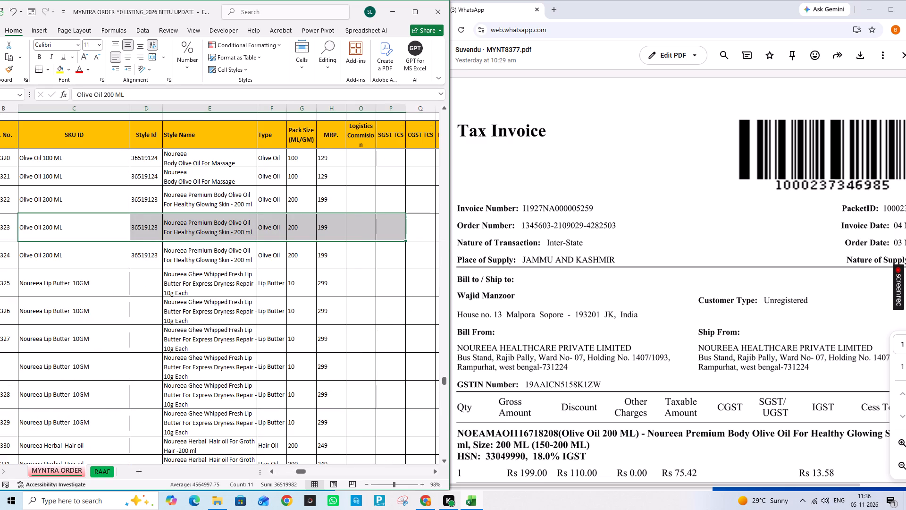
pyautogui.hotkey('ctrl', 'c')
pyautogui.press('pagedown')
pyautogui.press('pagedown')
pyautogui.press('pagedown')
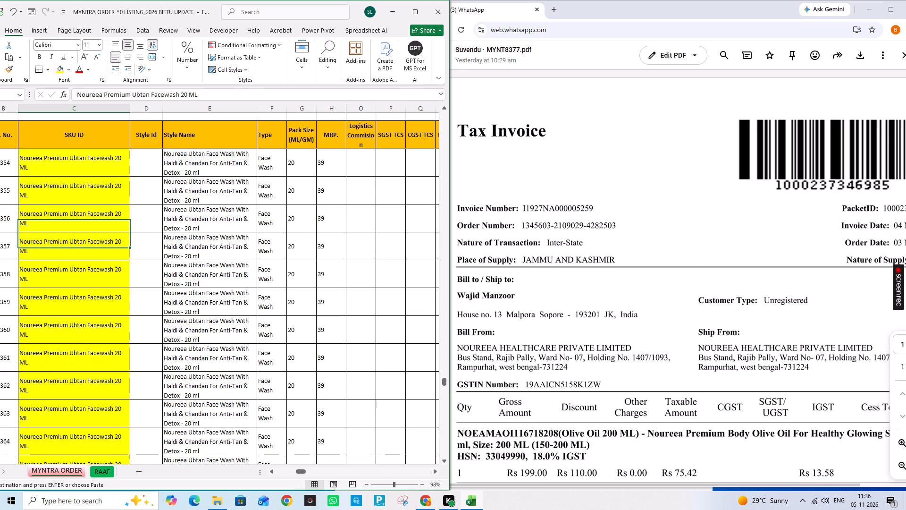
pyautogui.press('pagedown')
pyautogui.press('pagedown')
pyautogui.press('Down')
pyautogui.press('Down')
pyautogui.press('Down')
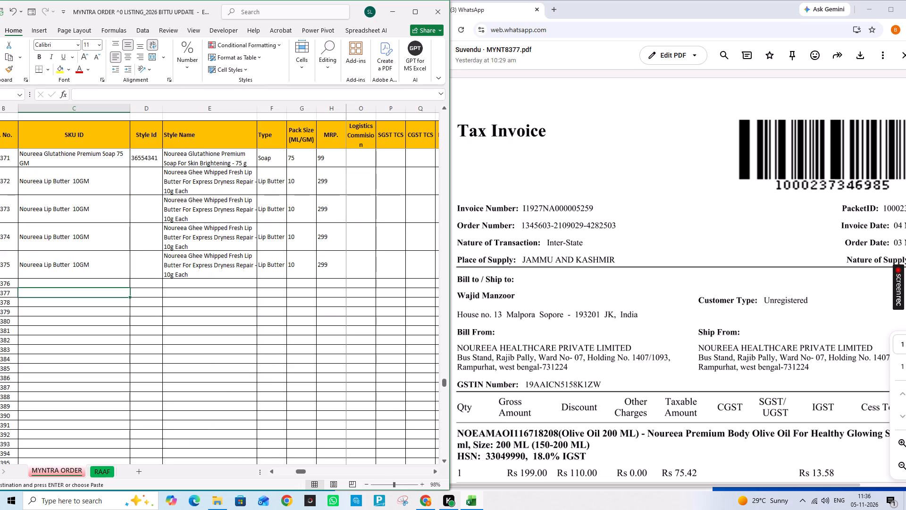
pyautogui.press('Up')
pyautogui.press('Return')
pyautogui.press('Right')
pyautogui.press('Right')
pyautogui.press('Right')
pyautogui.press('Right')
pyautogui.press('Right')
pyautogui.press('Right')
pyautogui.press('Right')
pyautogui.press('Right')
pyautogui.press('Right')
pyautogui.press('Right')
pyautogui.press('Right')
pyautogui.press('Right')
pyautogui.press('Right')
pyautogui.press('Right')
pyautogui.press('Right')
pyautogui.press('Right')
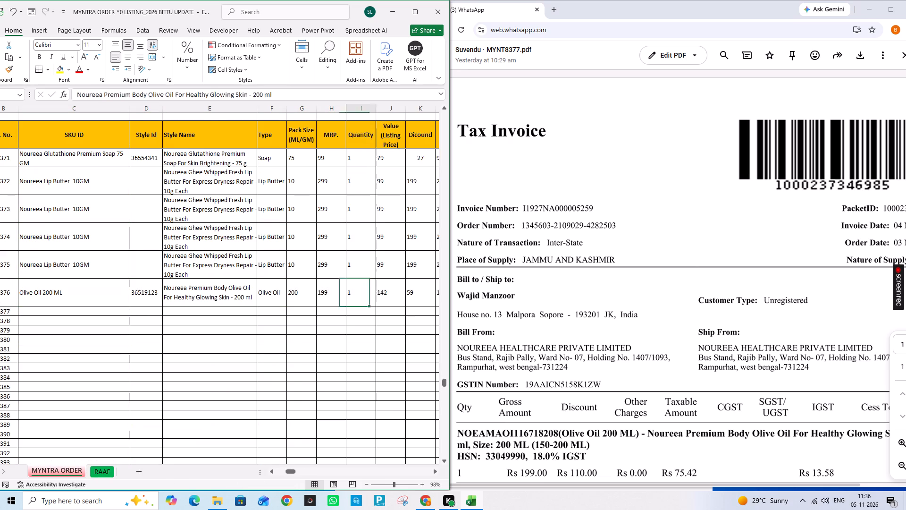
pyautogui.press('Right')
pyautogui.press('Right')
pyautogui.press('Right')
pyautogui.press('Right')
pyautogui.press('Right')
pyautogui.press('Right')
pyautogui.press('Right')
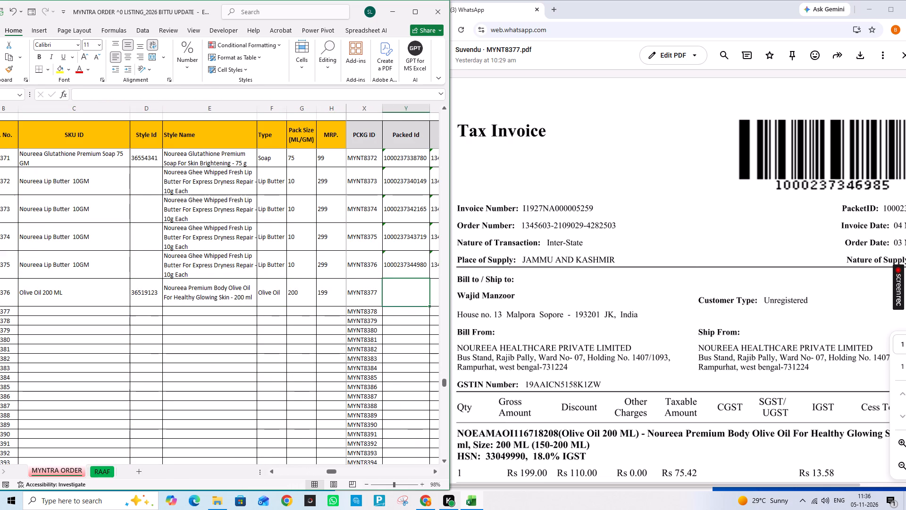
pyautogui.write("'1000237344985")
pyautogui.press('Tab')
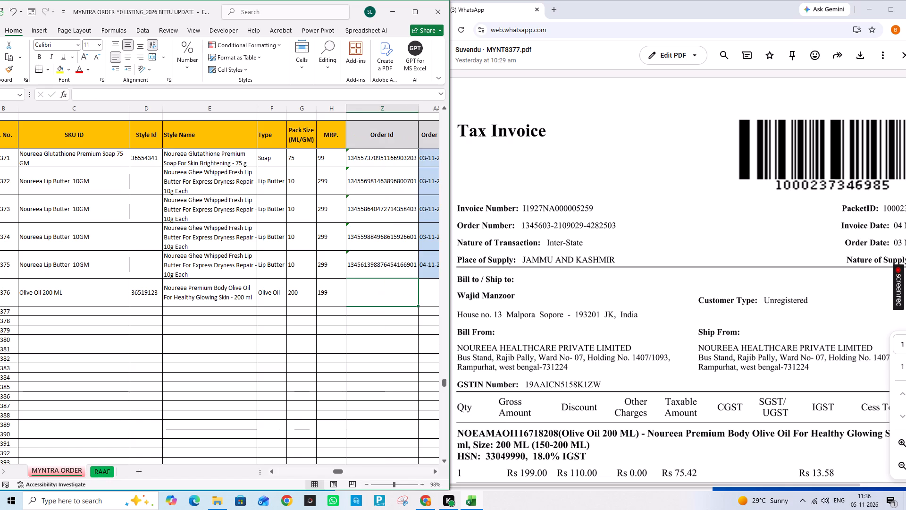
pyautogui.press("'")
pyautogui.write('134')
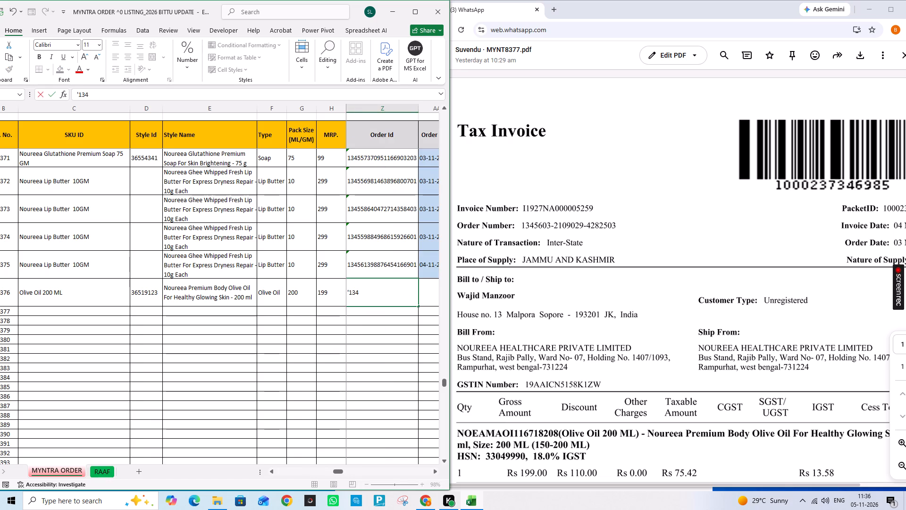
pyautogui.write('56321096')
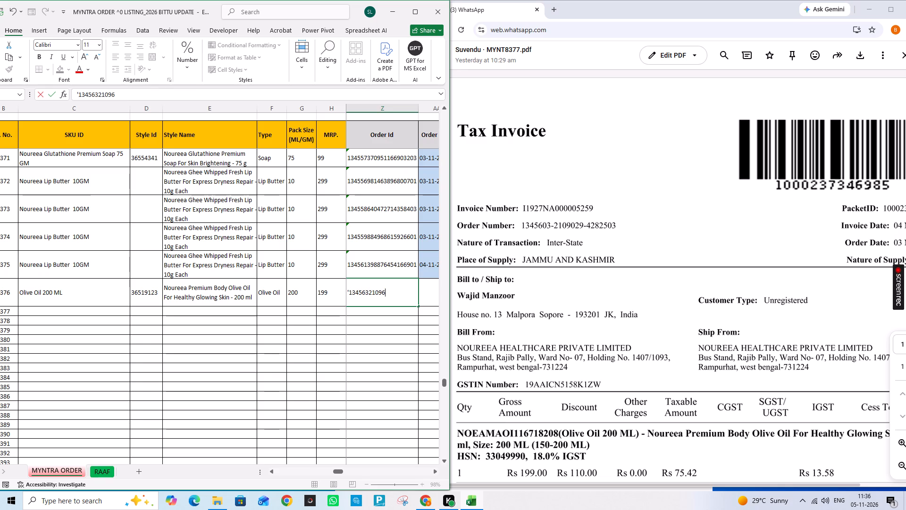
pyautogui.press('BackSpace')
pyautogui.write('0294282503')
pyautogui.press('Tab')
# Copy the 8374 row's dates, from Order Date through Pick up Complete, into the 8376 row.
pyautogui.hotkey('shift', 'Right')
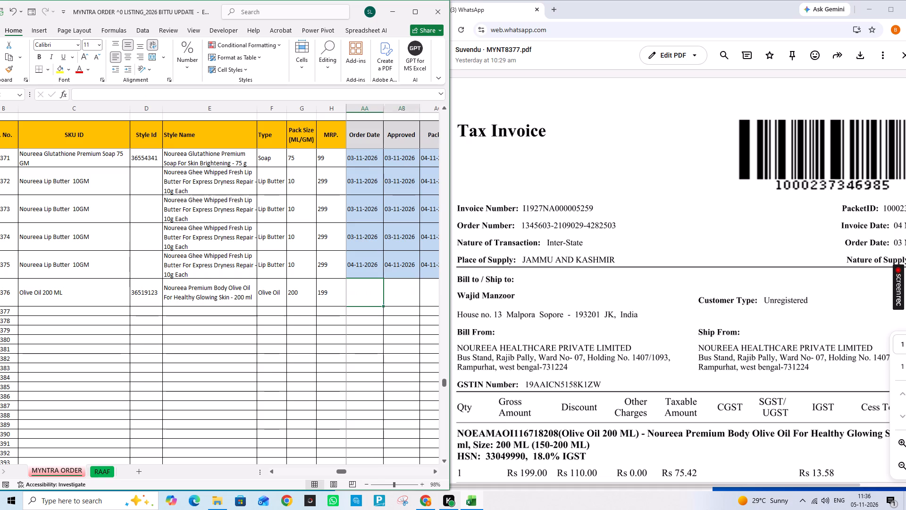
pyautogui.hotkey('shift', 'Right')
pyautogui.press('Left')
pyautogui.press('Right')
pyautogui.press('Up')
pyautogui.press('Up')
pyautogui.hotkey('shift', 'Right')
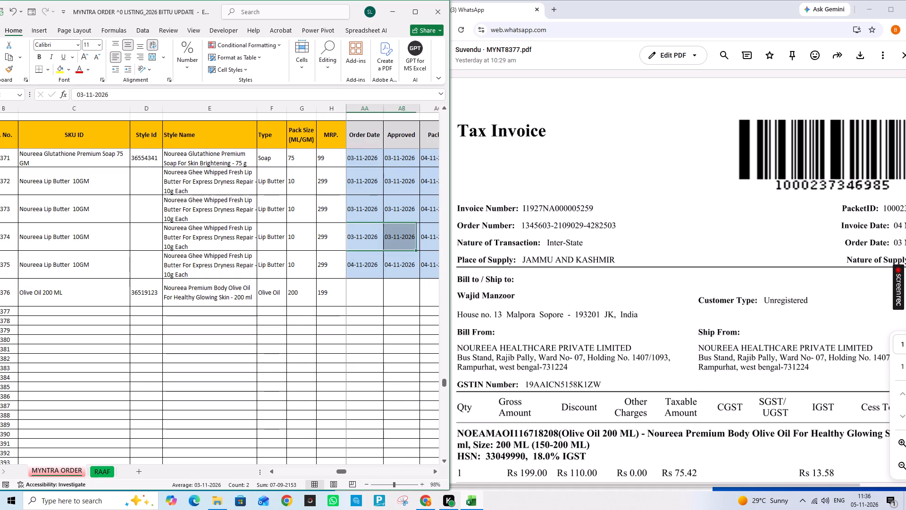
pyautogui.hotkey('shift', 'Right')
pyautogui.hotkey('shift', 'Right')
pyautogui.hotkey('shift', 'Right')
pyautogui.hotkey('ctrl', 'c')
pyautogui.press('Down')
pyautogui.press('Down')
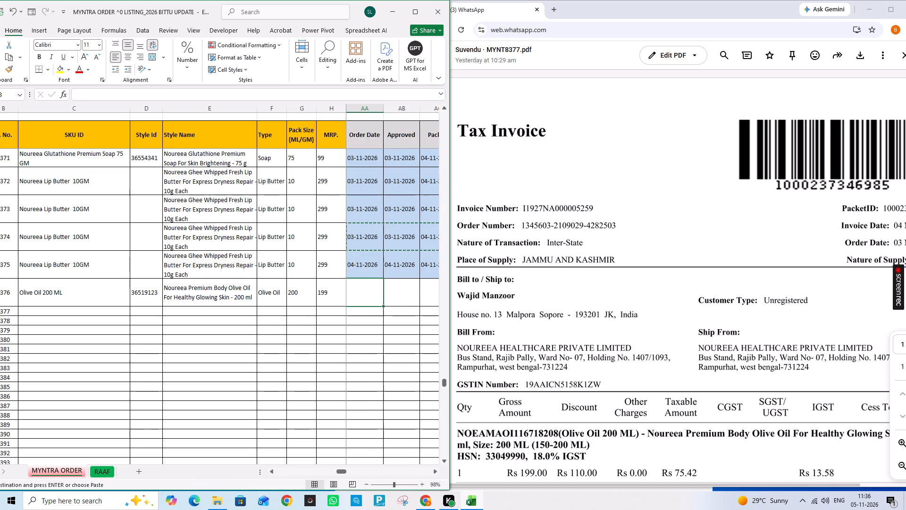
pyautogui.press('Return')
# Enter the invoice buyer's name, city, pin code and state in the 8376 row.
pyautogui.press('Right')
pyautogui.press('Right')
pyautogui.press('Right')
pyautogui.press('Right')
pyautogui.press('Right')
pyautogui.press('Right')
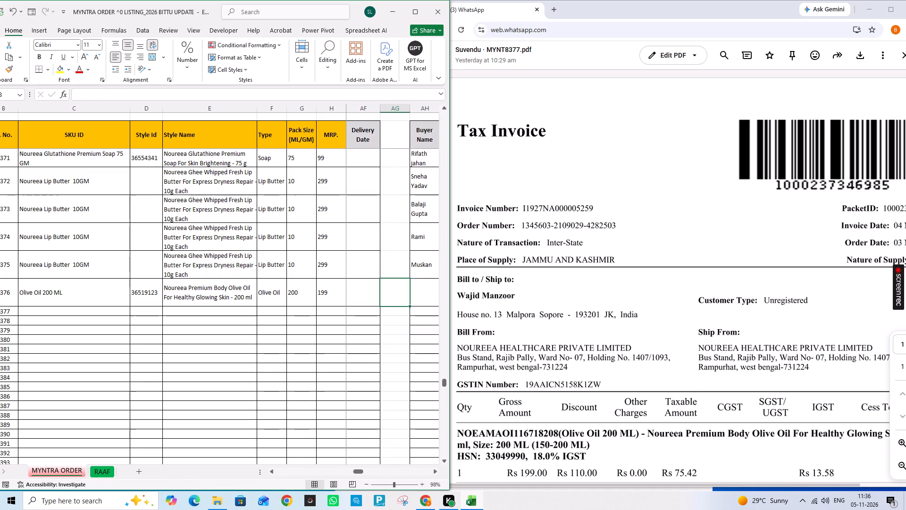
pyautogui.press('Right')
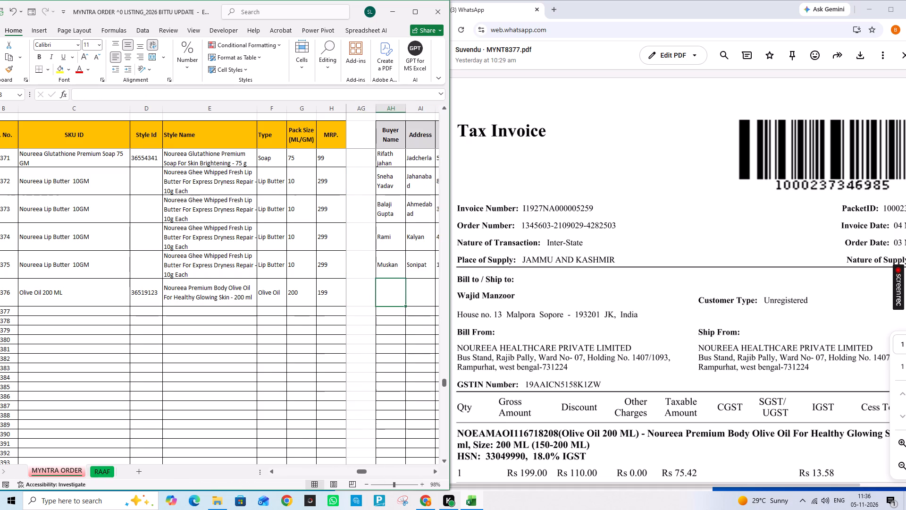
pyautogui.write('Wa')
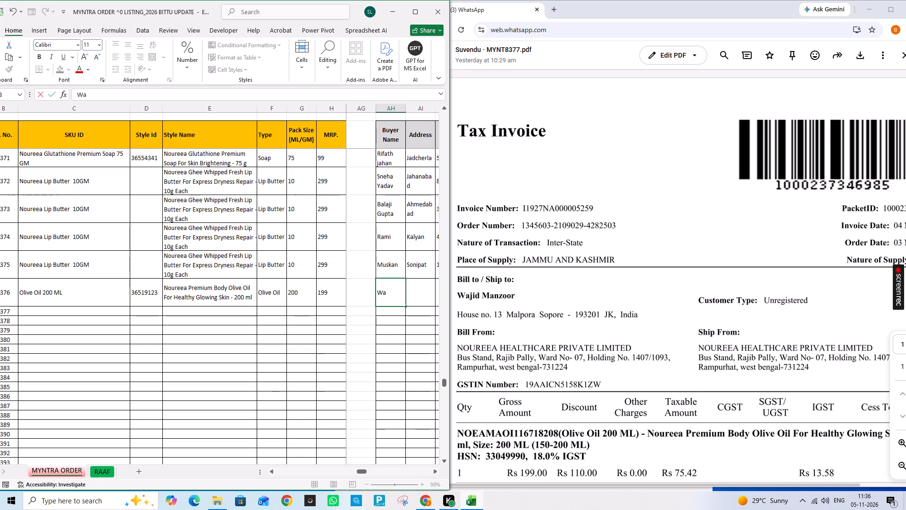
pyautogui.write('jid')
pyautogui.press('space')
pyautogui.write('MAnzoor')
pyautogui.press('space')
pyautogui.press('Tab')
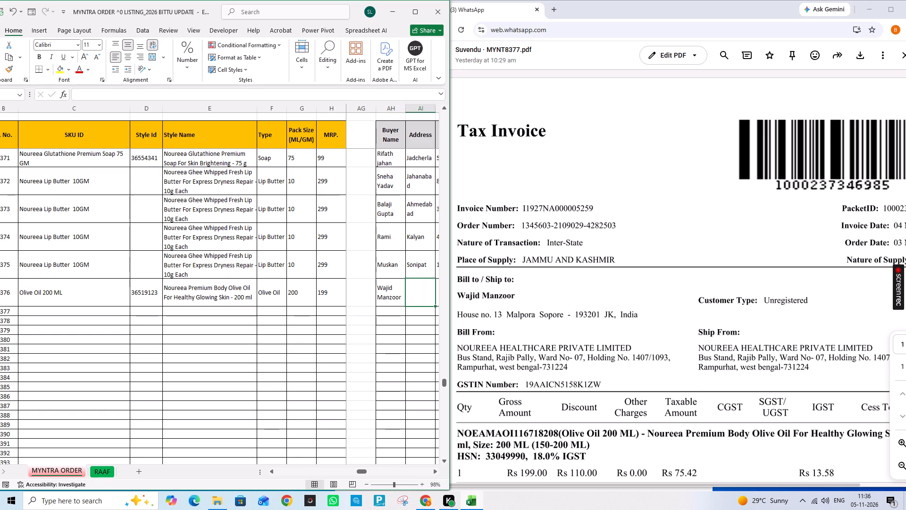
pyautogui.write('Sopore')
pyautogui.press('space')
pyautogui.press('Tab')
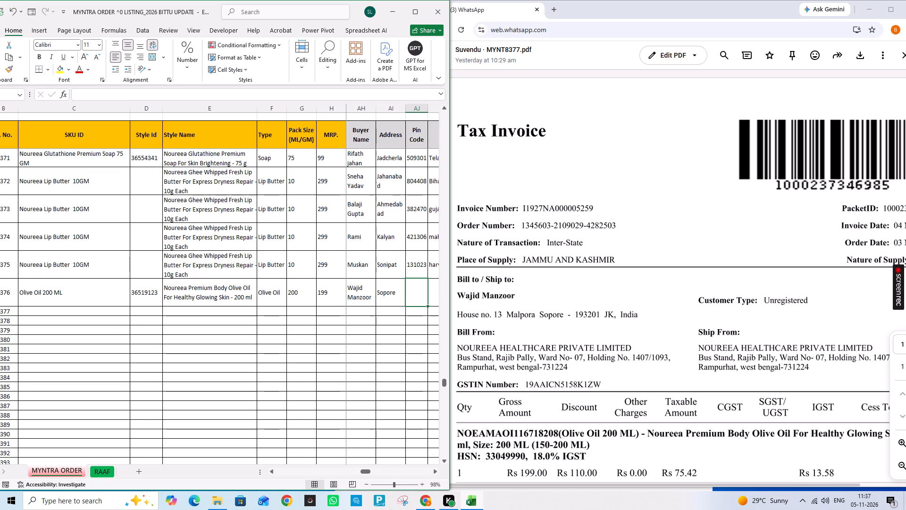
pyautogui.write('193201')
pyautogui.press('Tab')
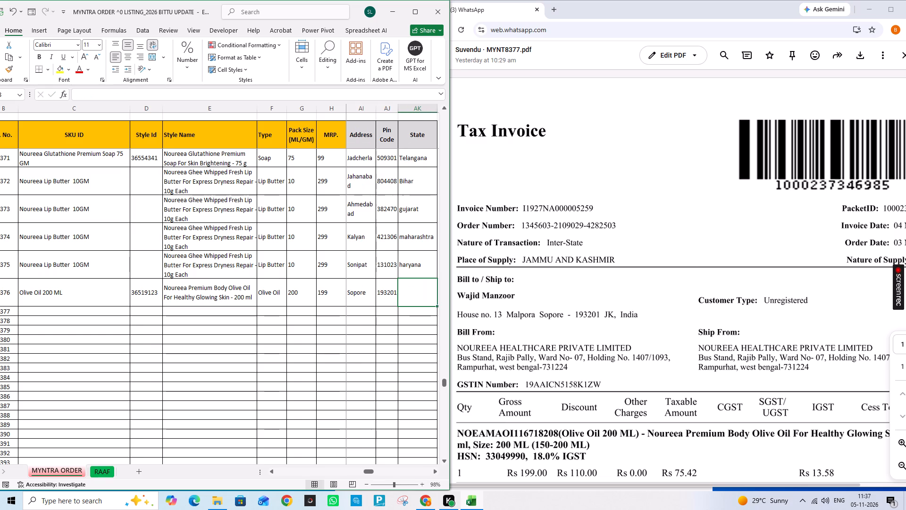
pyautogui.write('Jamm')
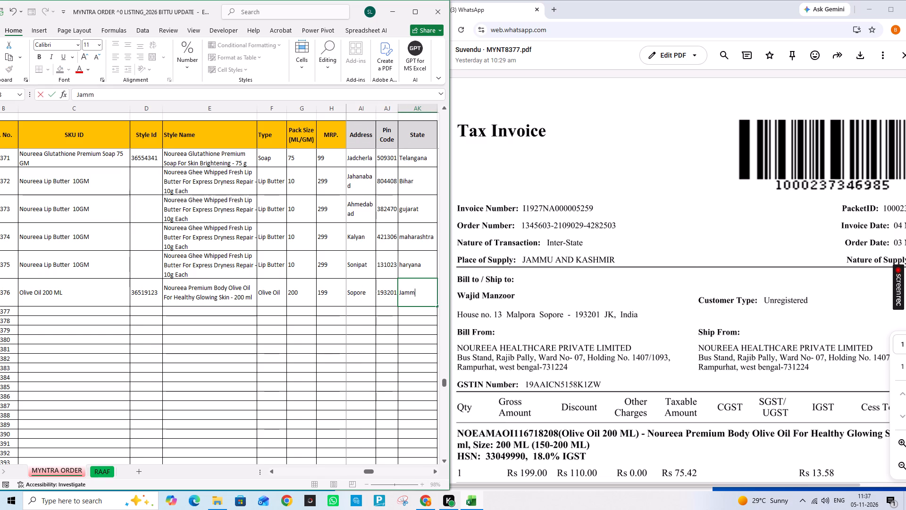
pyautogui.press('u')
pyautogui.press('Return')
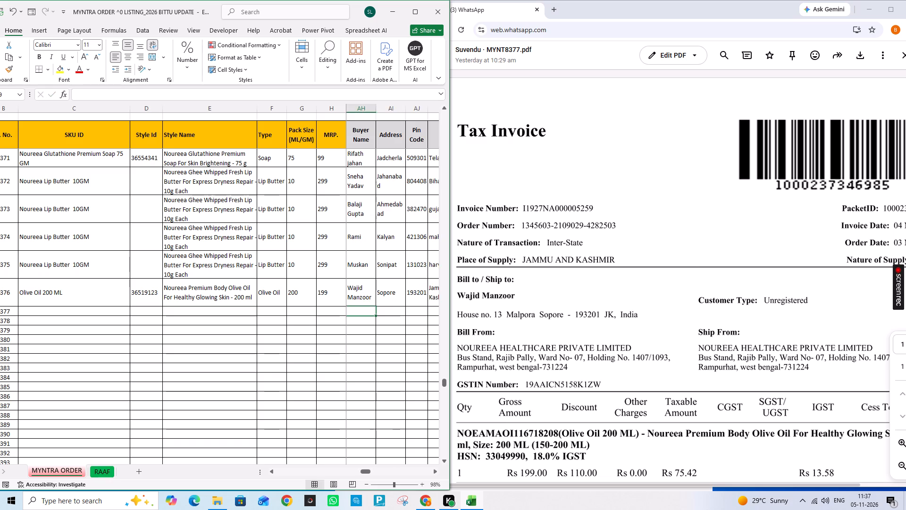
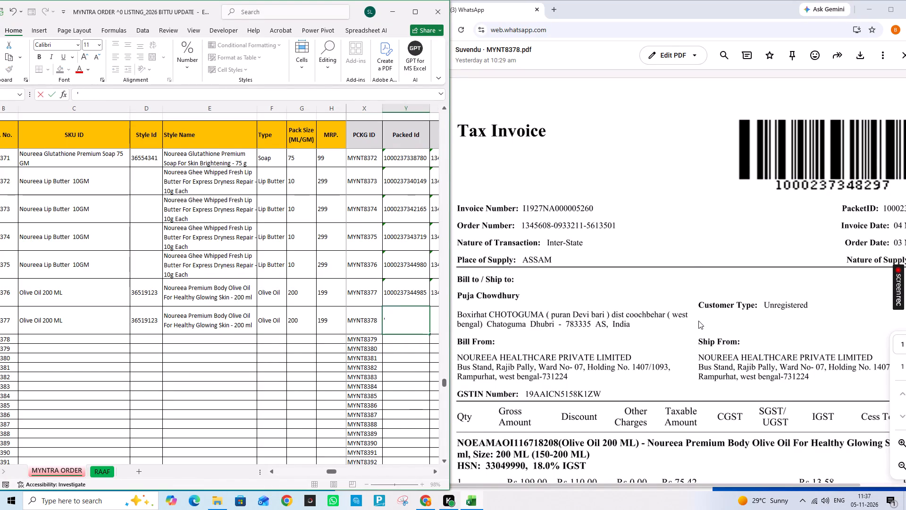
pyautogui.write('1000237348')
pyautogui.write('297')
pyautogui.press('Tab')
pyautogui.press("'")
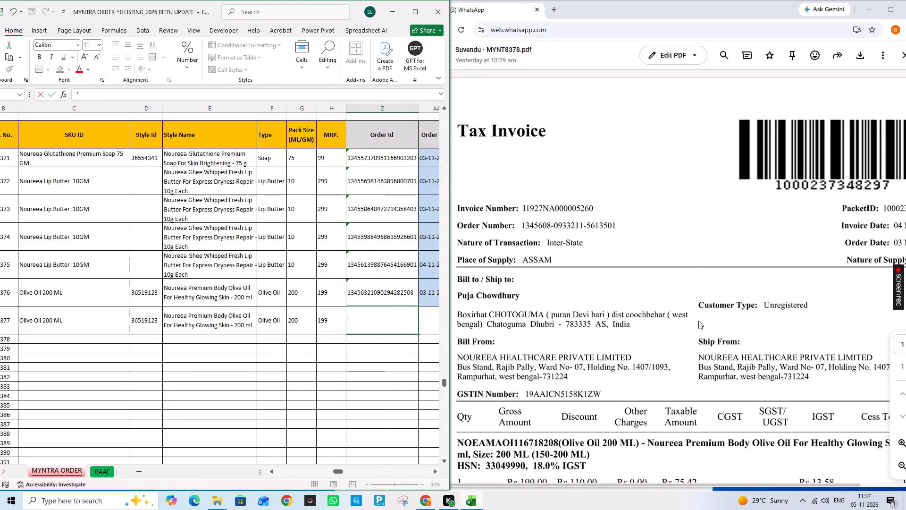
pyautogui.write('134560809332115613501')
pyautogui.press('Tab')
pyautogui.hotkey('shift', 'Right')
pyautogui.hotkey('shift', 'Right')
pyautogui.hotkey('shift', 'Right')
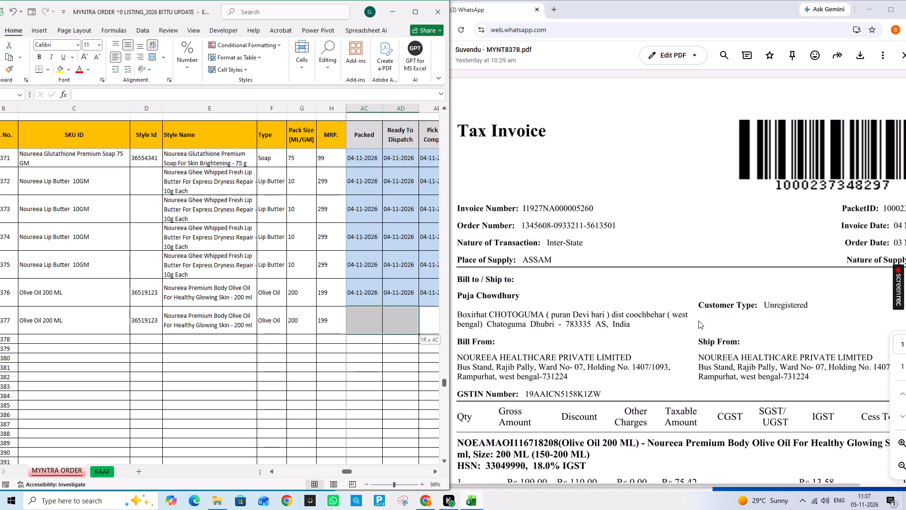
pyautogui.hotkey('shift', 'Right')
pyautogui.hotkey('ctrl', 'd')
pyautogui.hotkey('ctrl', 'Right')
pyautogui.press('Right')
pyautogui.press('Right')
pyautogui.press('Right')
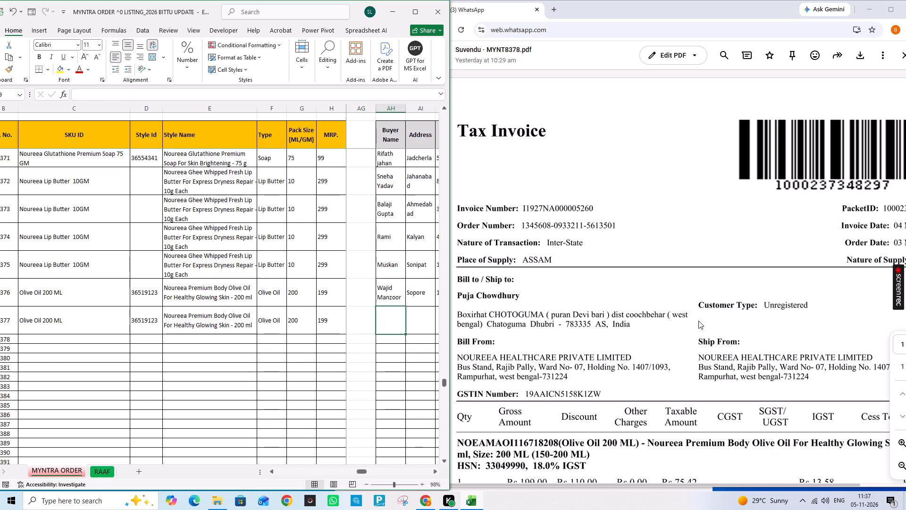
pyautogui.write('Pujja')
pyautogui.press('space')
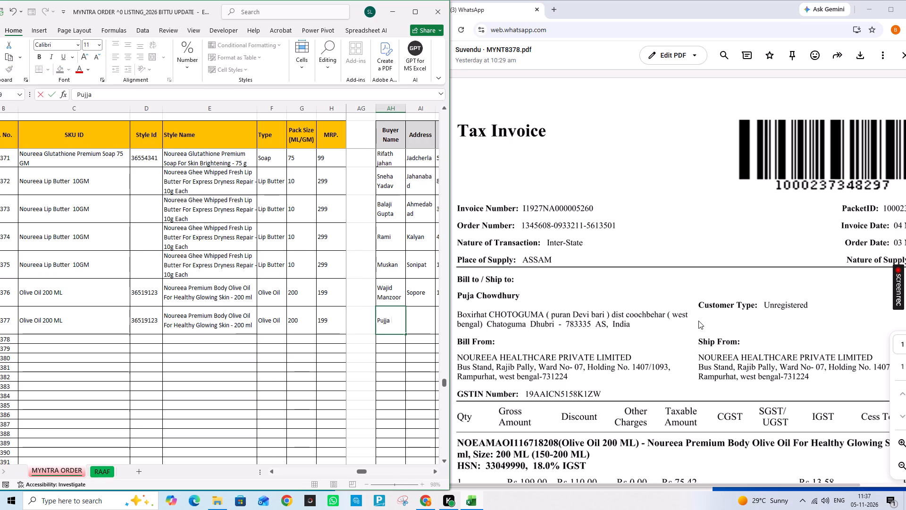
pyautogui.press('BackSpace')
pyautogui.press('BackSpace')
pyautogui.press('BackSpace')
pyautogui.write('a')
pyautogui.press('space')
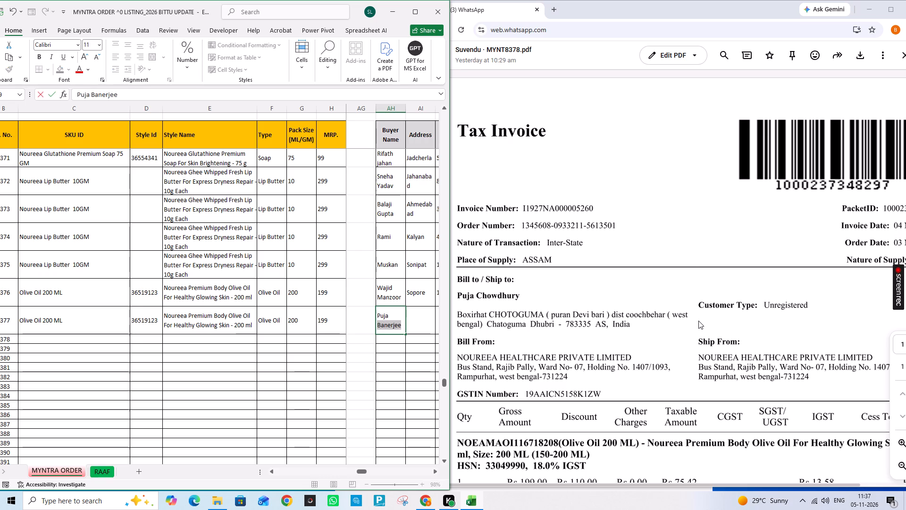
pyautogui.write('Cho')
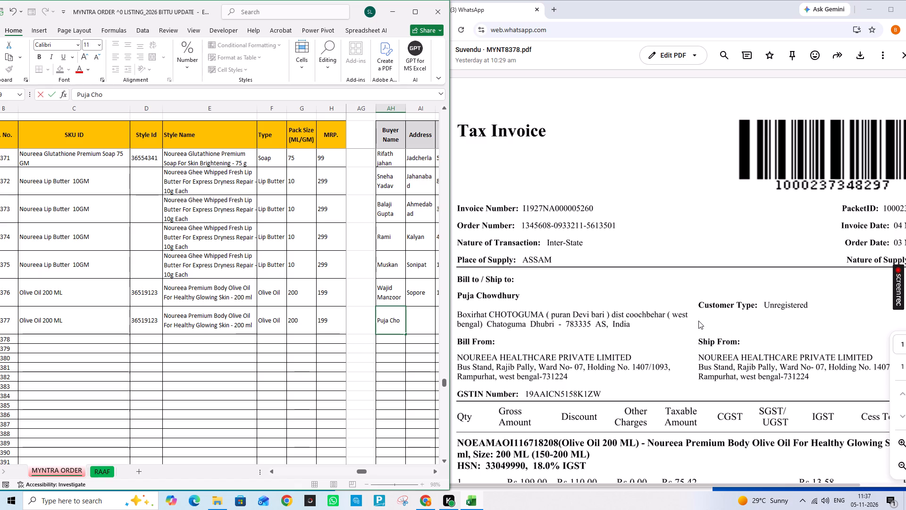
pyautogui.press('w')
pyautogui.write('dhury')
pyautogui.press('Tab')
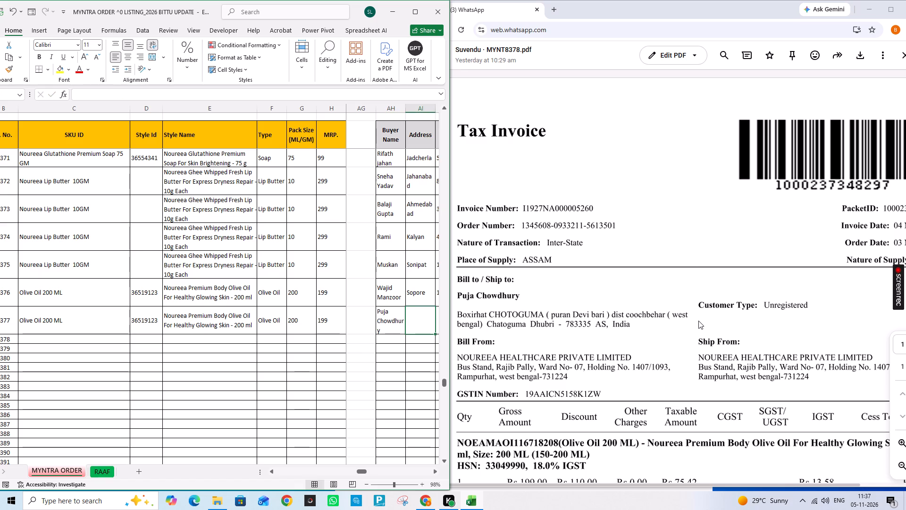
# Complete the buyer details in the Olive Oil row ending 377 with the invoice's delivery city, pin code and state, Assam.
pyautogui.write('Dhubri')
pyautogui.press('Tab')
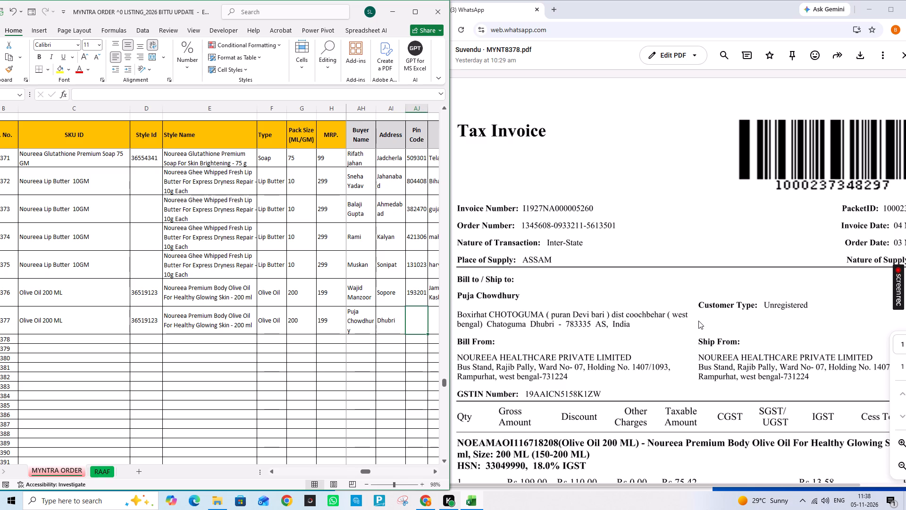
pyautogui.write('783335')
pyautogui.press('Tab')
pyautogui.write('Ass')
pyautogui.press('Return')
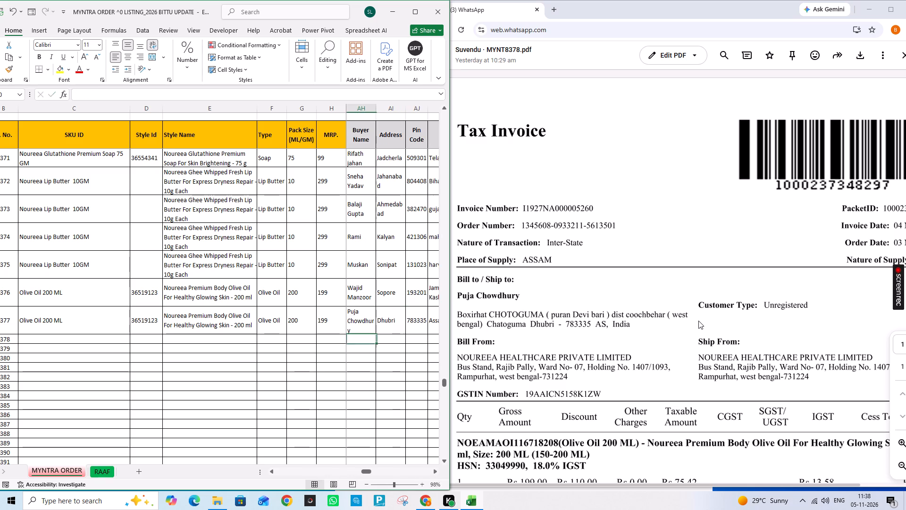
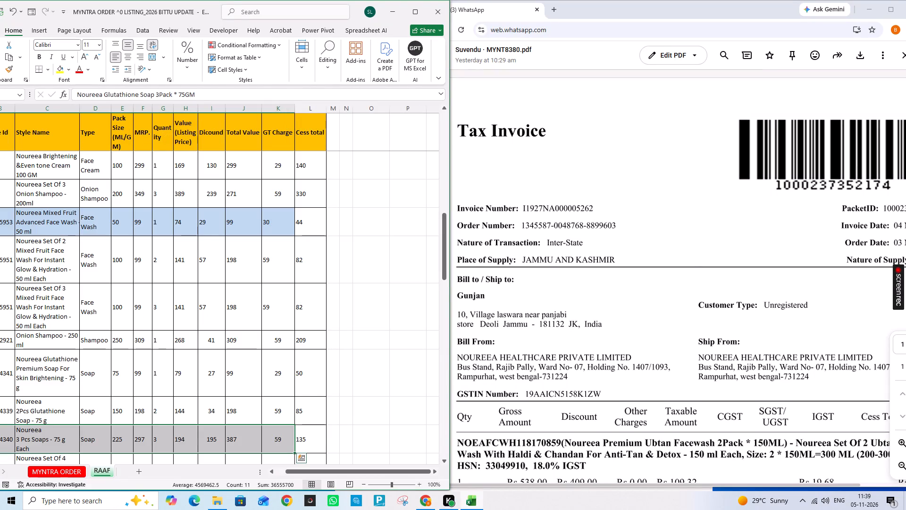
# Copy the Noureea Premium Ubtan Facewash 2Pack * 150ML product details from the RAAF sheet into the MYNTRA ORDER row ending 379.
pyautogui.press('Home')
pyautogui.scroll(2, 106, 322)
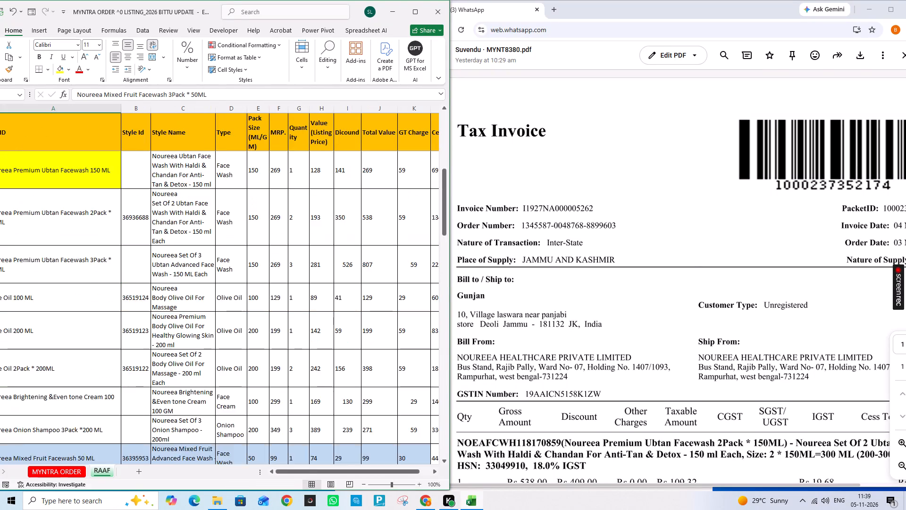
pyautogui.scroll(1, 92, 319)
pyautogui.click(42, 334)
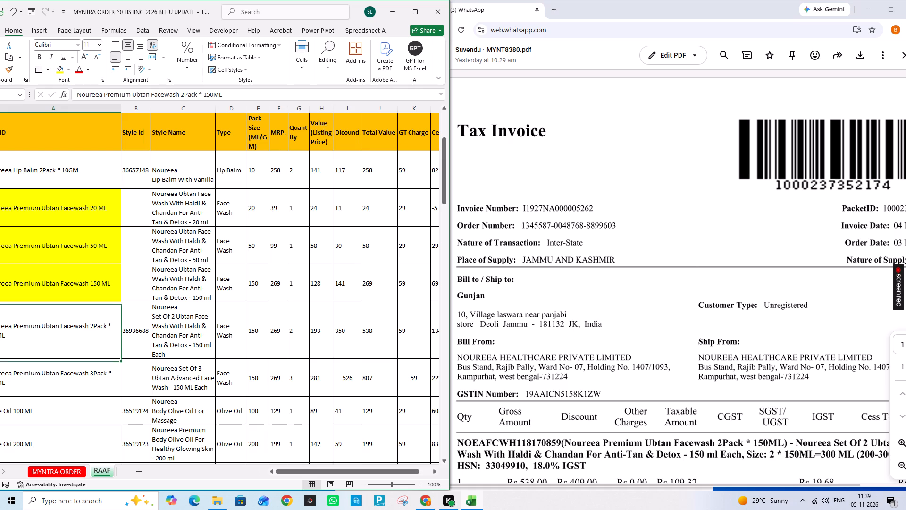
pyautogui.press('Down')
pyautogui.hotkey('shift', 'Right')
pyautogui.hotkey('shift', 'Right')
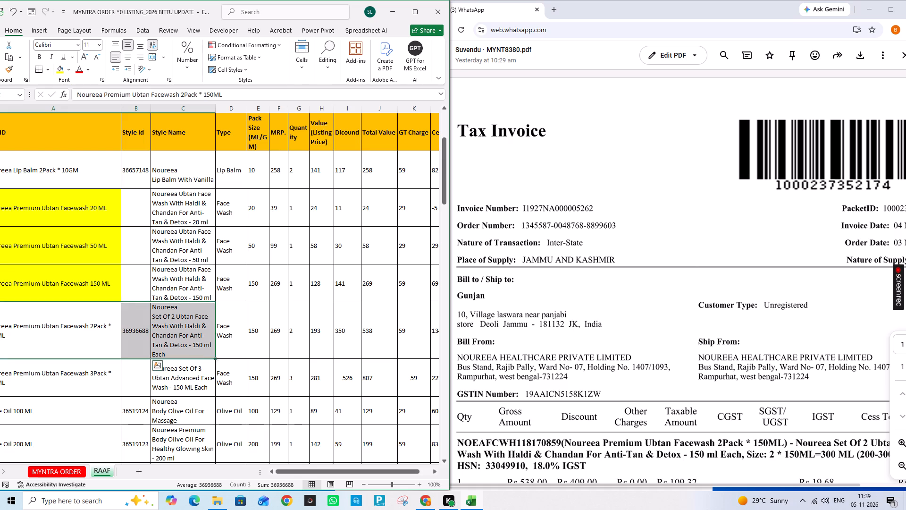
pyautogui.hotkey('shift', 'Right')
pyautogui.hotkey('shift', 'Right')
pyautogui.hotkey('shift', 'Right')
pyautogui.hotkey('shift', 'Right')
pyautogui.hotkey('shift', 'Right')
pyautogui.hotkey('shift', 'Right')
pyautogui.hotkey('shift', 'Right')
pyautogui.hotkey('shift', 'Right')
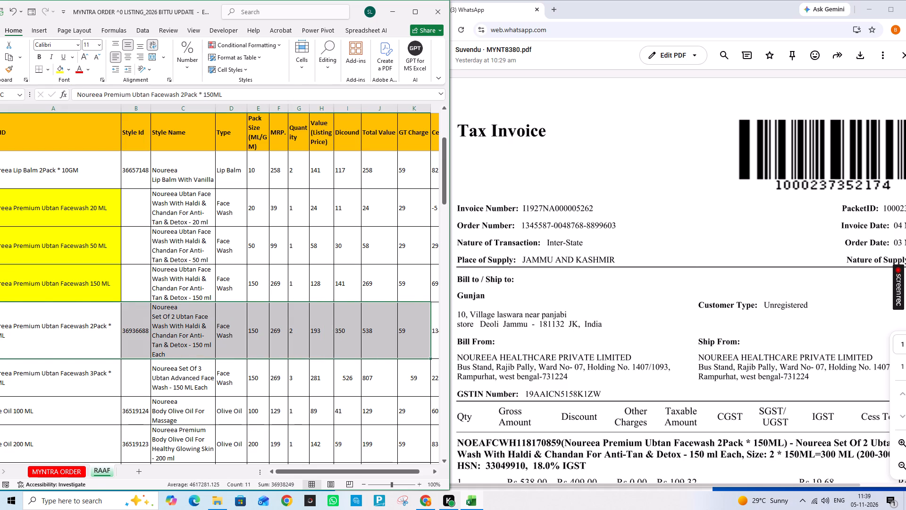
pyautogui.hotkey('ctrl', 'c')
pyautogui.hotkey('ctrl', 'pageup')
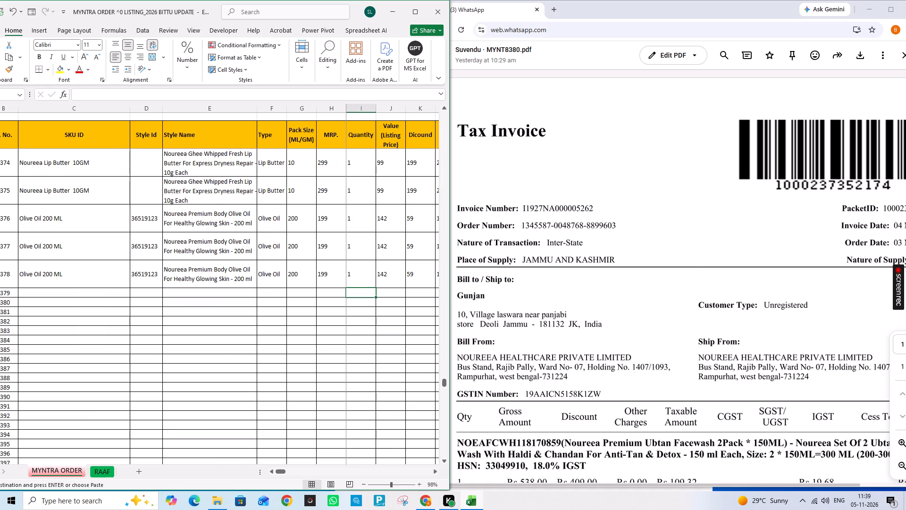
pyautogui.press('Left')
pyautogui.press('Left')
pyautogui.press('Left')
pyautogui.press('Left')
pyautogui.press('Left')
pyautogui.press('Left')
pyautogui.press('Left')
pyautogui.press('Left')
pyautogui.press('Right')
pyautogui.press('Right')
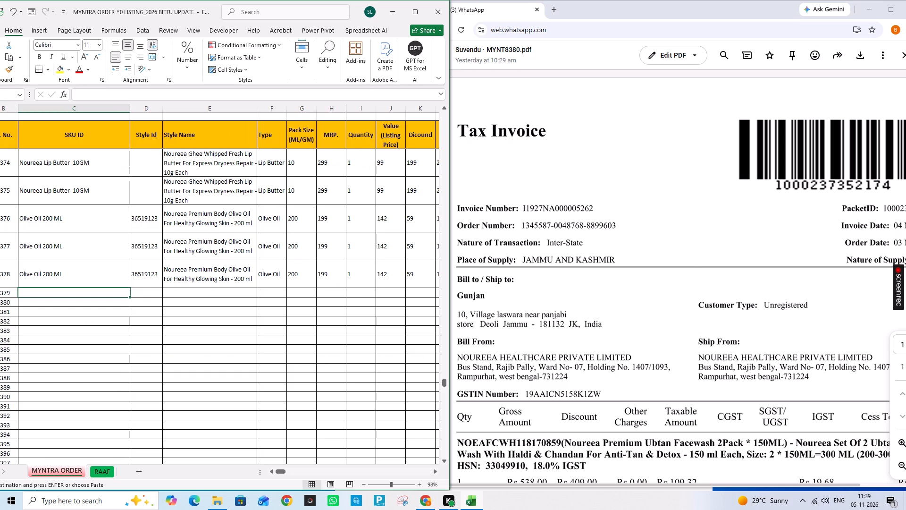
pyautogui.press('Return')
pyautogui.press('Right')
pyautogui.press('Right')
pyautogui.press('Right')
pyautogui.press('Right')
pyautogui.press('Right')
pyautogui.press('Right')
pyautogui.press('Right')
pyautogui.press('Right')
pyautogui.press('Right')
pyautogui.press('Right')
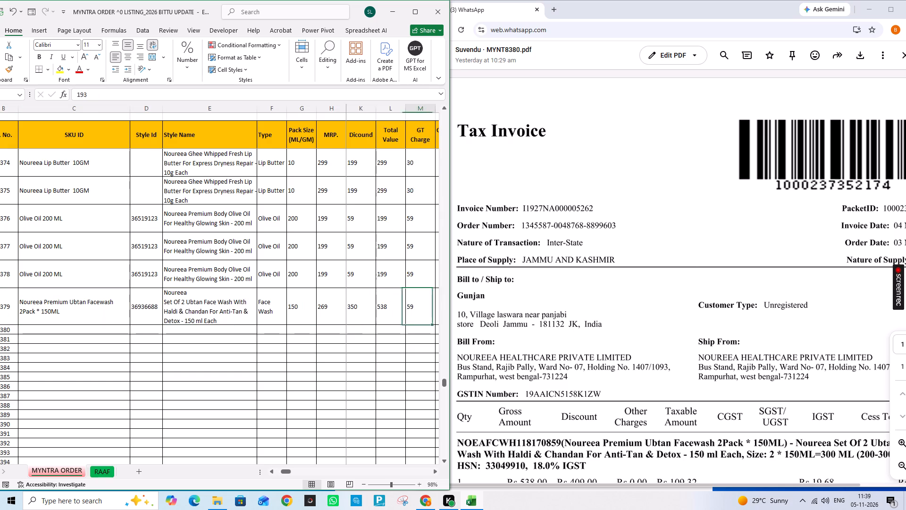
pyautogui.press('Right')
pyautogui.press('Right')
pyautogui.press('Left')
pyautogui.press('Left')
pyautogui.press('Left')
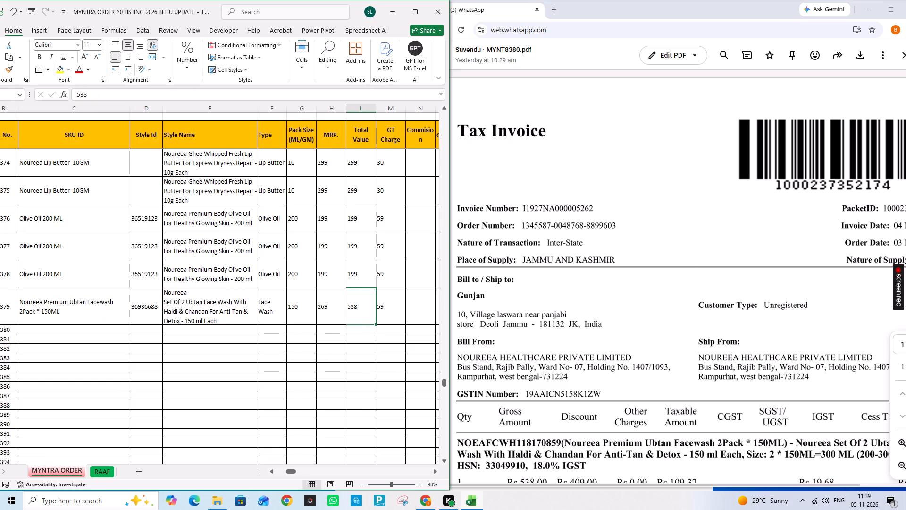
pyautogui.press('Right')
pyautogui.press('Right')
pyautogui.press('Right')
pyautogui.press('Right')
pyautogui.press('Right')
pyautogui.press('Right')
pyautogui.press('Right')
pyautogui.press('Right')
pyautogui.press('Right')
pyautogui.press('Right')
pyautogui.press('Right')
pyautogui.press('Right')
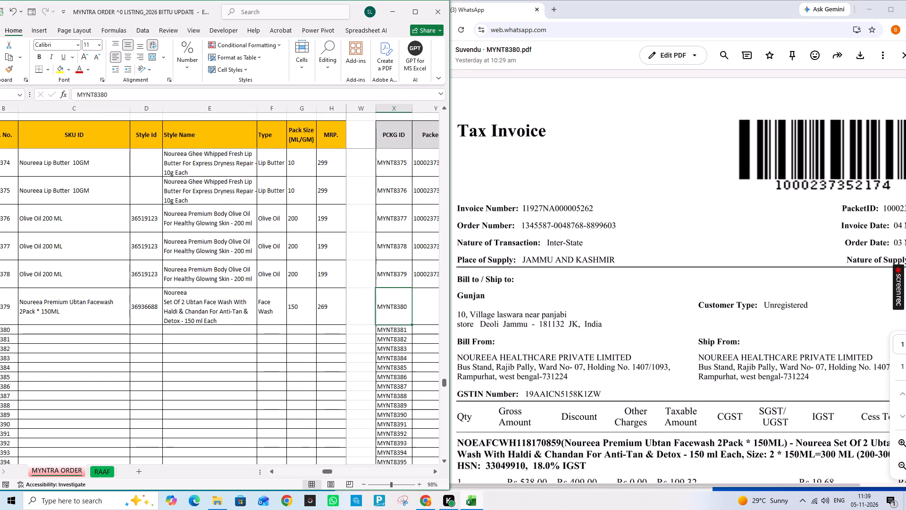
pyautogui.press('Right')
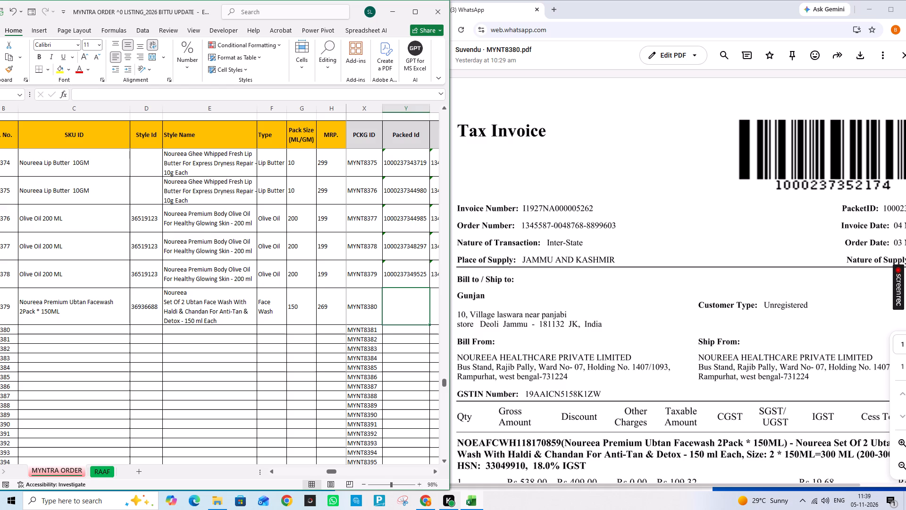
pyautogui.press("'")
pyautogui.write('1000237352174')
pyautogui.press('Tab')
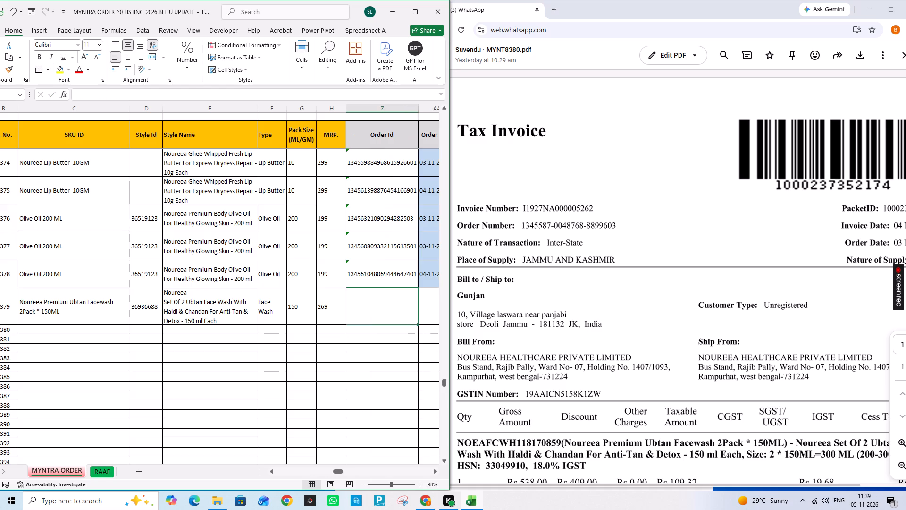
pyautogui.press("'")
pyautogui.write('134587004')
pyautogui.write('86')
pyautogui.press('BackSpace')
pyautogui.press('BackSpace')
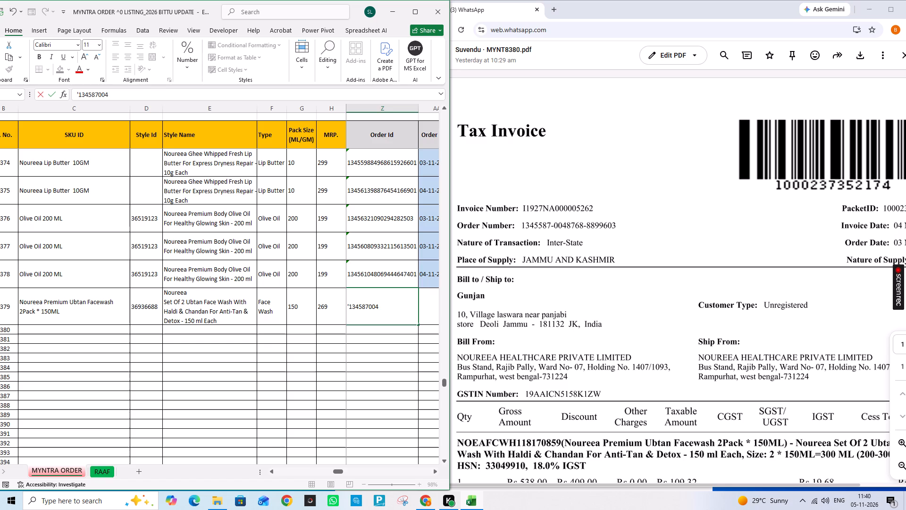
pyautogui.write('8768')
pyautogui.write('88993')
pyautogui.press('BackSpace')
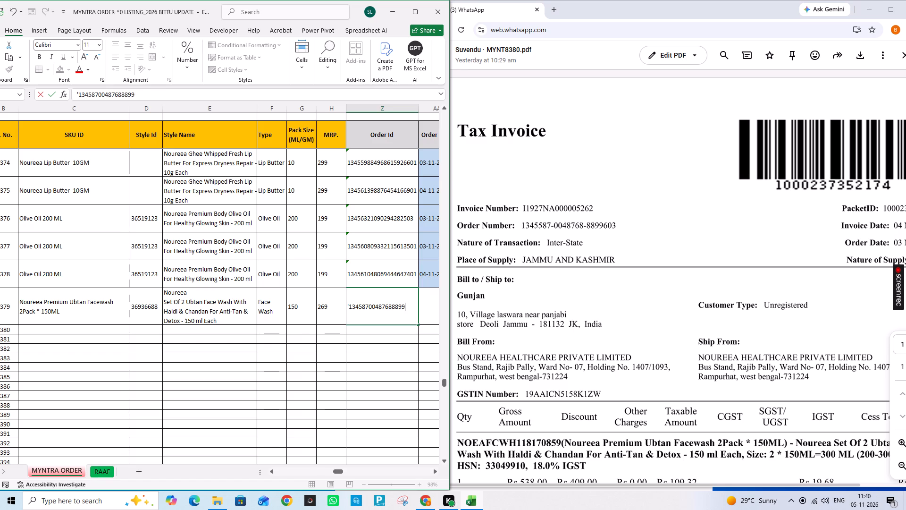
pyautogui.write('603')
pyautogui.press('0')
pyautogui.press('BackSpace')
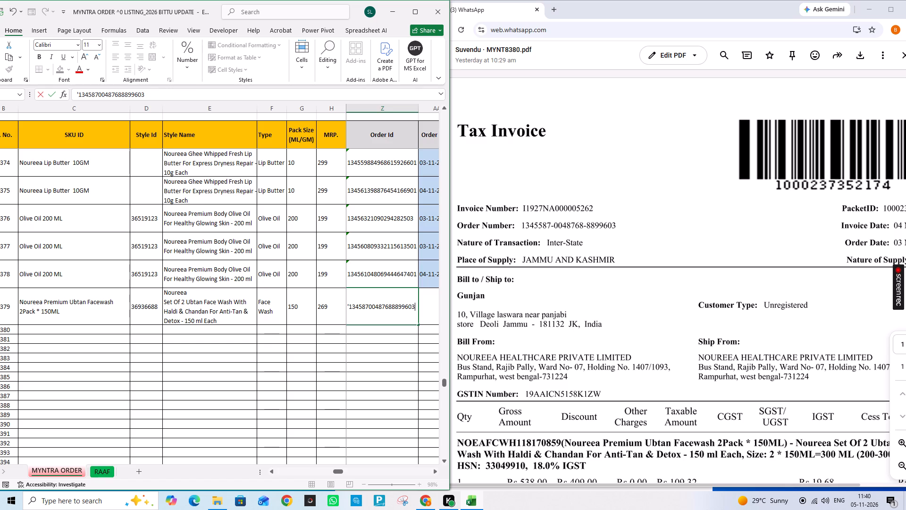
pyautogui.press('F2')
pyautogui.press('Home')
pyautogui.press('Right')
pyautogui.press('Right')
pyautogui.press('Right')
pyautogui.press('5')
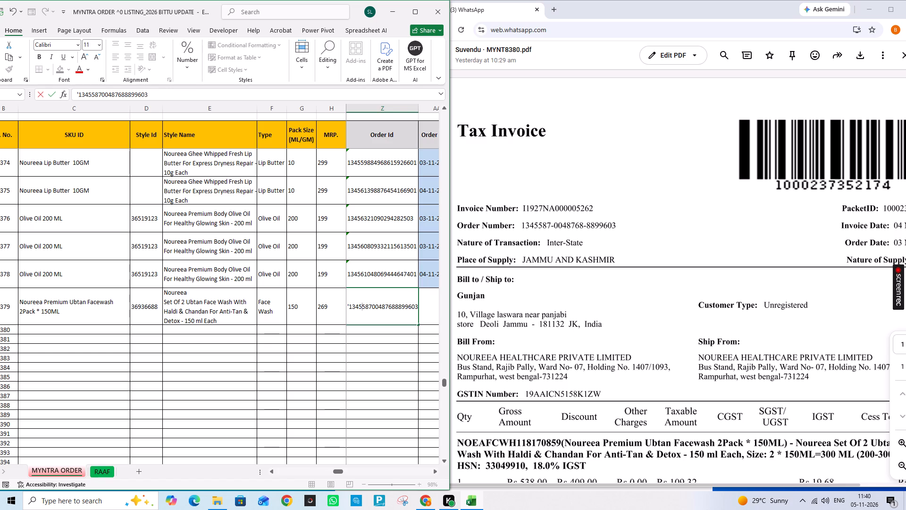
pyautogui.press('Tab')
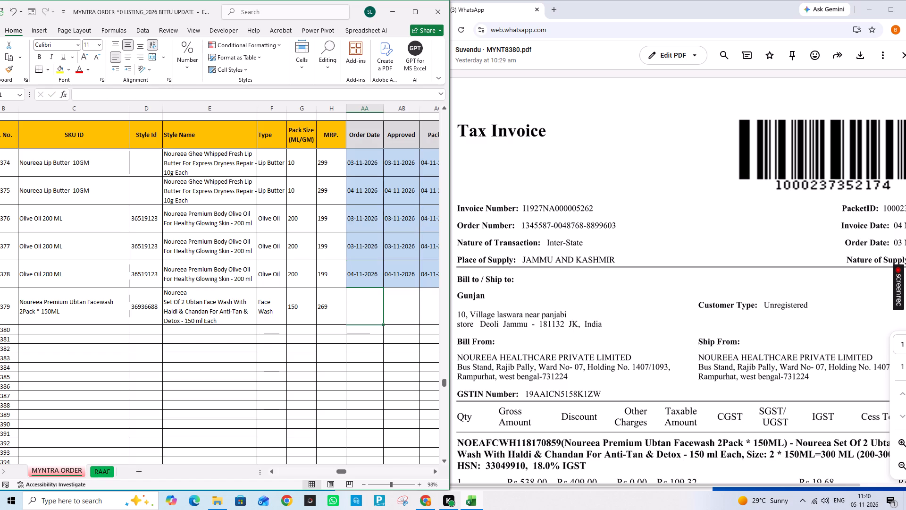
# Copy the Order Date through Pick up Complete dates, 03-11-2026 and 04-11-2026, from the row ending 377 into the MYNT8380 row.
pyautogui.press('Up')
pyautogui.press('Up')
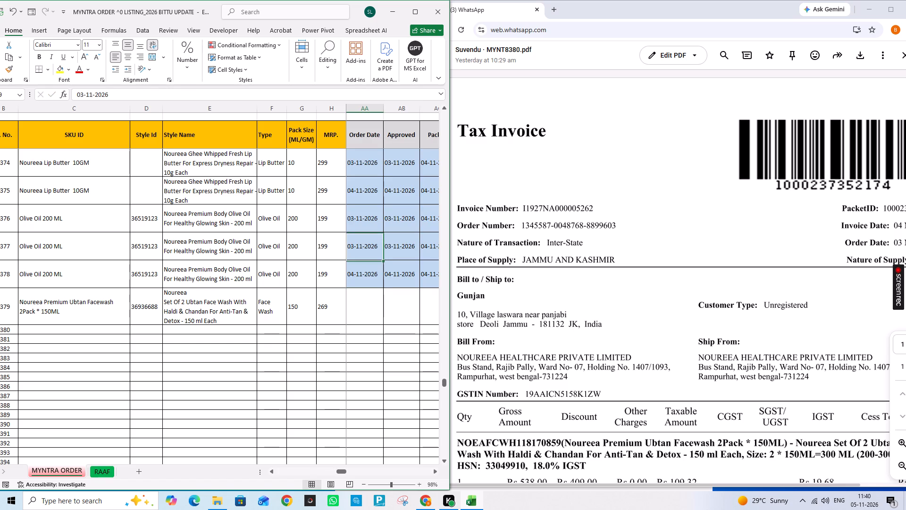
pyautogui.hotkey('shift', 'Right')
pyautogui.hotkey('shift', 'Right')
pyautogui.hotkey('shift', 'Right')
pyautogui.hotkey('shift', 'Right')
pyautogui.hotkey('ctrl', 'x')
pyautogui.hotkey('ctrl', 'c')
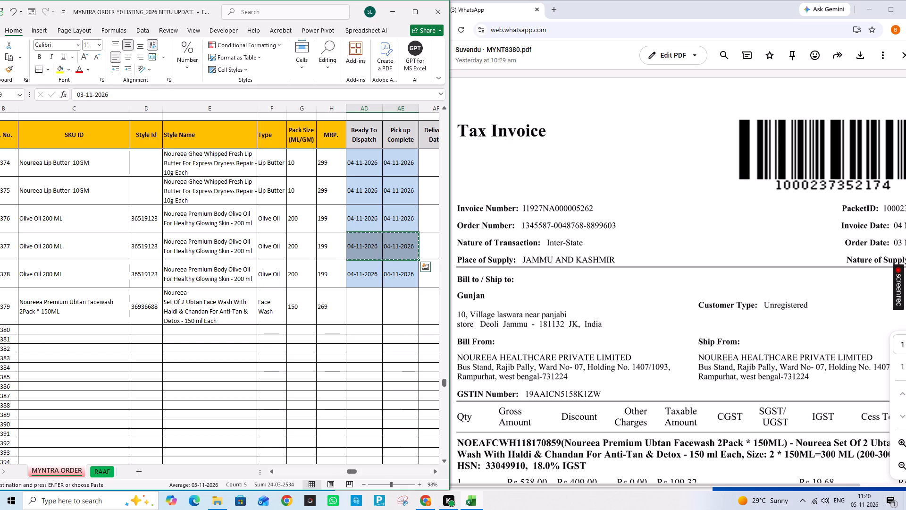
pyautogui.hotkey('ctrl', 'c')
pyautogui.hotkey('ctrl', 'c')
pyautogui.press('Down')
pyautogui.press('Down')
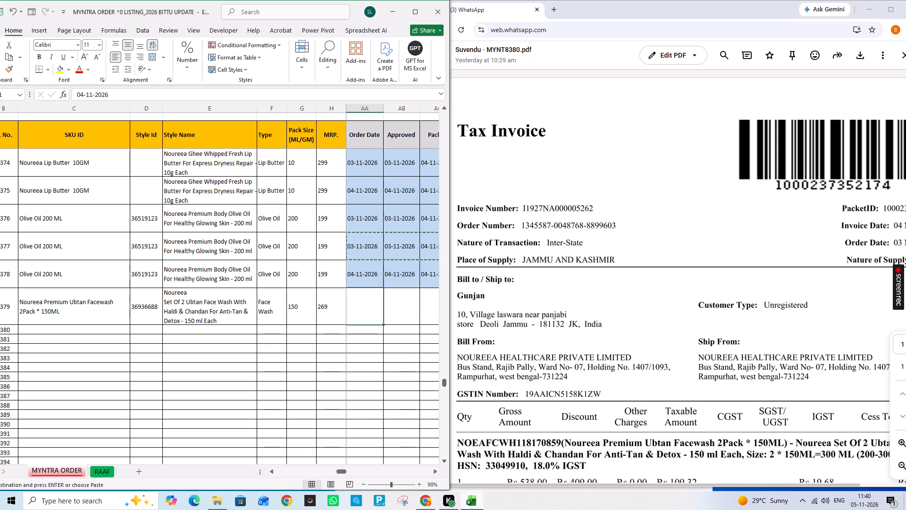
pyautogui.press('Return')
# Enter the invoice's buyer name in the Buyer Name column of the Ubtan Facewash row ending 379.
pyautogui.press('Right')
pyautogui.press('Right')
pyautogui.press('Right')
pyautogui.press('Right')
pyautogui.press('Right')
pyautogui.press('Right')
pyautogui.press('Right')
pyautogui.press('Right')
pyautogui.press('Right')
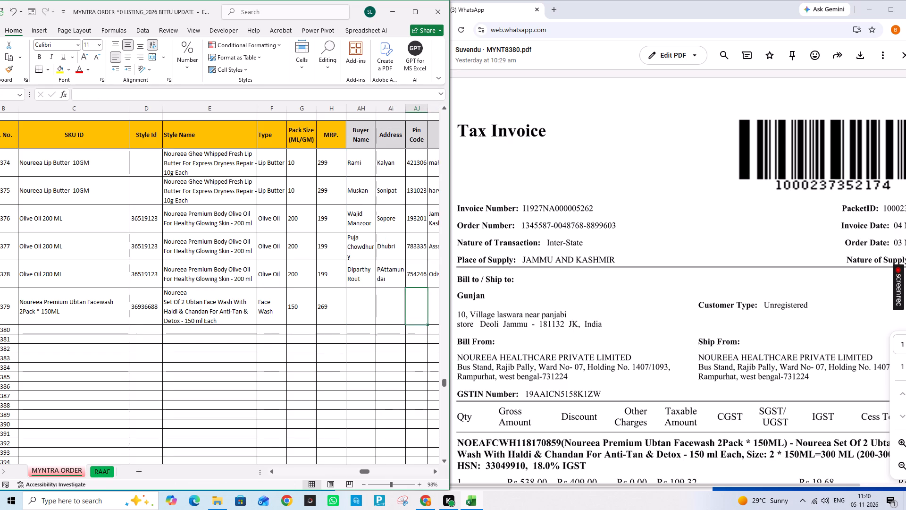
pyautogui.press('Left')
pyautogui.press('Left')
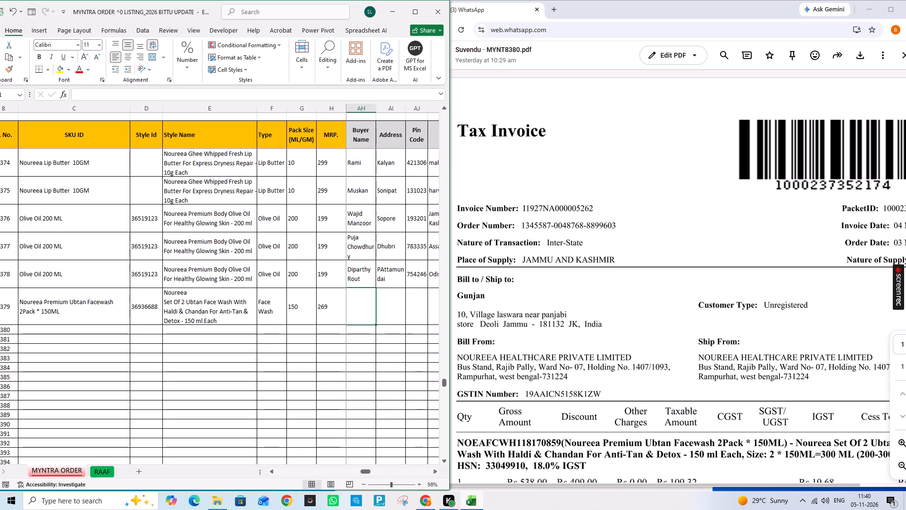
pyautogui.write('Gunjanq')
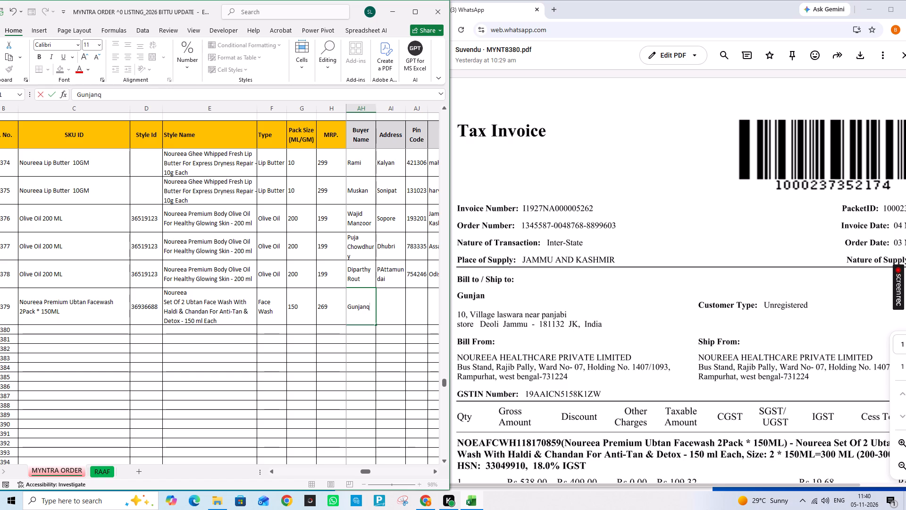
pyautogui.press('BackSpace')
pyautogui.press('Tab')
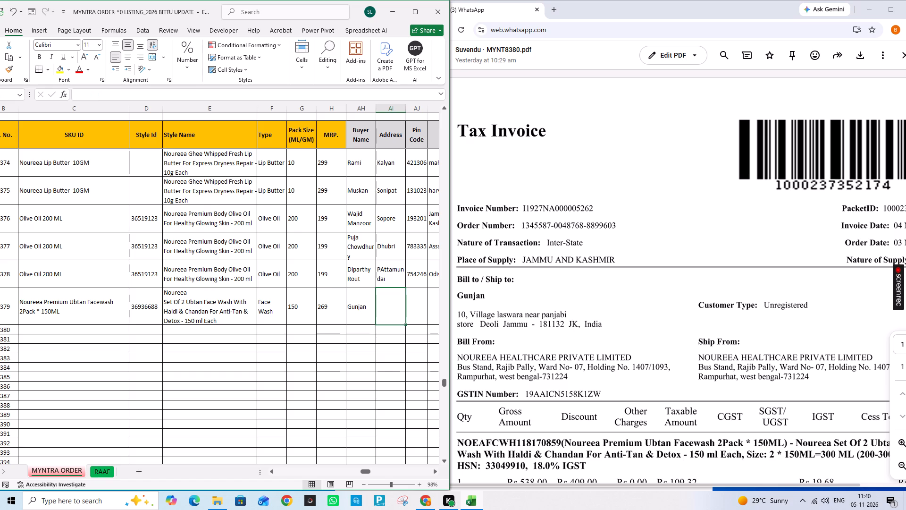
# Fill in the invoice's delivery city and pin code in the Address and Pin Code columns of the row ending 379.
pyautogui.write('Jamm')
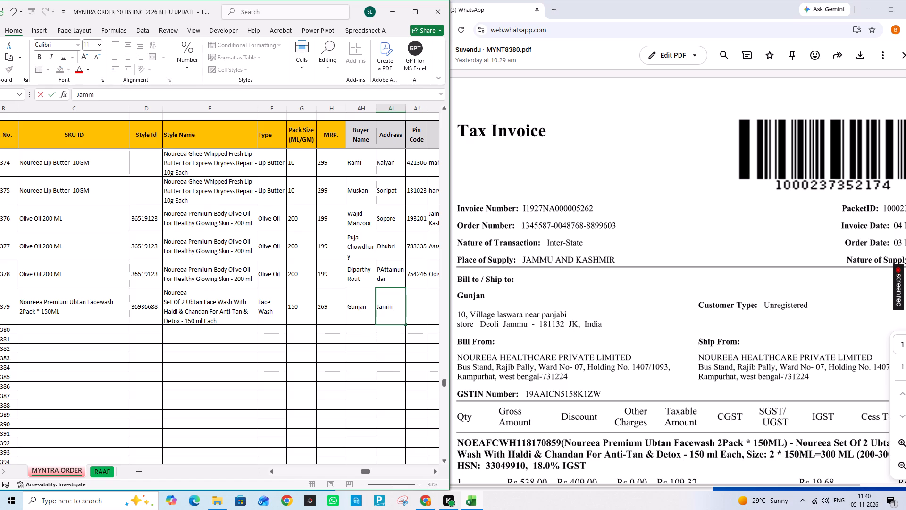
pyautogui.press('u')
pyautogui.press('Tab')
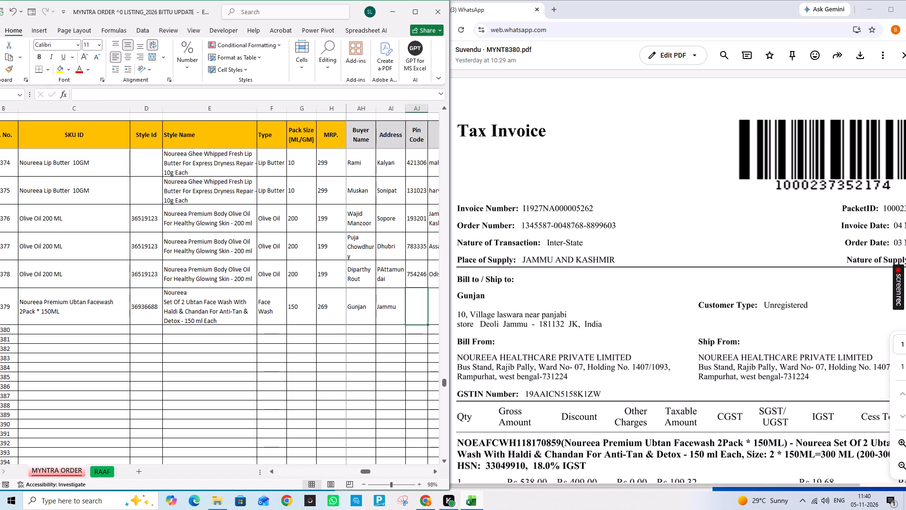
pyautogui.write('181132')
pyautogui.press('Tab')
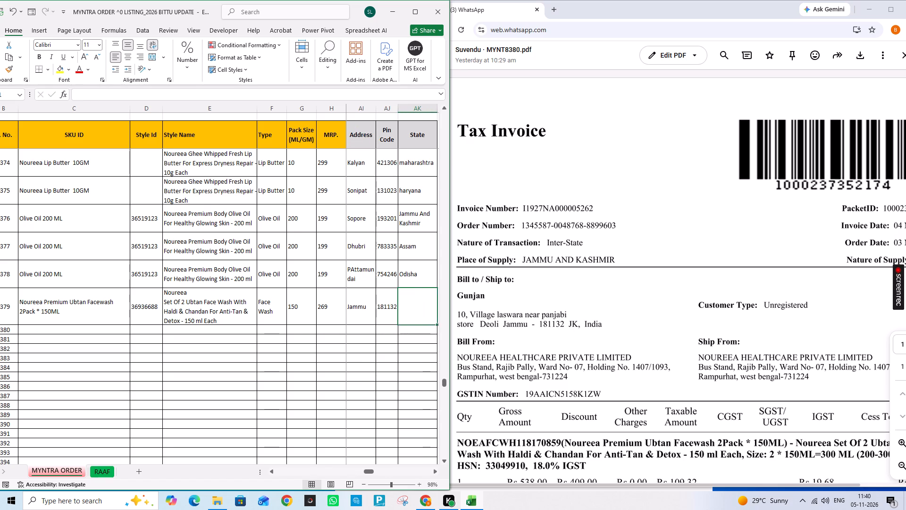
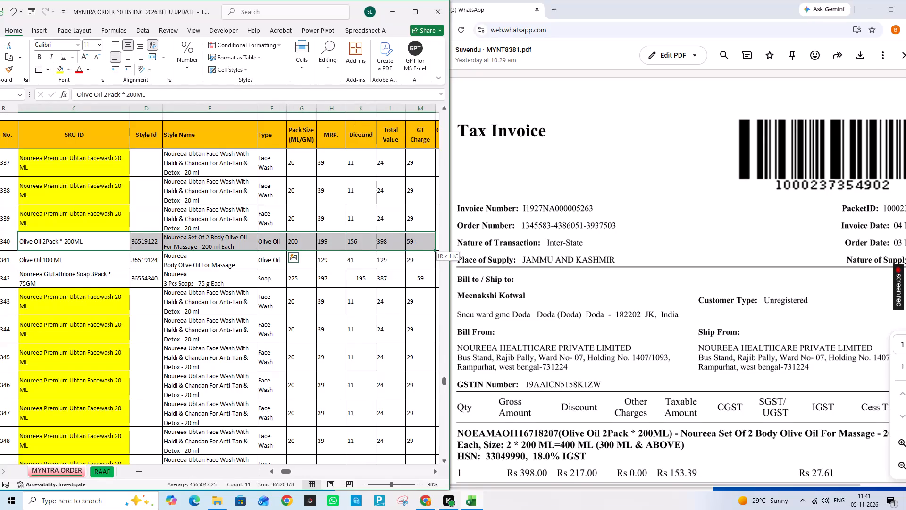
# Copy the Olive Oil 2Pack * 200ML product details from the row ending 340 into the empty row ending 380.
pyautogui.hotkey('shift', 'Right')
pyautogui.hotkey('shift', 'Right')
pyautogui.hotkey('ctrl', 'c')
pyautogui.press('pagedown')
pyautogui.press('pagedown')
pyautogui.press('pagedown')
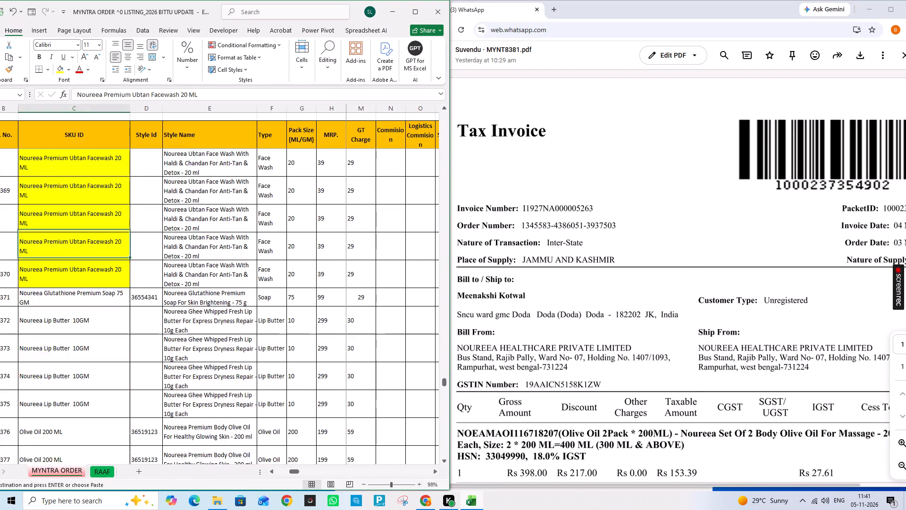
pyautogui.press('pagedown')
pyautogui.press('pagedown')
pyautogui.press('pageup')
pyautogui.press('Down')
pyautogui.press('Up')
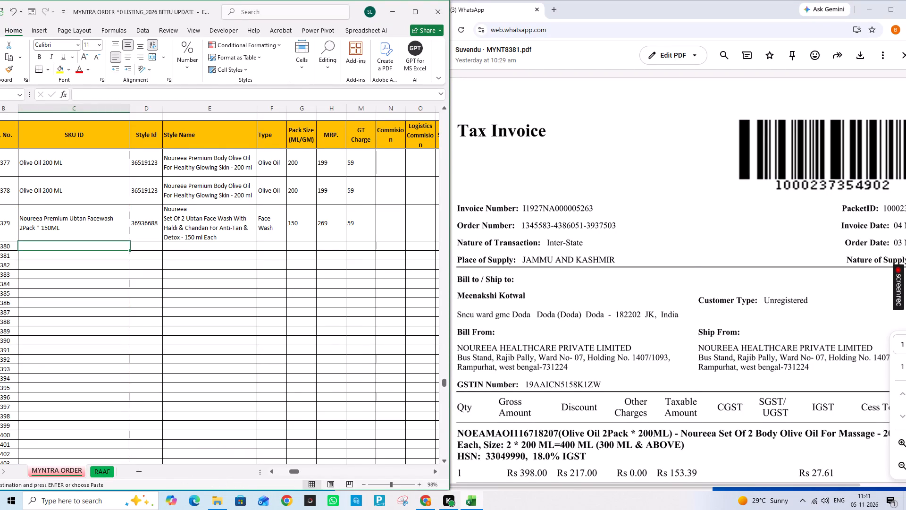
pyautogui.press('Return')
pyautogui.press('Right')
pyautogui.press('Right')
pyautogui.press('Right')
pyautogui.press('Right')
pyautogui.press('Right')
pyautogui.press('Right')
pyautogui.press('Right')
pyautogui.press('Right')
pyautogui.press('Right')
pyautogui.press('Right')
pyautogui.press('Right')
pyautogui.press('Right')
pyautogui.press('Right')
pyautogui.press('Right')
pyautogui.press('Right')
pyautogui.press('Right')
pyautogui.press('Right')
pyautogui.press('Right')
pyautogui.press('Right')
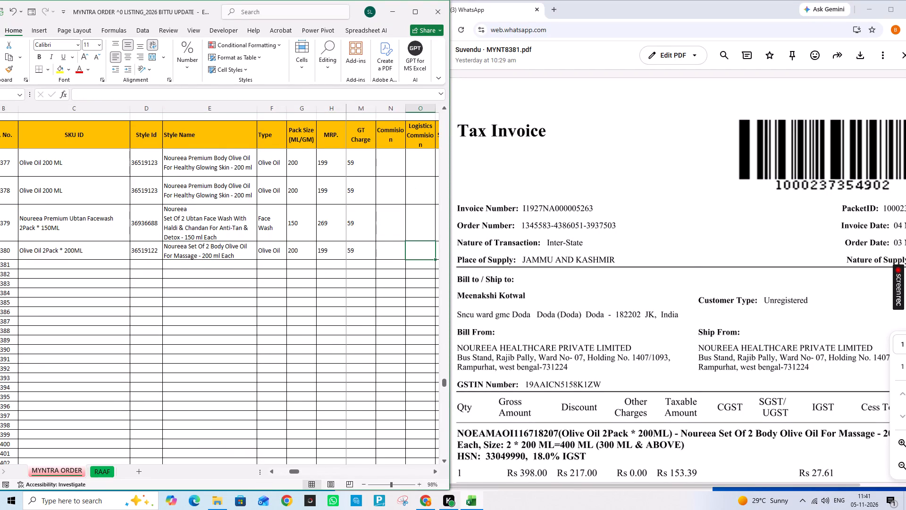
pyautogui.press('Right')
pyautogui.press('Right')
pyautogui.press('Right')
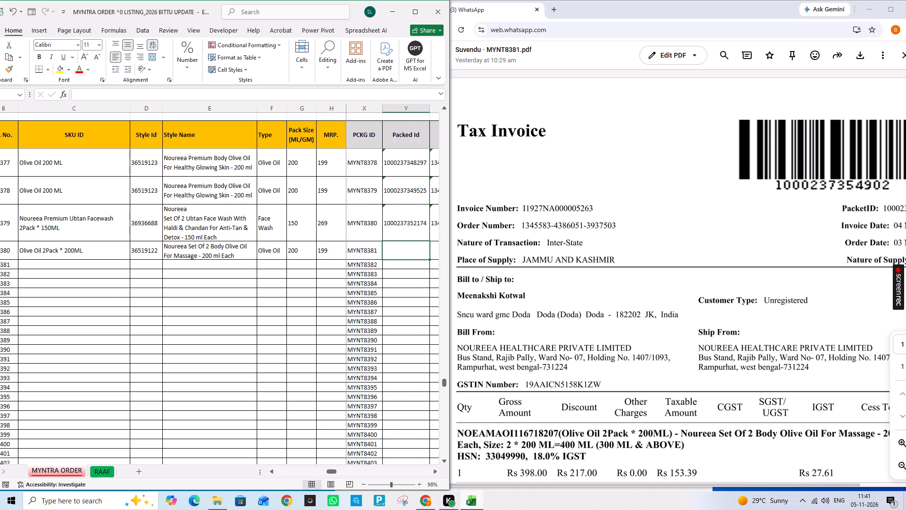
pyautogui.press("'")
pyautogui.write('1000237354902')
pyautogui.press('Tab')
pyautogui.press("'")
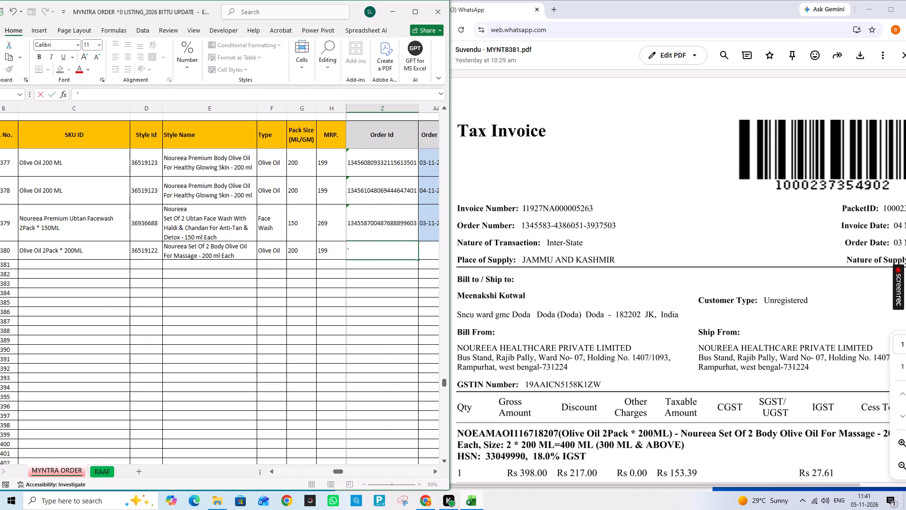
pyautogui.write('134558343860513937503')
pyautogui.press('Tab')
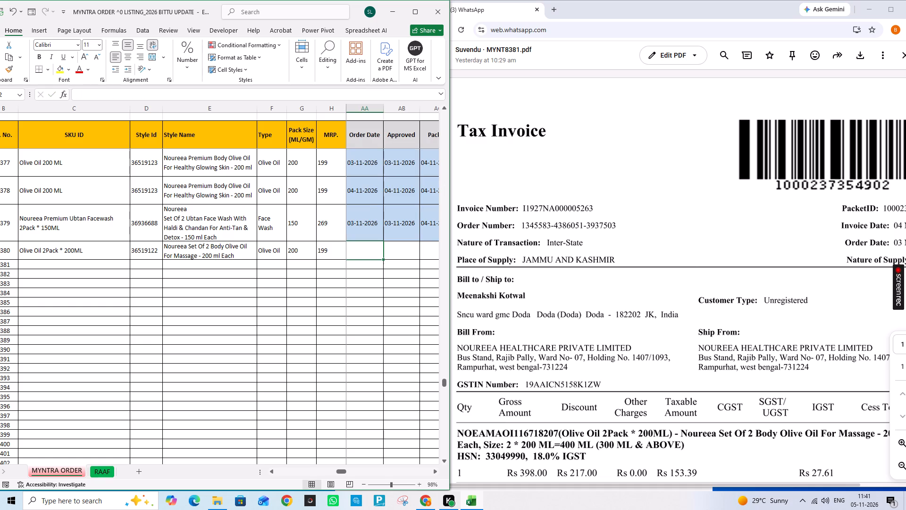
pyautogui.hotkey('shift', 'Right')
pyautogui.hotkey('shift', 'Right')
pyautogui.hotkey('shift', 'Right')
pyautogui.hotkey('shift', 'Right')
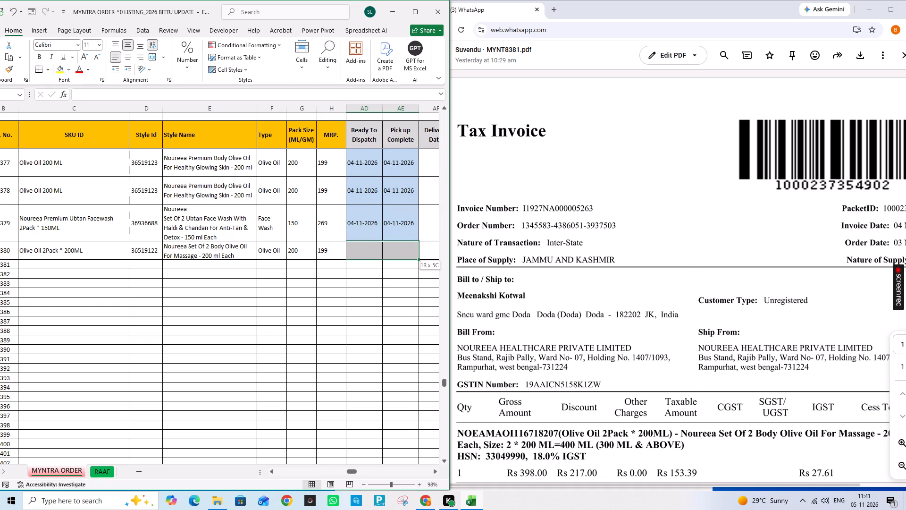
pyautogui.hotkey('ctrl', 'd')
# Enter the invoice's buyer name in the Buyer Name column of the Olive Oil 2Pack row ending 380.
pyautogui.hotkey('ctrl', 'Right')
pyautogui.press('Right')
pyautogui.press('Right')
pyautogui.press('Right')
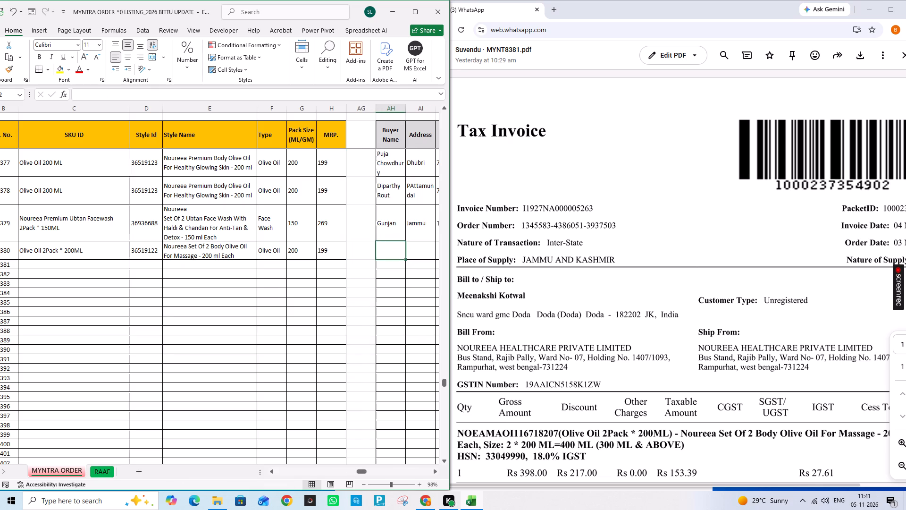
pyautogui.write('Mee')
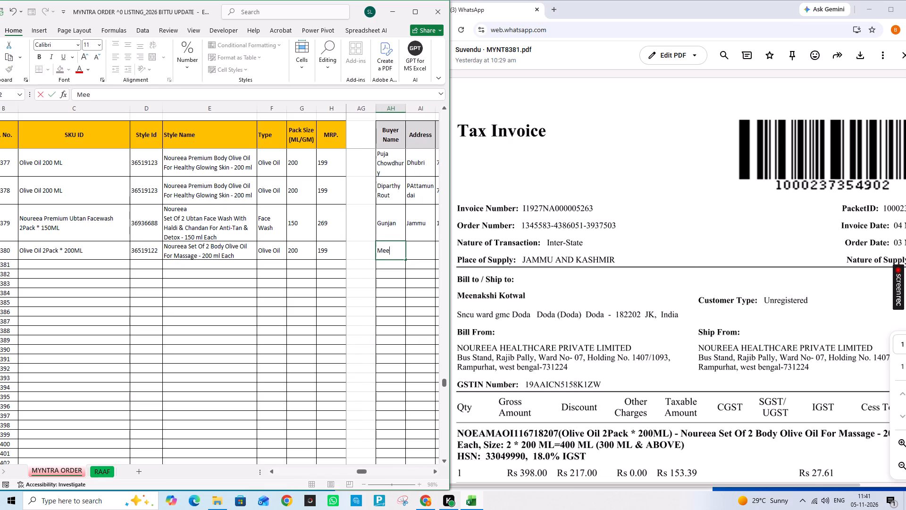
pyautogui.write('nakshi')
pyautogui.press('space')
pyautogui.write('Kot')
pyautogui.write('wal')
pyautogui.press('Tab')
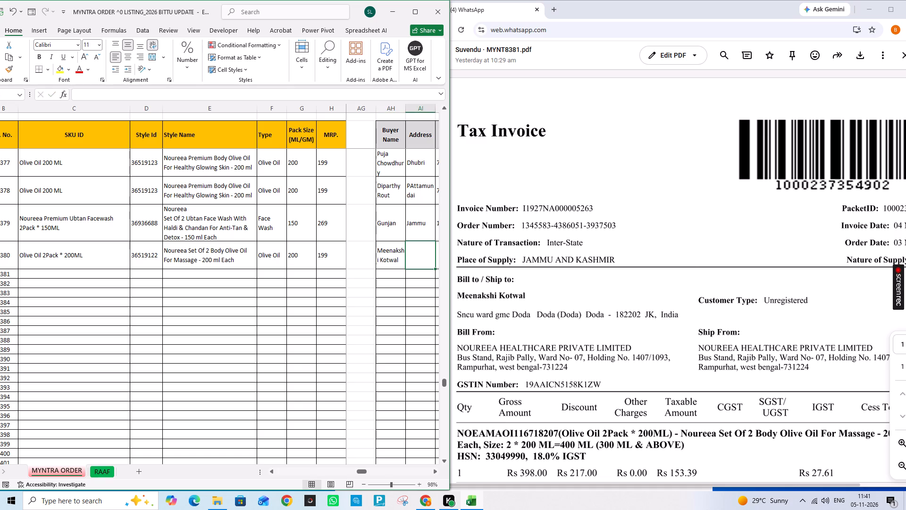
# Fill in the invoice's delivery city and pin code in the Address and Pin Code columns of the row ending 380.
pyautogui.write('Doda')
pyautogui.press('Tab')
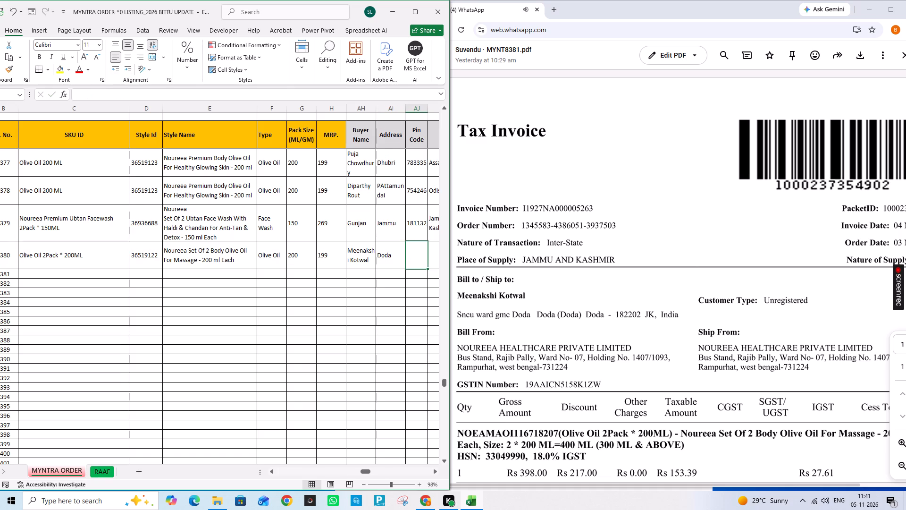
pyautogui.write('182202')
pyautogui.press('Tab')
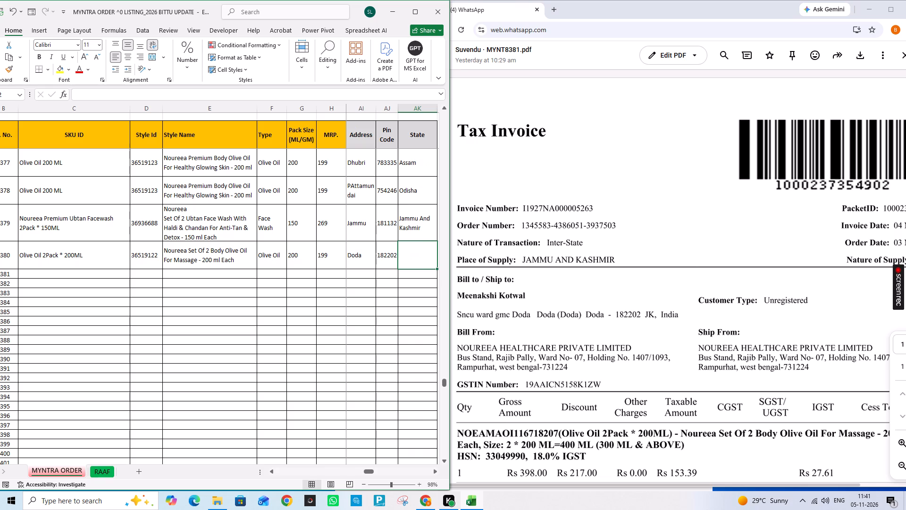
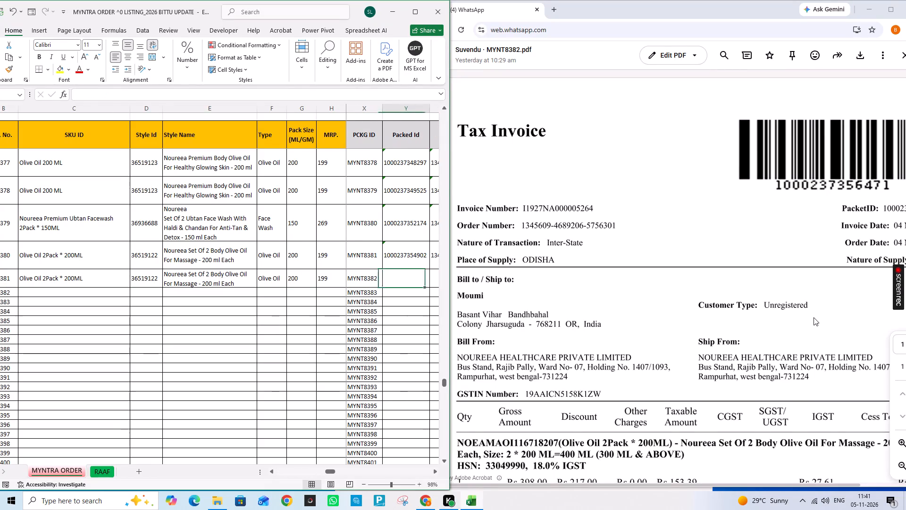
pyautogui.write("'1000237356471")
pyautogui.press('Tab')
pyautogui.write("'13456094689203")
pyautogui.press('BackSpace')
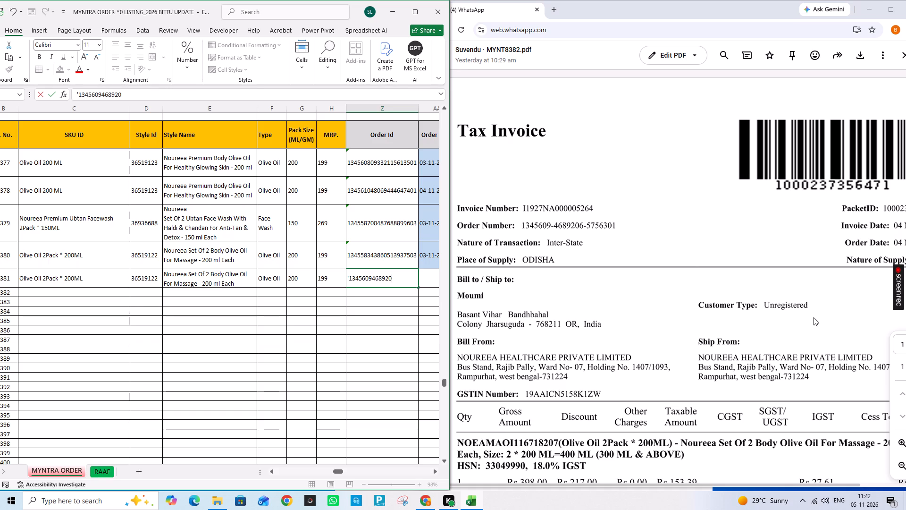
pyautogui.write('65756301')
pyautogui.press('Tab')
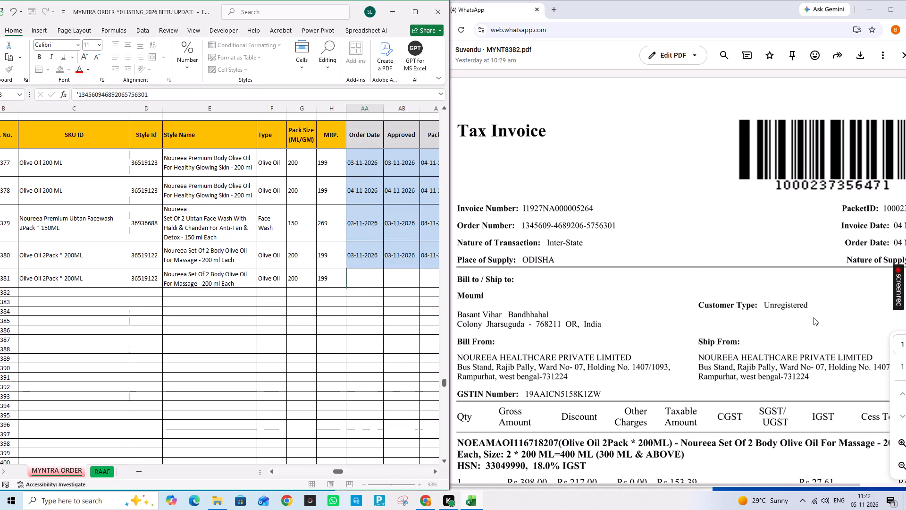
# Copy the 04-11-2026 Order Date from the MYNT8379 row into the Order Date through Pick up Complete cells of the MYNT8382 row.
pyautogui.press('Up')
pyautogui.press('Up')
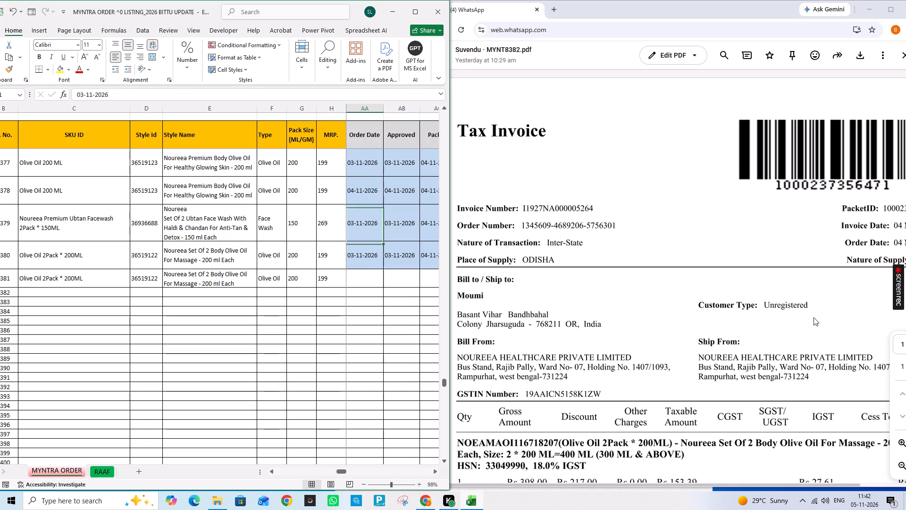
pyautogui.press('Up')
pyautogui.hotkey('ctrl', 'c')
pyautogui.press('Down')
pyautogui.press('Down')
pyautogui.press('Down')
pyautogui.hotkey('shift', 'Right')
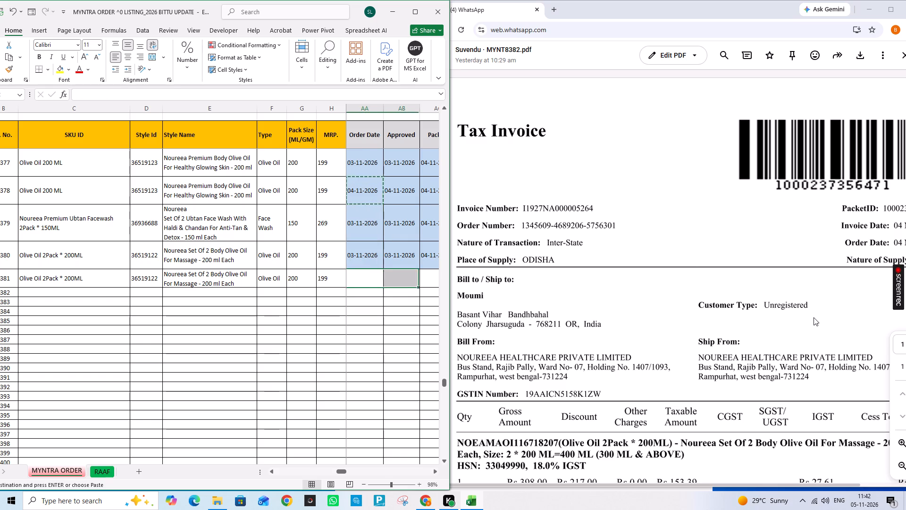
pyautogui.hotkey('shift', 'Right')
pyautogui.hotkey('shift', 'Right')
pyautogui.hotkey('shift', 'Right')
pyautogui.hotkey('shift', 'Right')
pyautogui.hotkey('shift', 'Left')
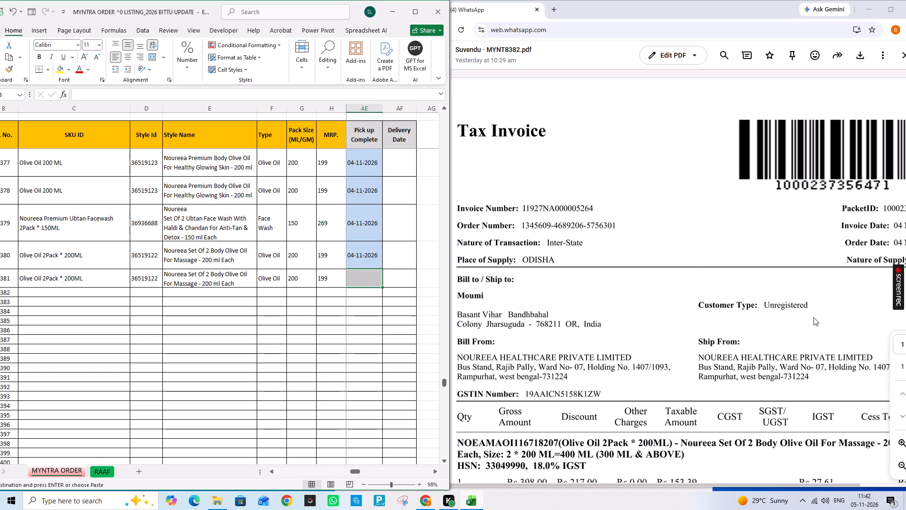
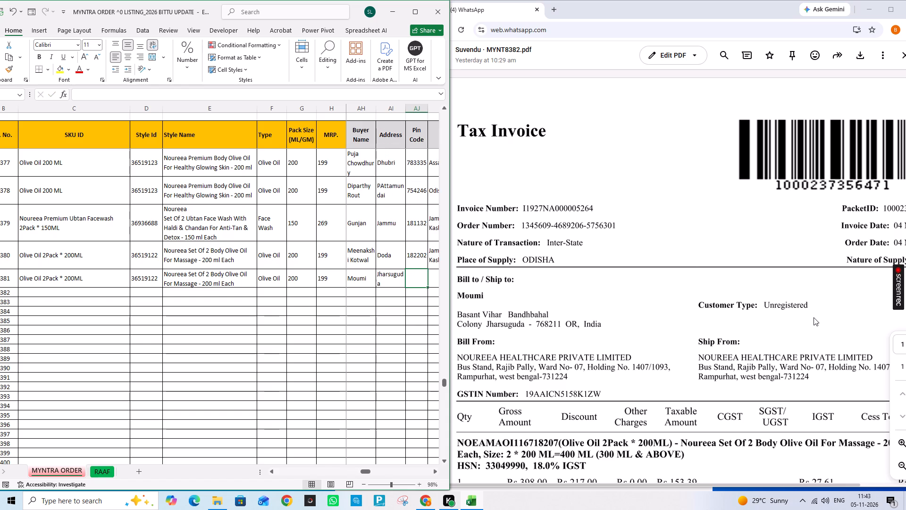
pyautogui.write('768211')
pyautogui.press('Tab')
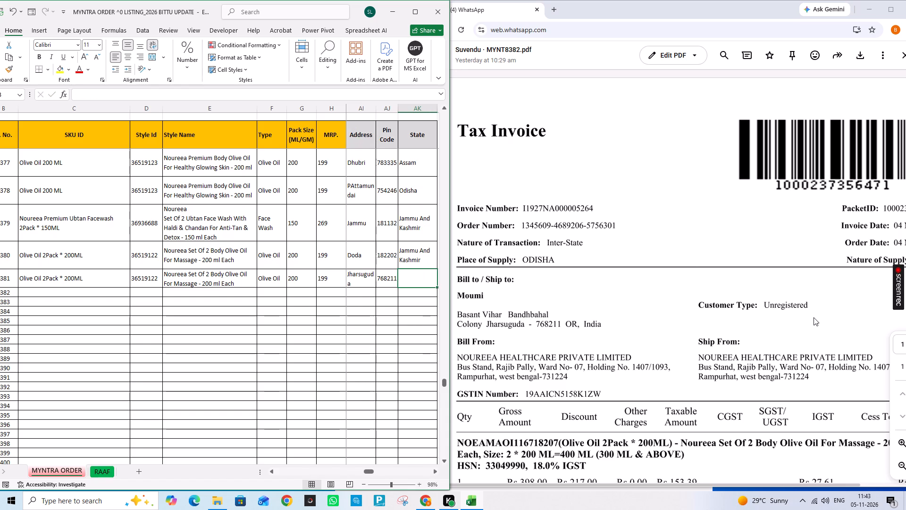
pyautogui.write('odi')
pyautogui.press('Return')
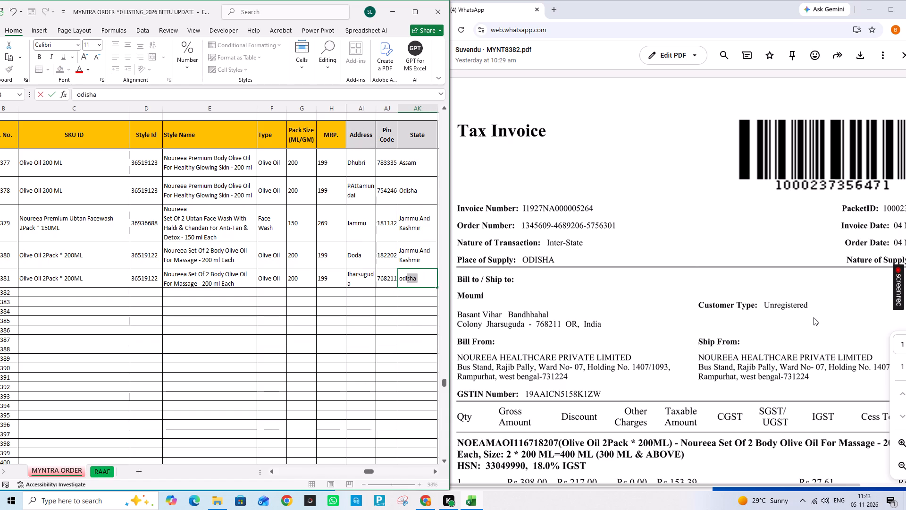
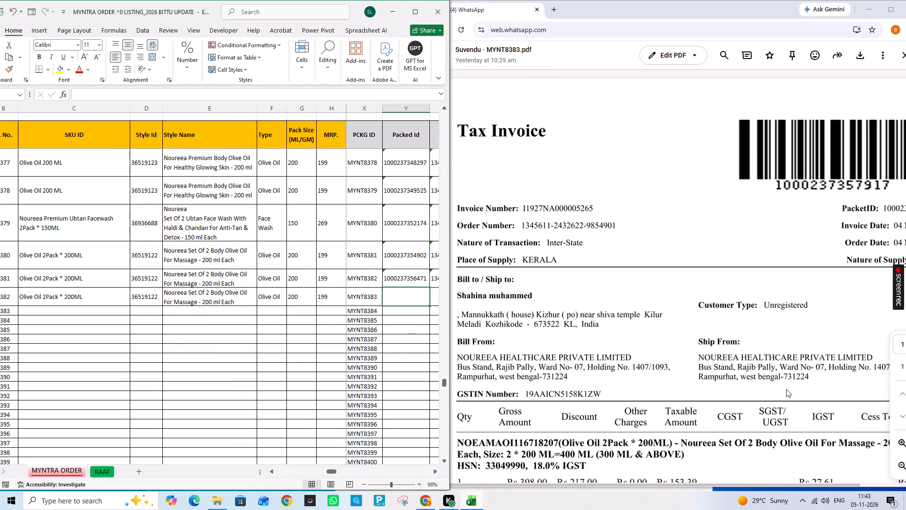
pyautogui.press("'")
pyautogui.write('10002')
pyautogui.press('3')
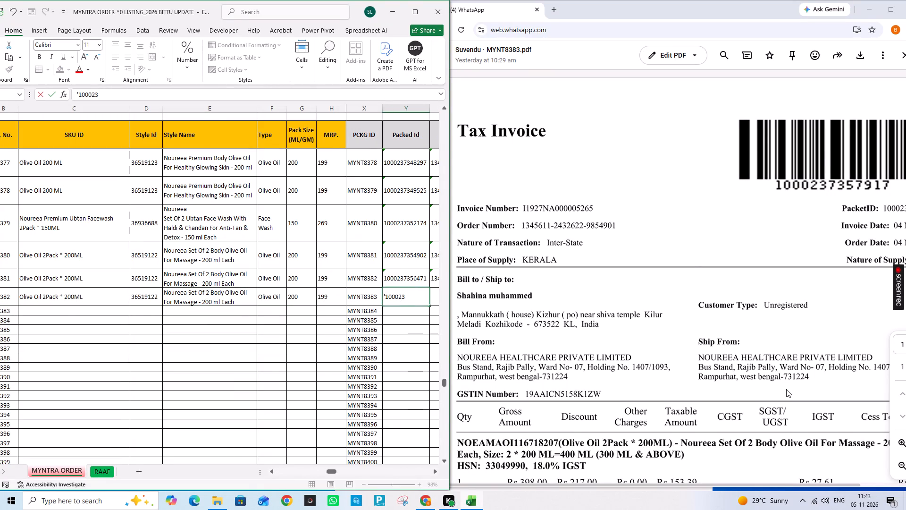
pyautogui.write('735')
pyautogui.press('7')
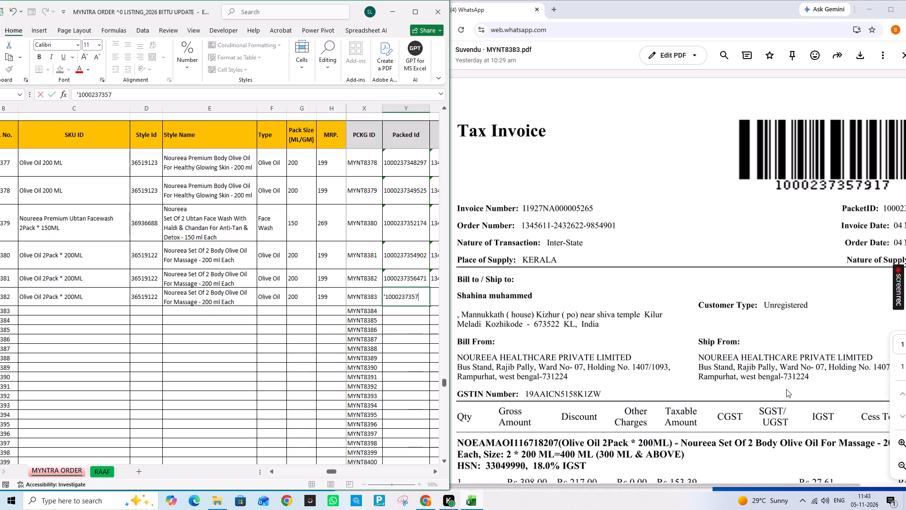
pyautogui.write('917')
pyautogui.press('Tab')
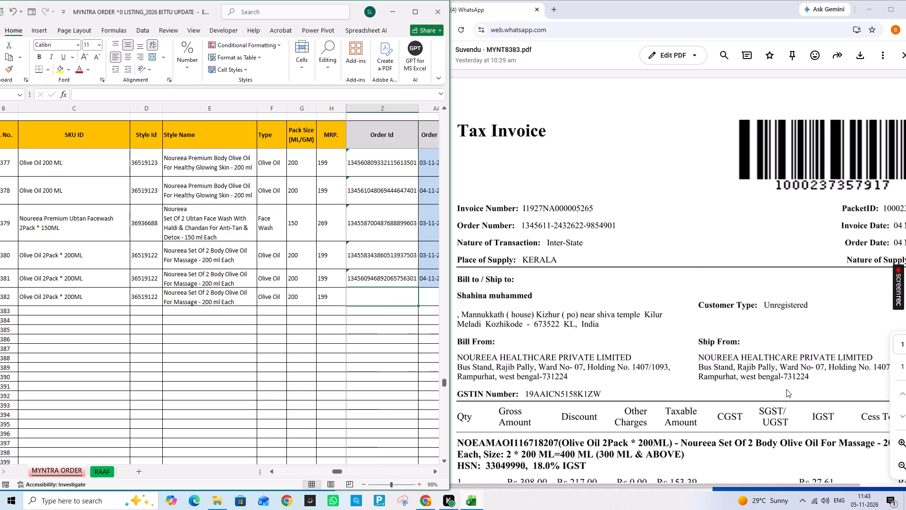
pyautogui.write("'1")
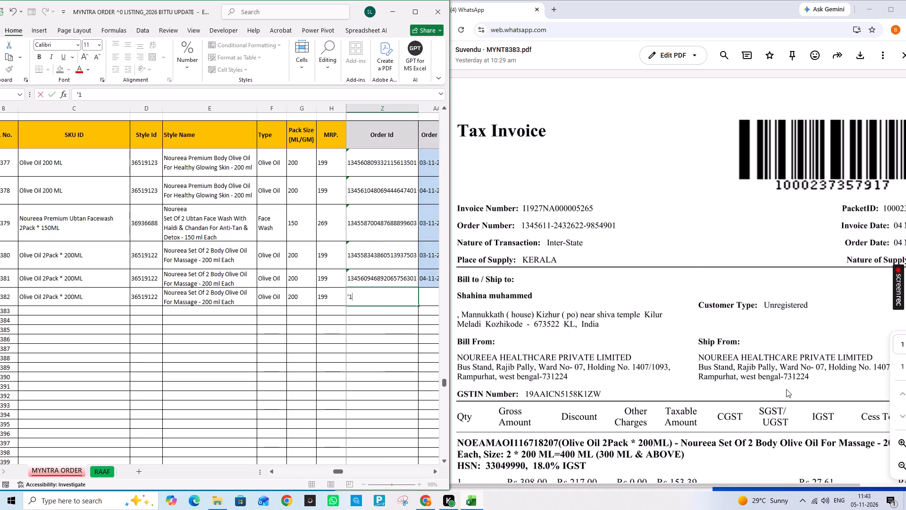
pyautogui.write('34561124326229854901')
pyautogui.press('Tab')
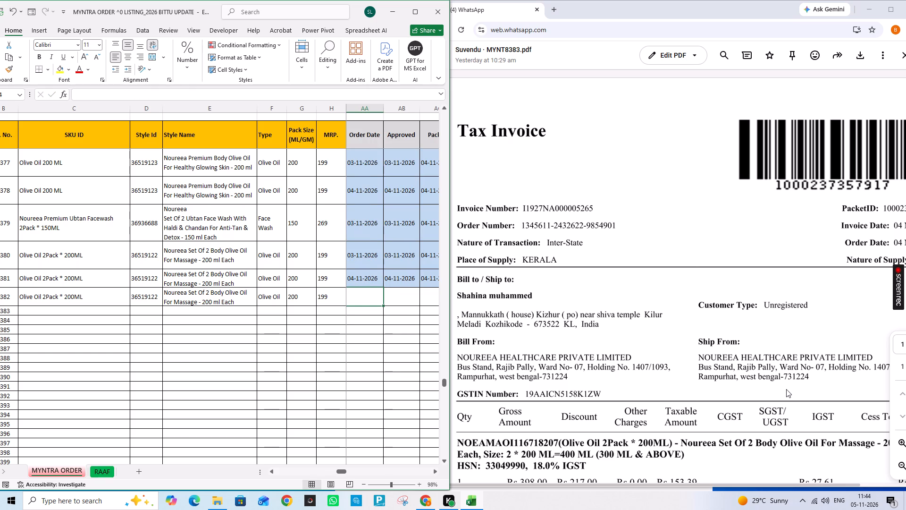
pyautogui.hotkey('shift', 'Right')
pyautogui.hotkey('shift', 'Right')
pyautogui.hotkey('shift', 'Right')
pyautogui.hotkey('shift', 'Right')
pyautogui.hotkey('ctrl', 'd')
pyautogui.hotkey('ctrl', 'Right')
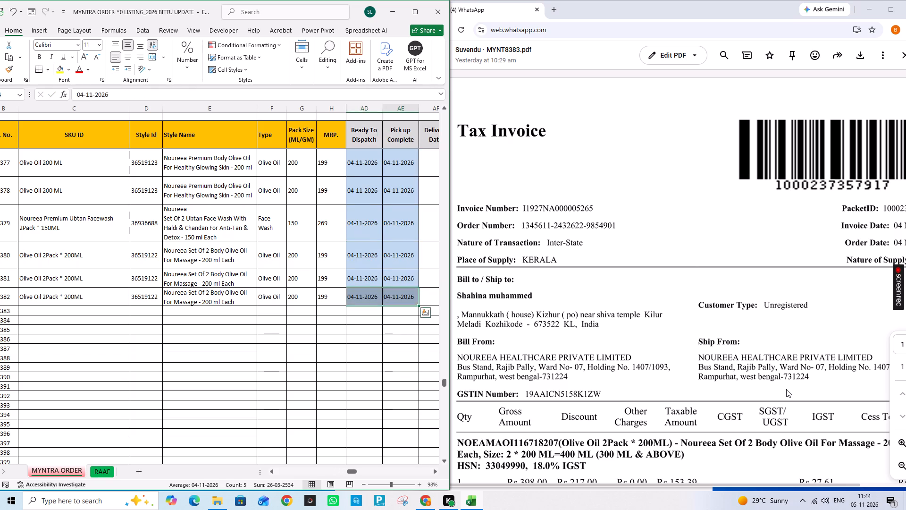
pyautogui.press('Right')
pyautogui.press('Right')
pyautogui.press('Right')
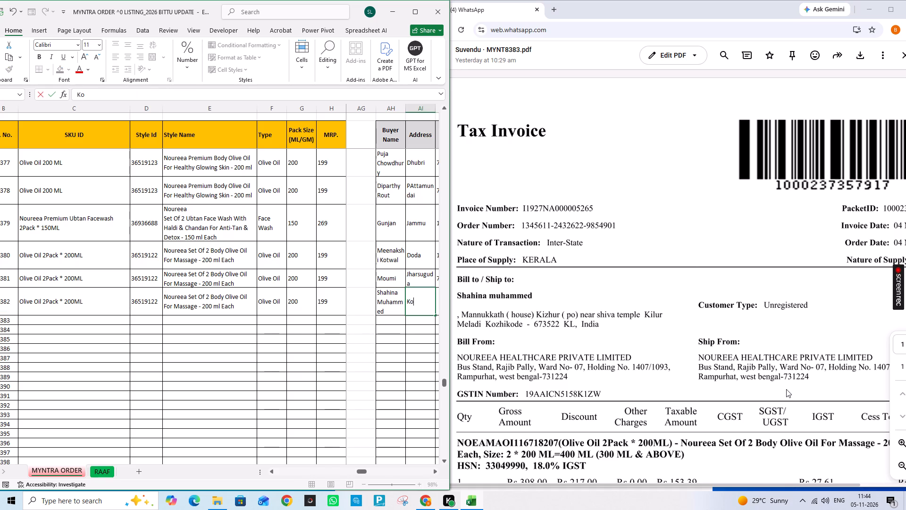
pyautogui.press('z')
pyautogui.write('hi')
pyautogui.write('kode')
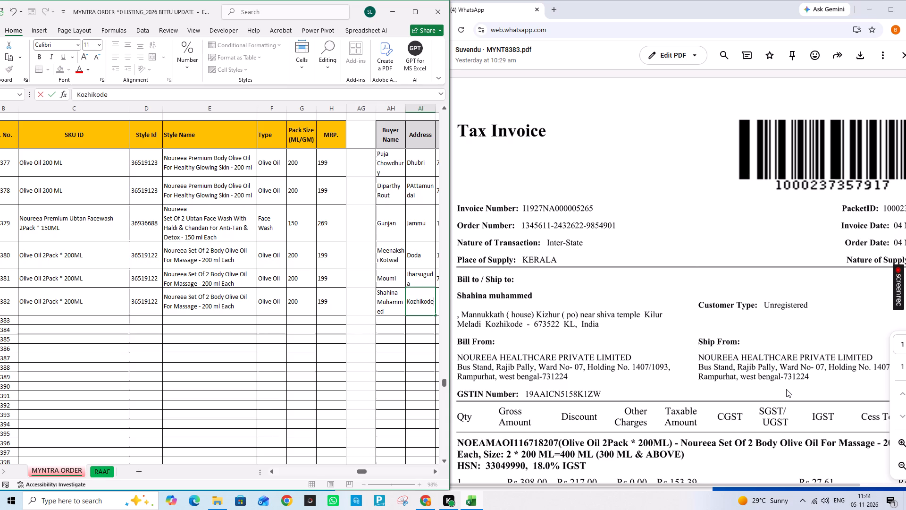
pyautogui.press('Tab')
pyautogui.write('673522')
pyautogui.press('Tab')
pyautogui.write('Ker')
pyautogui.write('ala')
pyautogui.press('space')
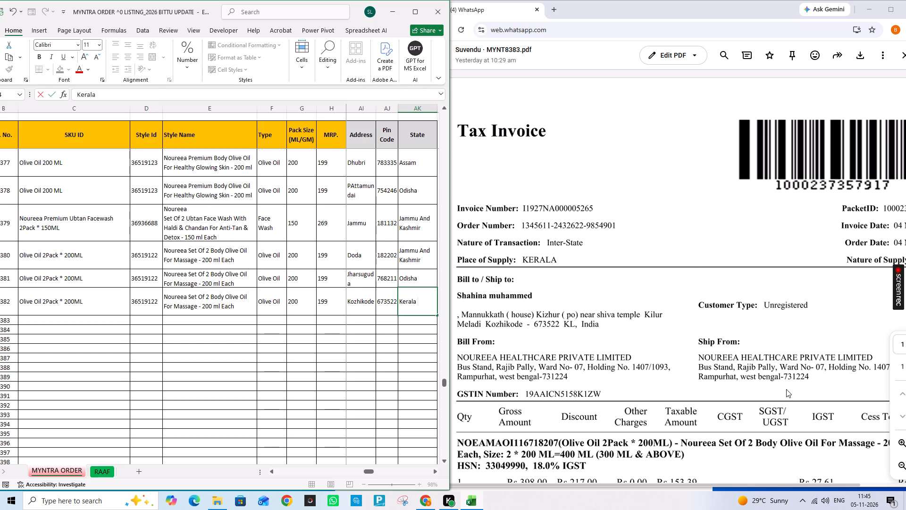
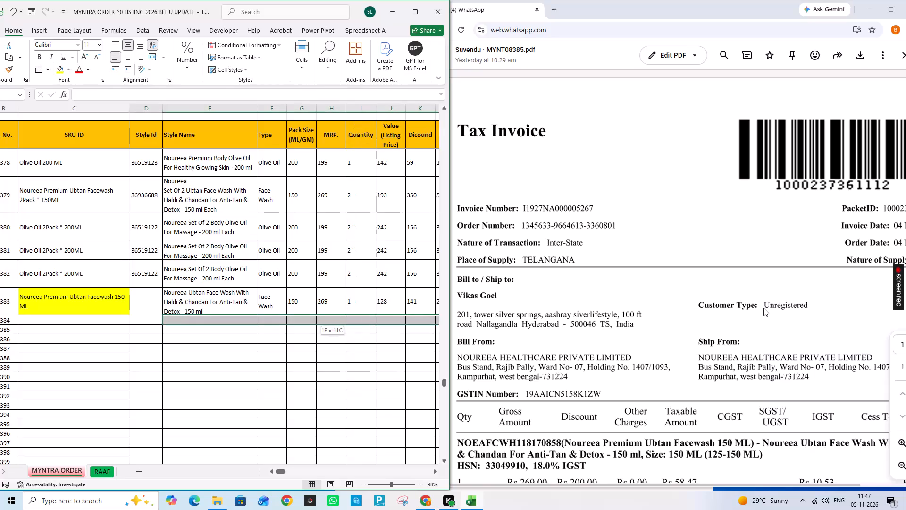
# Fill the product and pricing cells from Style Name onward in the MYNT8385 row with those of the MYNT8384 row.
pyautogui.hotkey('shift', 'Left')
pyautogui.hotkey('ctrl', 'd')
pyautogui.hotkey('ctrl', 'Right')
pyautogui.press('Right')
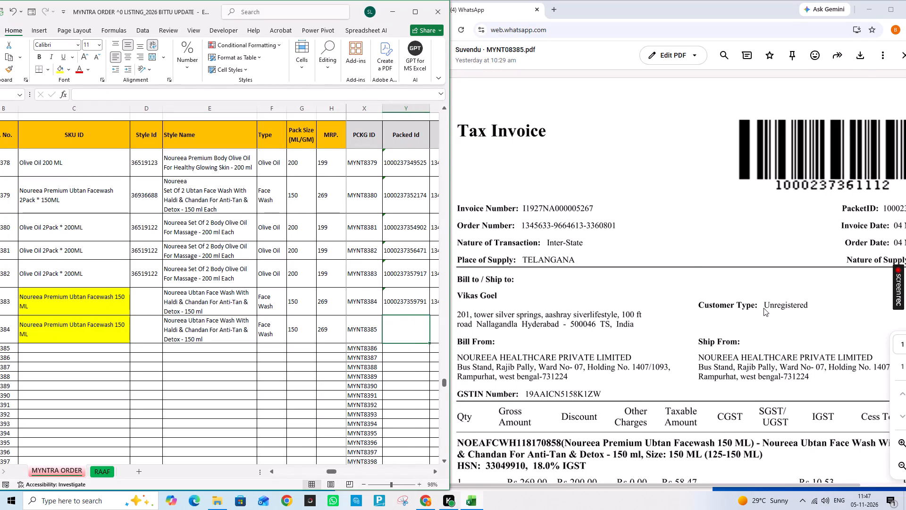
pyautogui.press("'")
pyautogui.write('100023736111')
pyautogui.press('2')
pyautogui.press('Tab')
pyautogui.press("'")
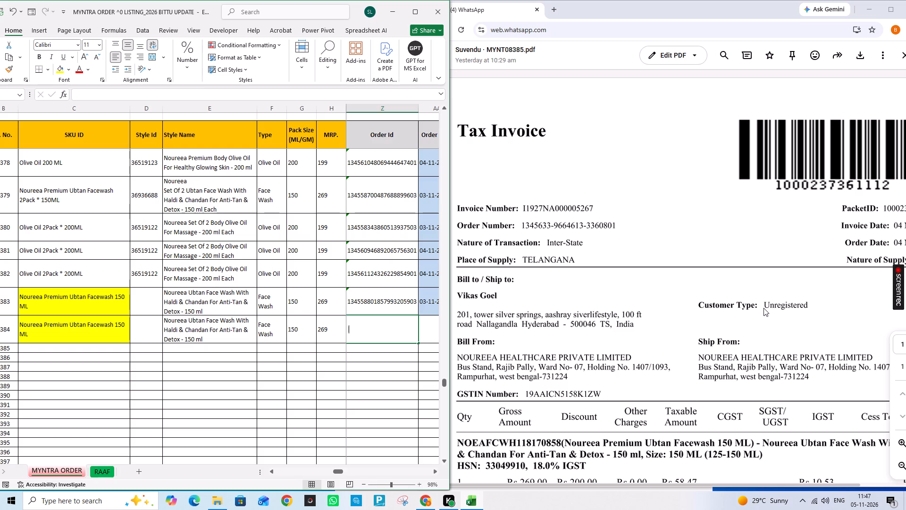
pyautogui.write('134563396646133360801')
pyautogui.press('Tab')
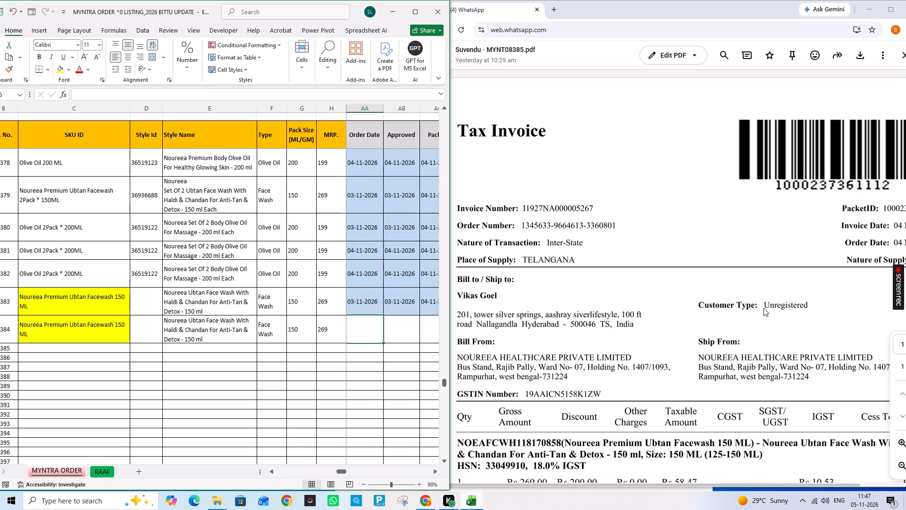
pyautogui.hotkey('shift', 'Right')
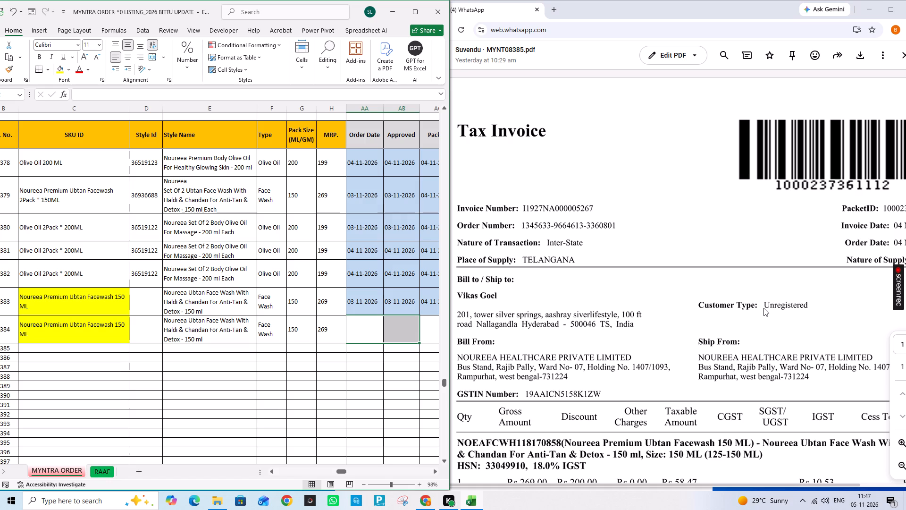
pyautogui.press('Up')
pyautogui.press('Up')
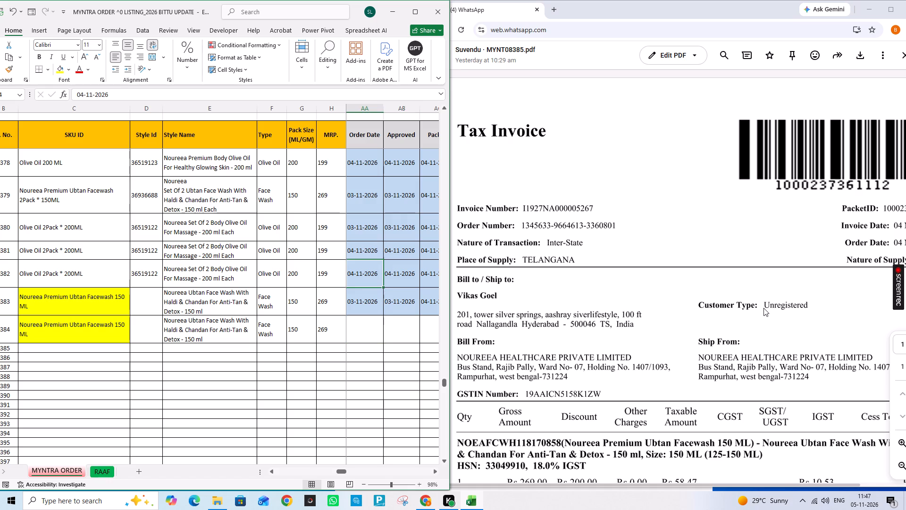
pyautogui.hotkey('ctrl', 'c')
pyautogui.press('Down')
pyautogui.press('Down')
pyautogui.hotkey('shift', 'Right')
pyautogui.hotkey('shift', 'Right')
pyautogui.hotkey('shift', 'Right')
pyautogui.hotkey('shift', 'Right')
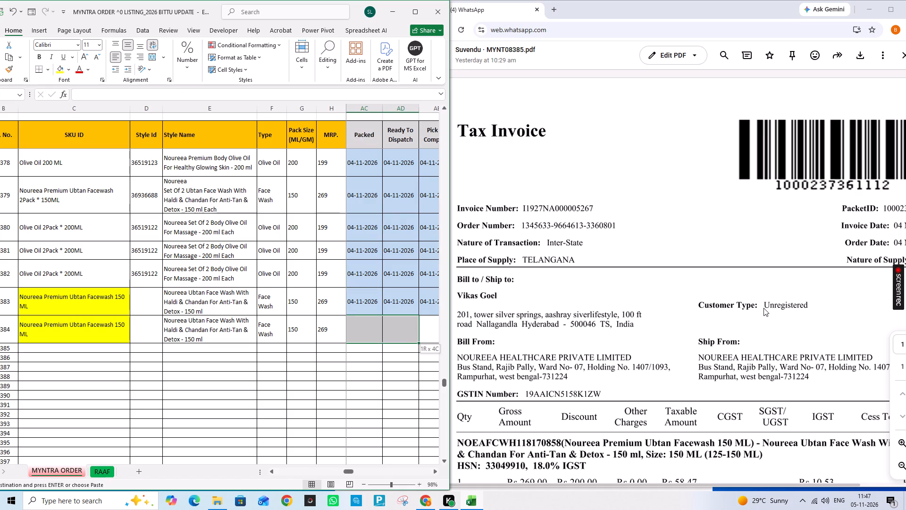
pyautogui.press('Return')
# Enter the buyer's name from the invoice in the Buyer Name column of the MYNT8385 row.
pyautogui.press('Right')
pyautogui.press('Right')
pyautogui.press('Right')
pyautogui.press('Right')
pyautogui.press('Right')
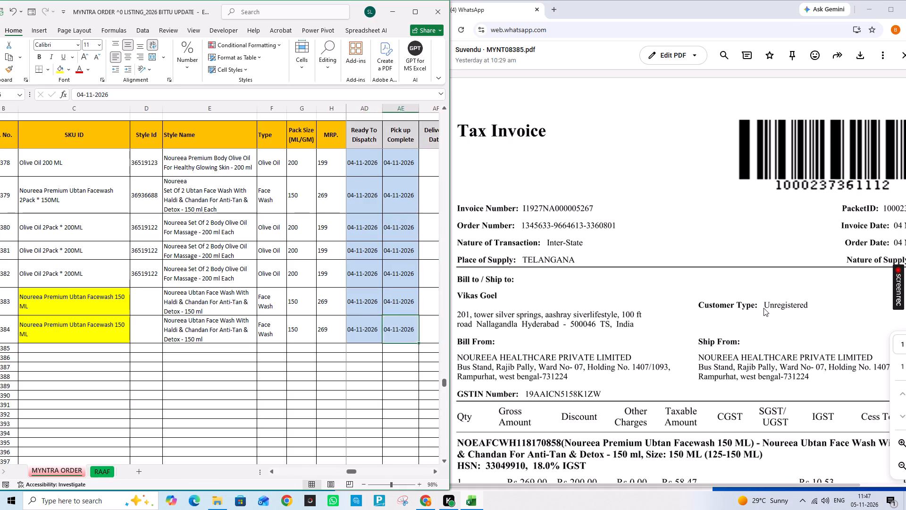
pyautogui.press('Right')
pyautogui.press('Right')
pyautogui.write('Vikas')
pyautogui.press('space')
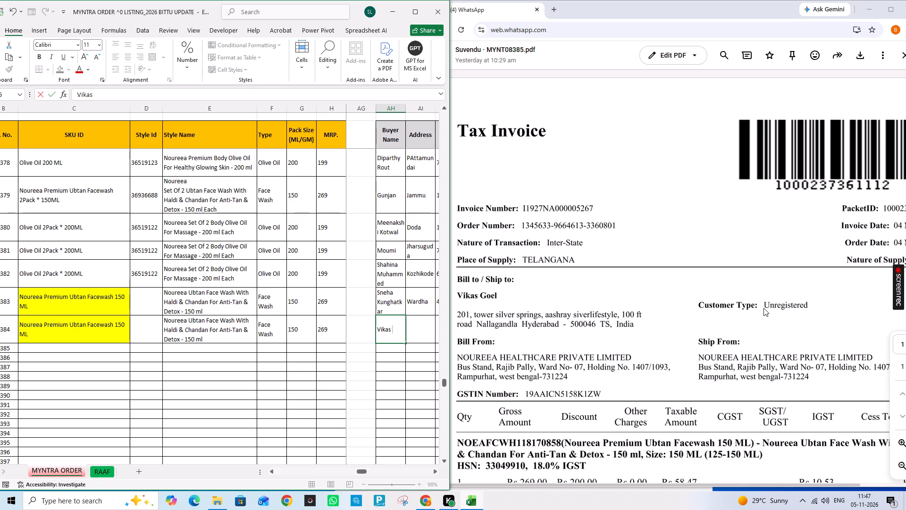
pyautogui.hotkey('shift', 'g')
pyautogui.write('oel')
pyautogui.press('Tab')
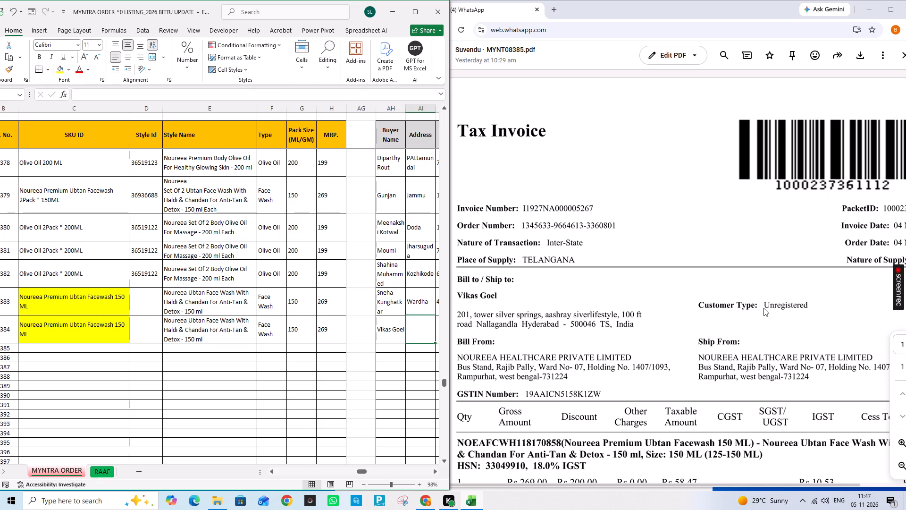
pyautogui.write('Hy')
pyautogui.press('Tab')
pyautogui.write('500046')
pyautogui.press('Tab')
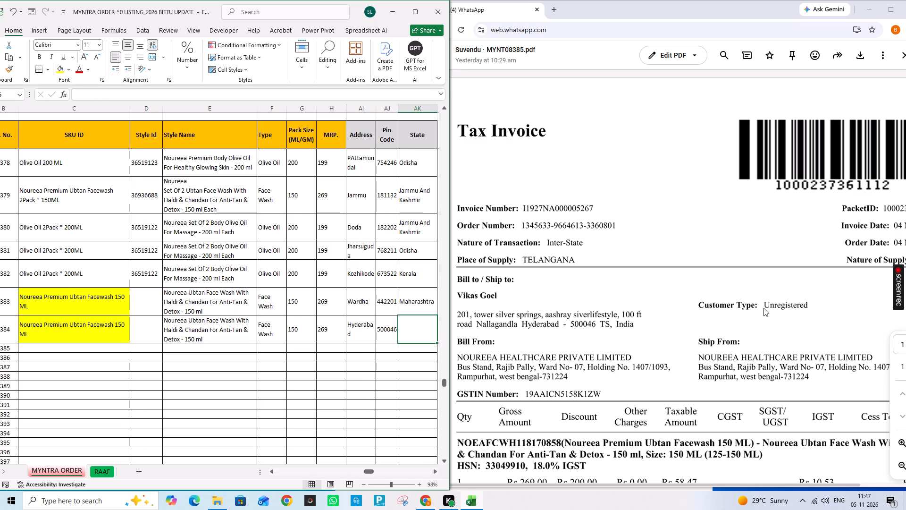
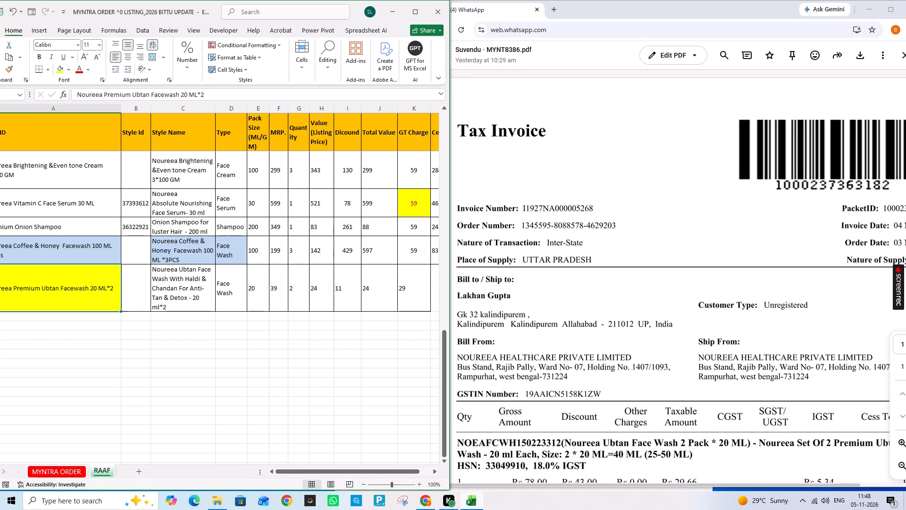
# Copy the Noureea Premium Ubtan Facewash 20 ML*2 details, through GT Charge, from the RAAF sheet into the MYNT8386 row of MYNTRA ORDER.
pyautogui.hotkey('shift', 'Right')
pyautogui.hotkey('shift', 'Right')
pyautogui.hotkey('shift', 'Right')
pyautogui.hotkey('shift', 'Right')
pyautogui.hotkey('shift', 'Right')
pyautogui.hotkey('shift', 'Right')
pyautogui.hotkey('shift', 'Right')
pyautogui.hotkey('shift', 'Right')
pyautogui.hotkey('shift', 'Right')
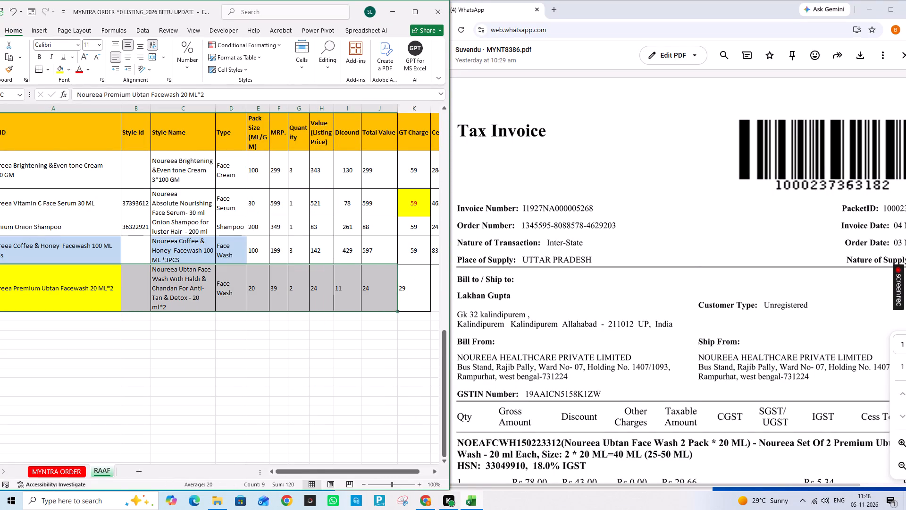
pyautogui.hotkey('shift', 'Right')
pyautogui.hotkey('ctrl', 'c')
pyautogui.hotkey('ctrl', 'pageup')
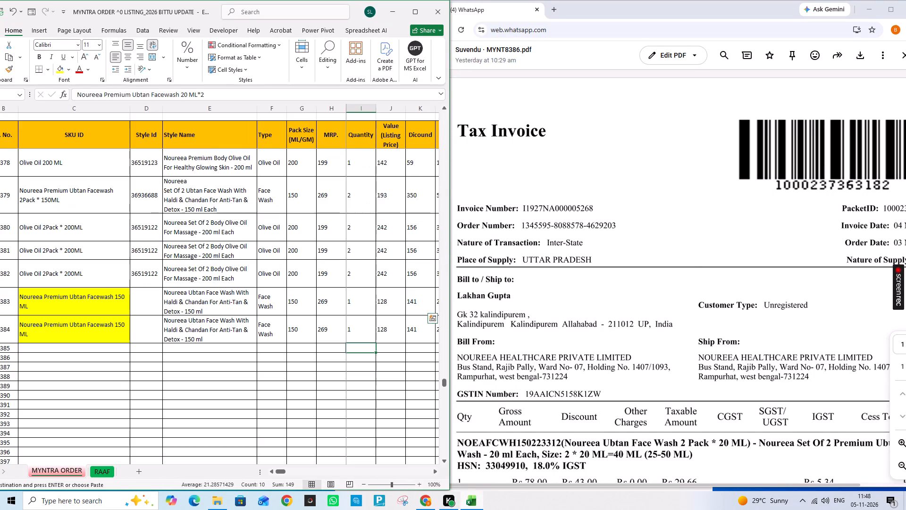
pyautogui.press('Down')
pyautogui.press('Up')
pyautogui.press('Left')
pyautogui.press('Left')
pyautogui.press('Left')
pyautogui.press('Left')
pyautogui.press('Left')
pyautogui.press('Left')
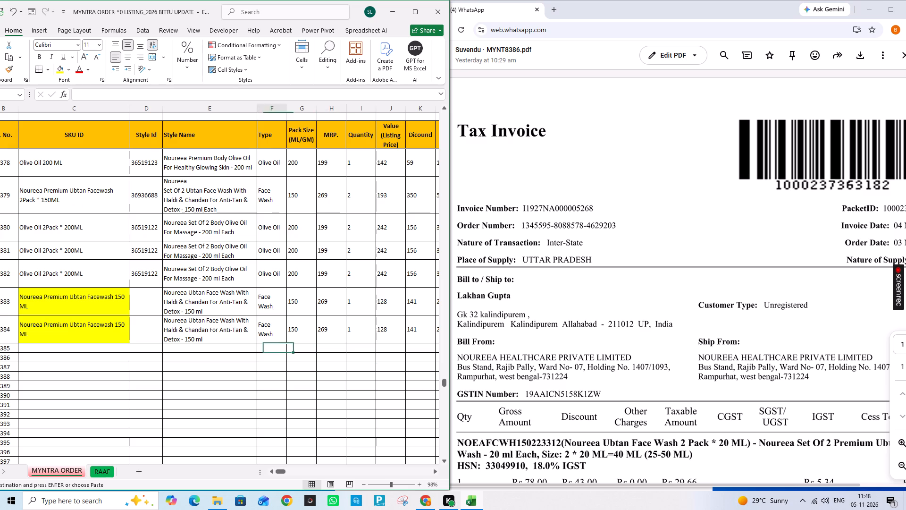
pyautogui.press('Left')
pyautogui.press('Right')
pyautogui.press('Return')
pyautogui.press('Right')
pyautogui.press('Right')
pyautogui.press('Right')
pyautogui.press('Right')
pyautogui.press('Right')
pyautogui.press('Right')
pyautogui.press('Right')
pyautogui.press('Right')
pyautogui.press('Right')
pyautogui.press('Right')
pyautogui.press('Right')
pyautogui.press('Right')
pyautogui.press('Right')
pyautogui.press('Right')
pyautogui.press('Right')
pyautogui.press('Right')
pyautogui.press('Right')
pyautogui.press('Right')
pyautogui.press('Right')
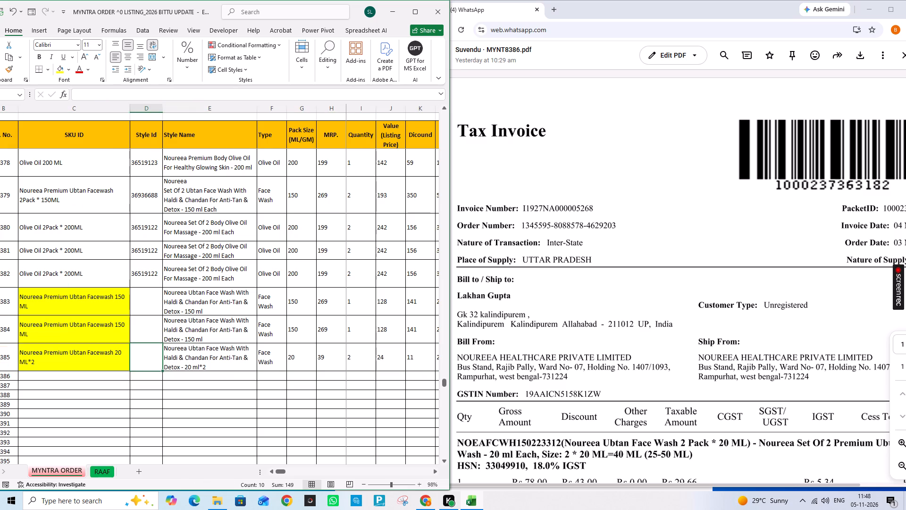
pyautogui.press('Right')
pyautogui.press('Right')
pyautogui.press('Right')
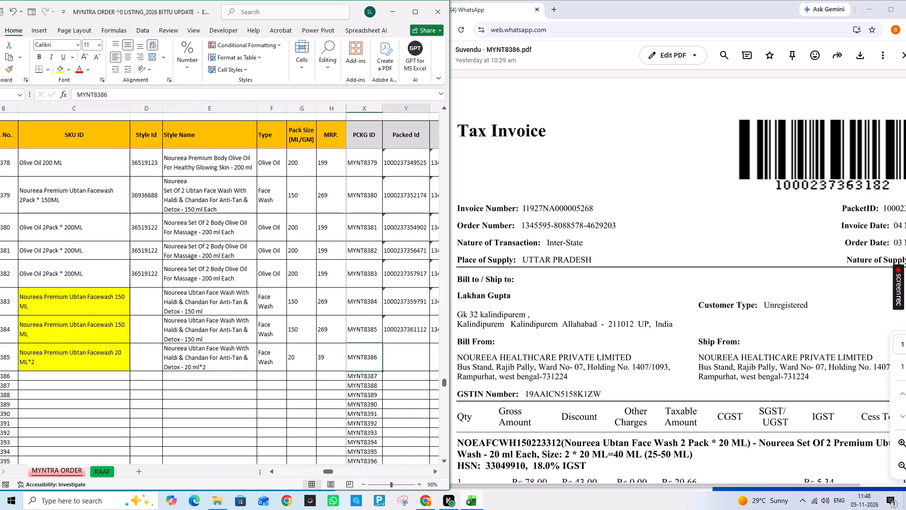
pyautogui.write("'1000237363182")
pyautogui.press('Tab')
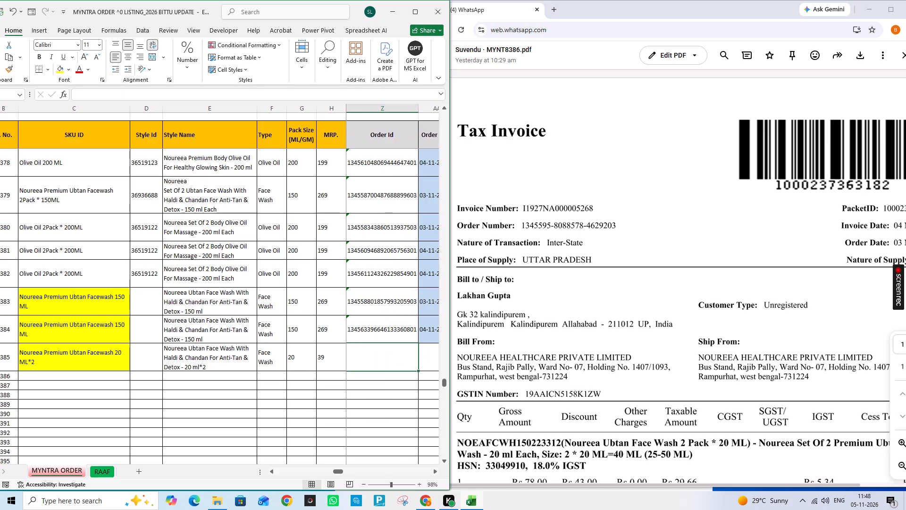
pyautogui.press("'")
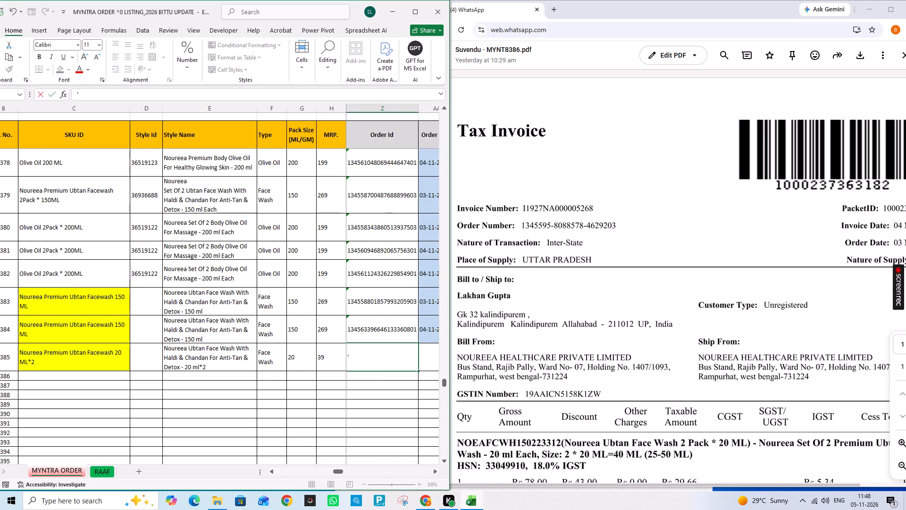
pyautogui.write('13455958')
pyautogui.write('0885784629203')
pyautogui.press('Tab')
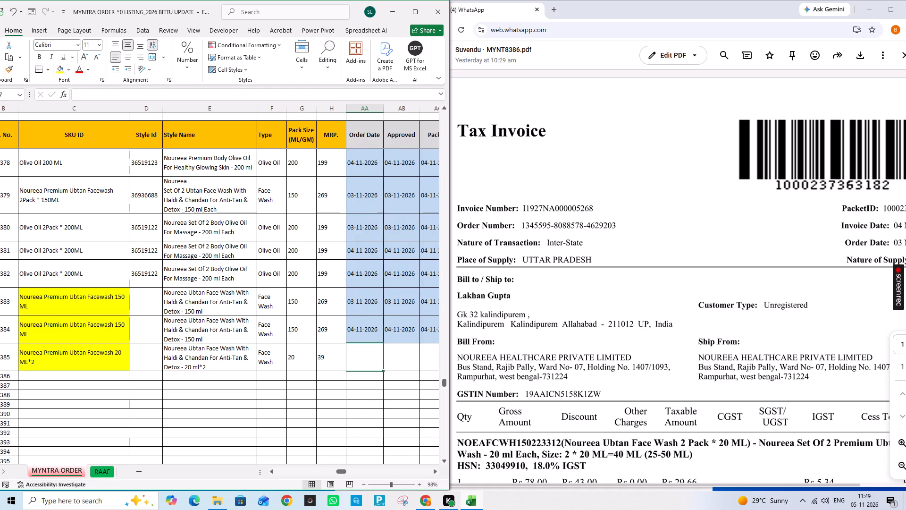
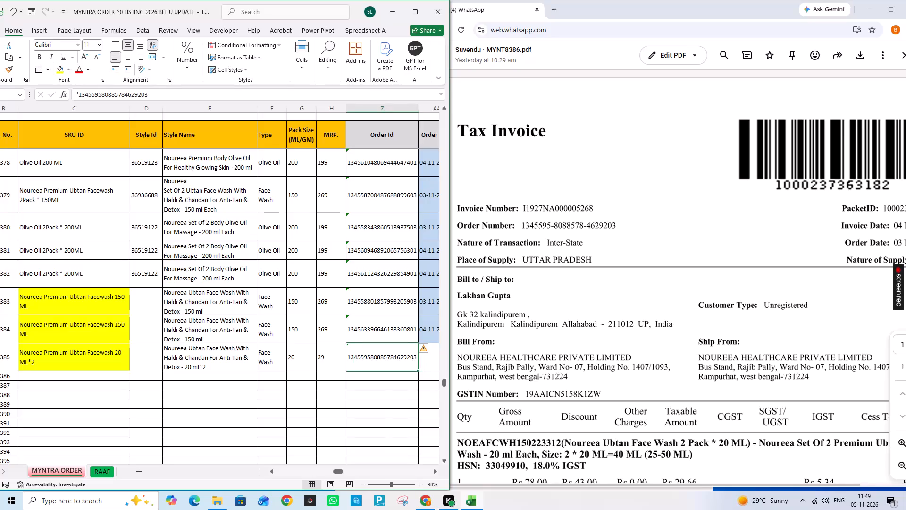
# Copy the Order Date through Pick up Complete dates (03-11-2026 and 04-11-2026) from two rows above into the MYNT8386 row.
pyautogui.press('Right')
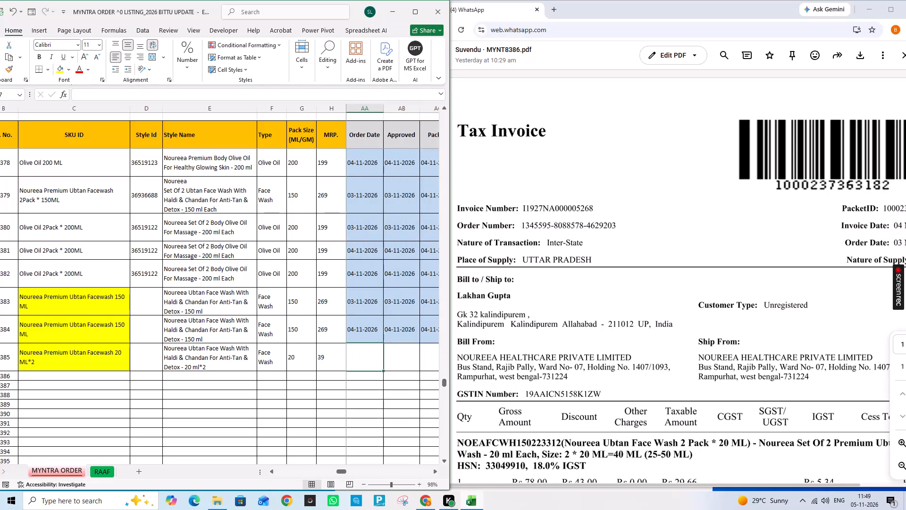
pyautogui.press('Up')
pyautogui.press('Up')
pyautogui.hotkey('shift', 'Right')
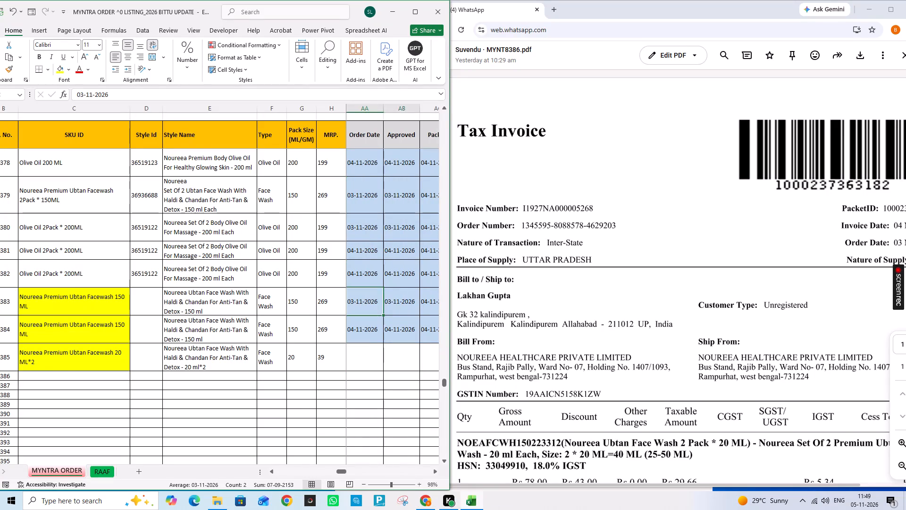
pyautogui.hotkey('shift', 'Right')
pyautogui.hotkey('shift', 'Right')
pyautogui.hotkey('shift', 'Right')
pyautogui.hotkey('shift', 'Right')
pyautogui.hotkey('shift', 'Left')
pyautogui.hotkey('ctrl', 'c')
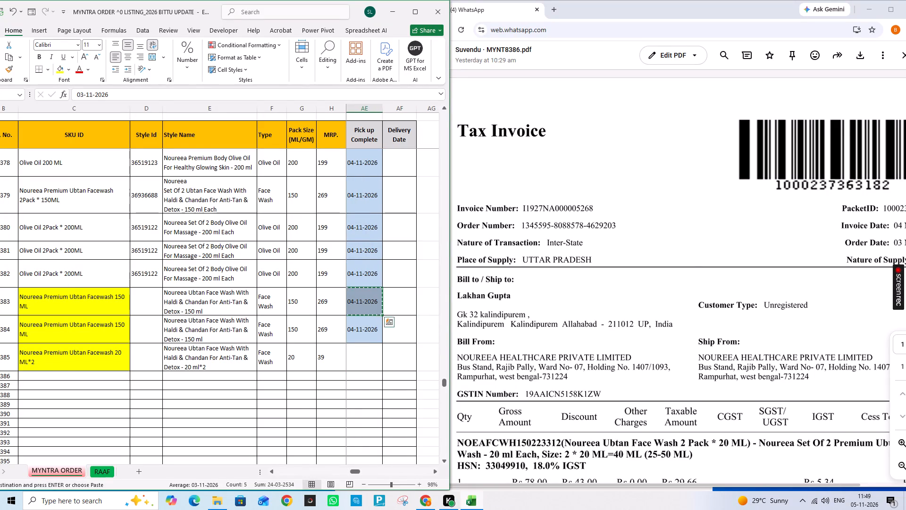
pyautogui.press('Down')
pyautogui.press('Down')
pyautogui.press('Return')
pyautogui.press('Right')
pyautogui.press('Right')
pyautogui.press('Right')
pyautogui.press('Right')
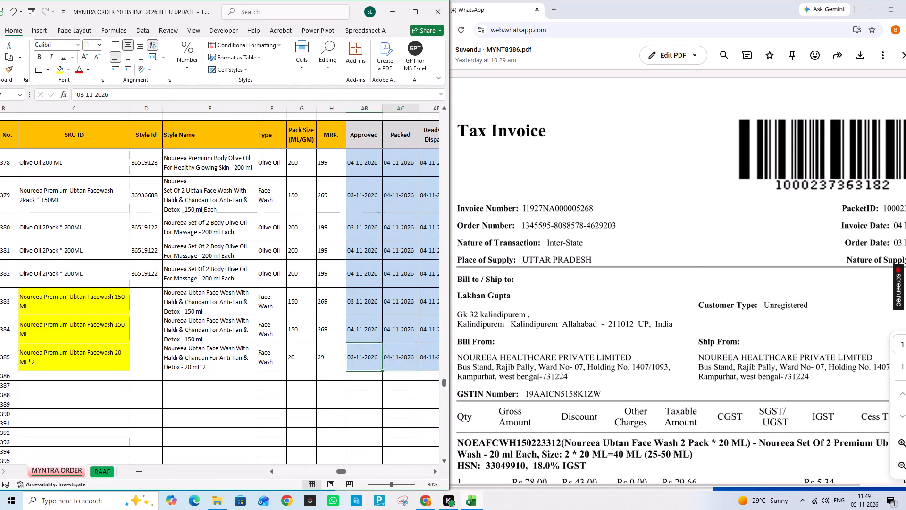
pyautogui.press('Right')
pyautogui.press('Right')
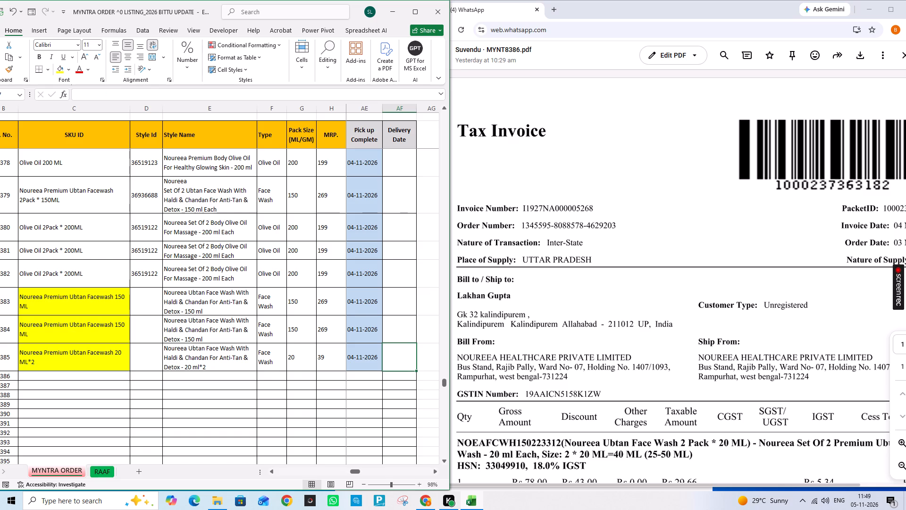
pyautogui.press('Right')
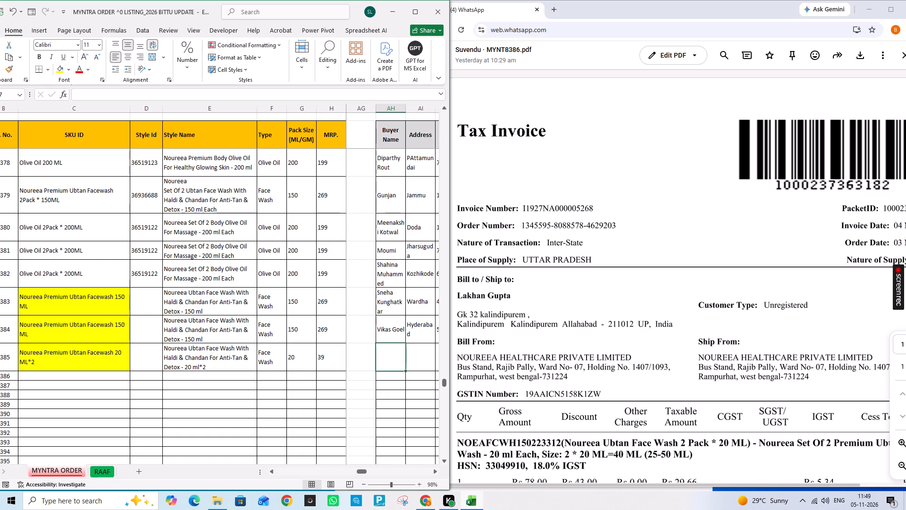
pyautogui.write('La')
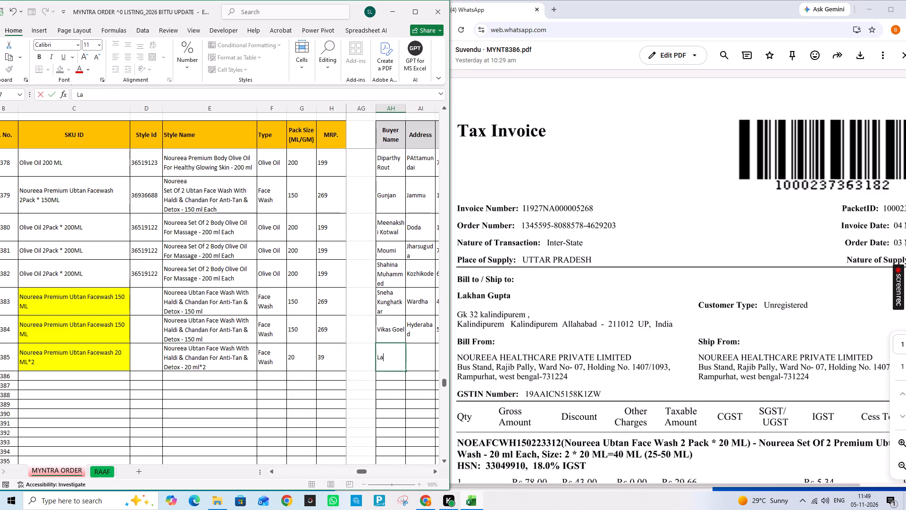
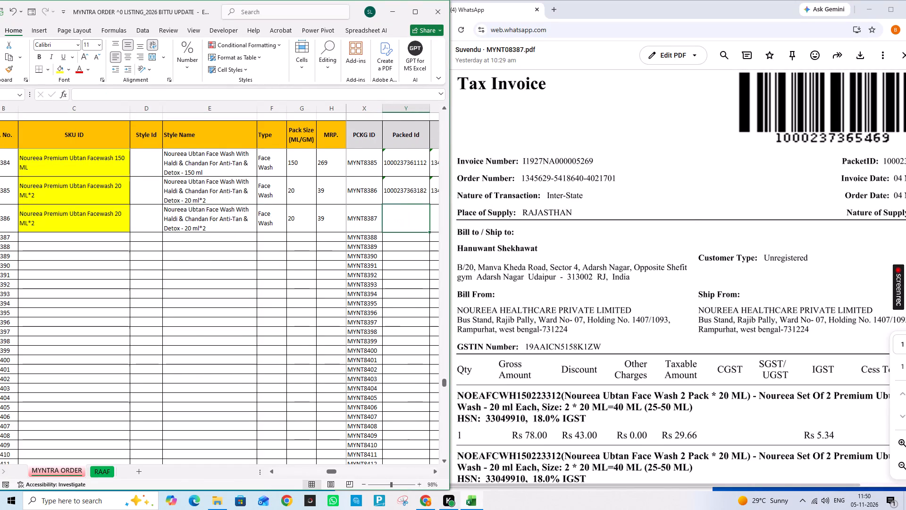
pyautogui.press("'")
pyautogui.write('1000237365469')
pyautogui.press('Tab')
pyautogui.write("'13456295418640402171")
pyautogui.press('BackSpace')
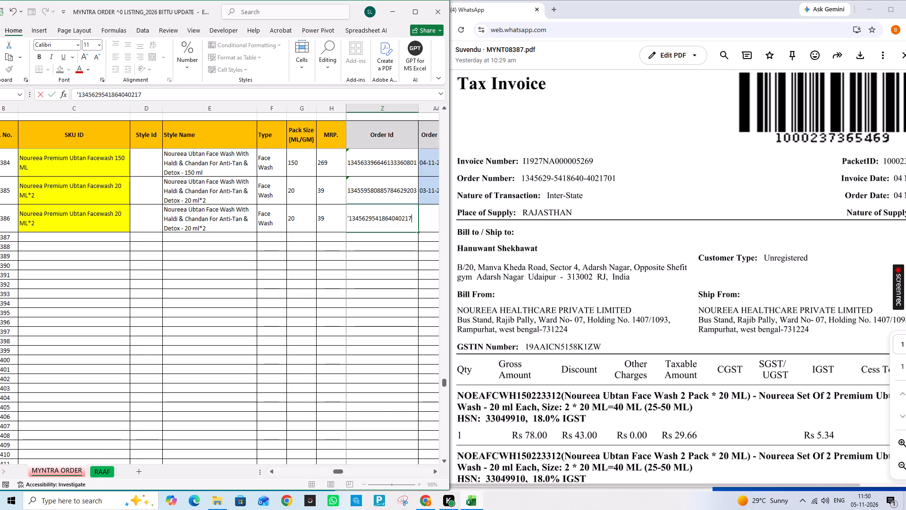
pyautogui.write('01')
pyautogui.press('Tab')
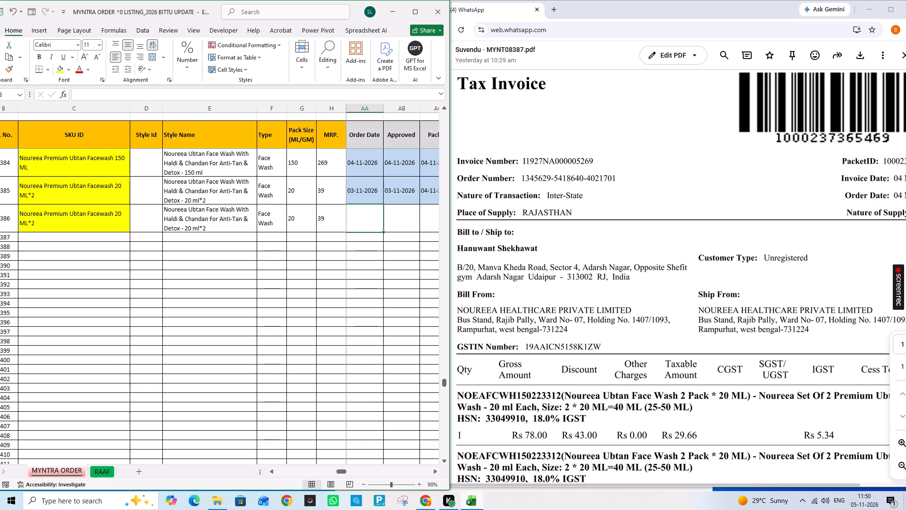
# Copy the 04-11-2026 Order Date from the 8384 row into the five date cells from Order Date onward in the 8386 row.
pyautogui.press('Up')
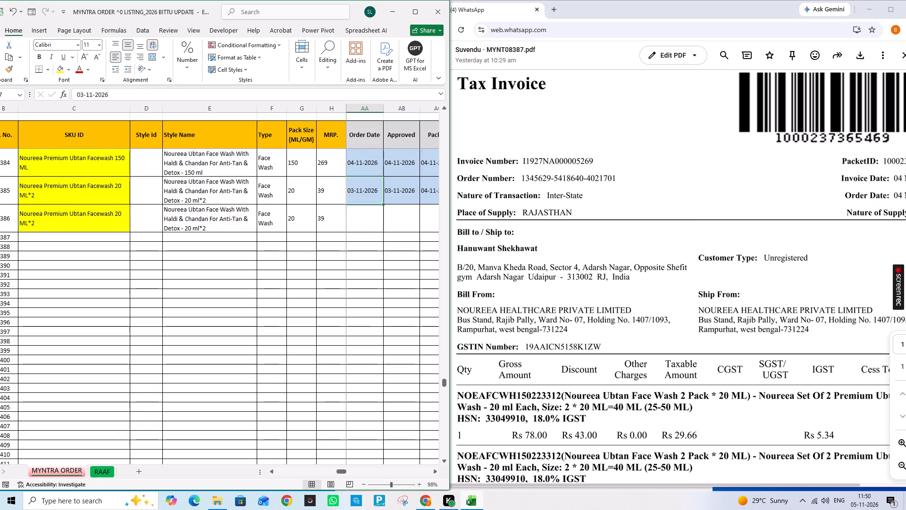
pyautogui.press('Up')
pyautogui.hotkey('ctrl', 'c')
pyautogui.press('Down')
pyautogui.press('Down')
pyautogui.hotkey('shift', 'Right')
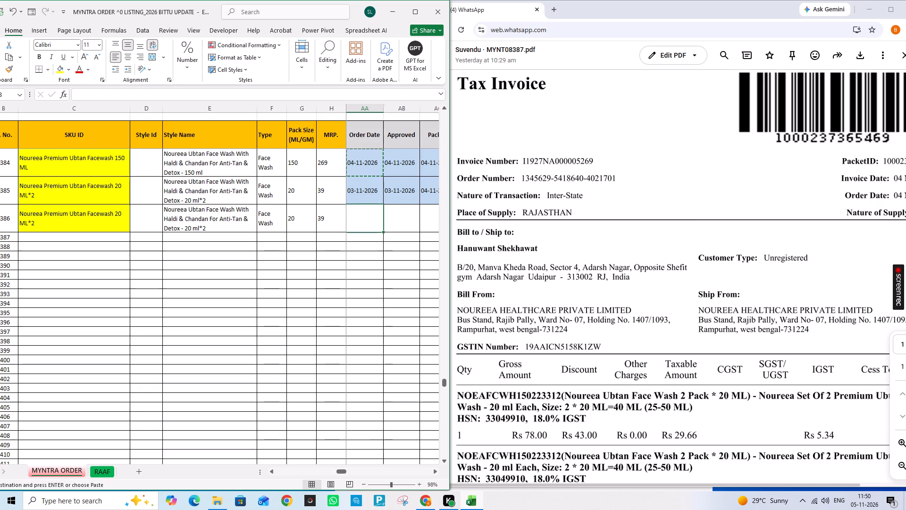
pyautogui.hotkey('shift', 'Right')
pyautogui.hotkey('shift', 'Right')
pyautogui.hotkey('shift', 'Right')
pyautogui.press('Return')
# Enter the invoice's Bill to / Ship to customer as the Buyer Name in the 8386 row.
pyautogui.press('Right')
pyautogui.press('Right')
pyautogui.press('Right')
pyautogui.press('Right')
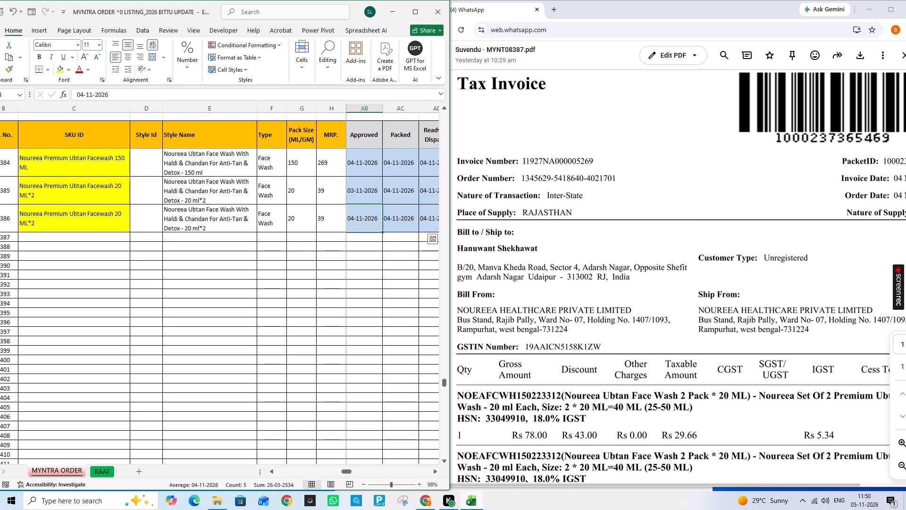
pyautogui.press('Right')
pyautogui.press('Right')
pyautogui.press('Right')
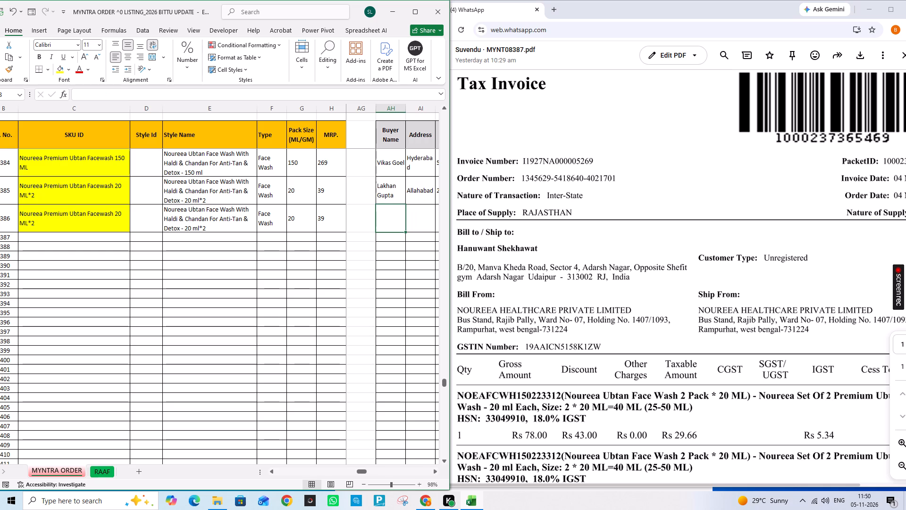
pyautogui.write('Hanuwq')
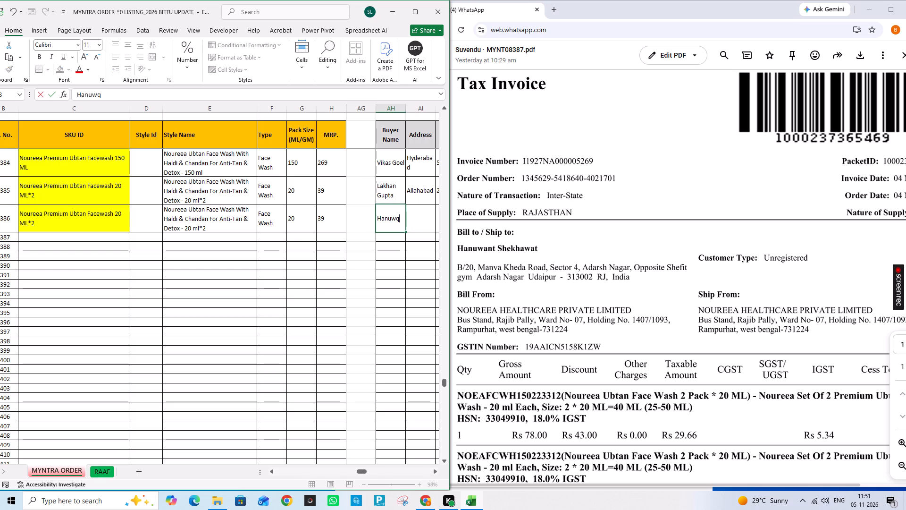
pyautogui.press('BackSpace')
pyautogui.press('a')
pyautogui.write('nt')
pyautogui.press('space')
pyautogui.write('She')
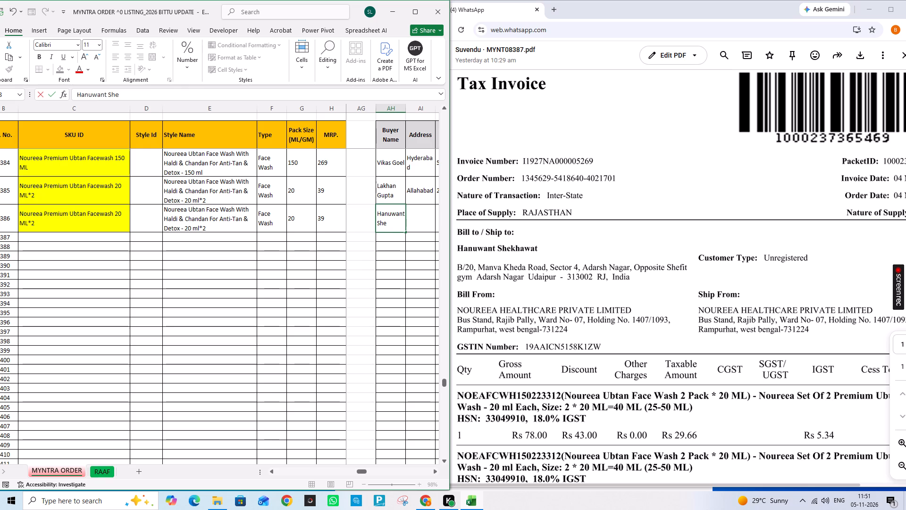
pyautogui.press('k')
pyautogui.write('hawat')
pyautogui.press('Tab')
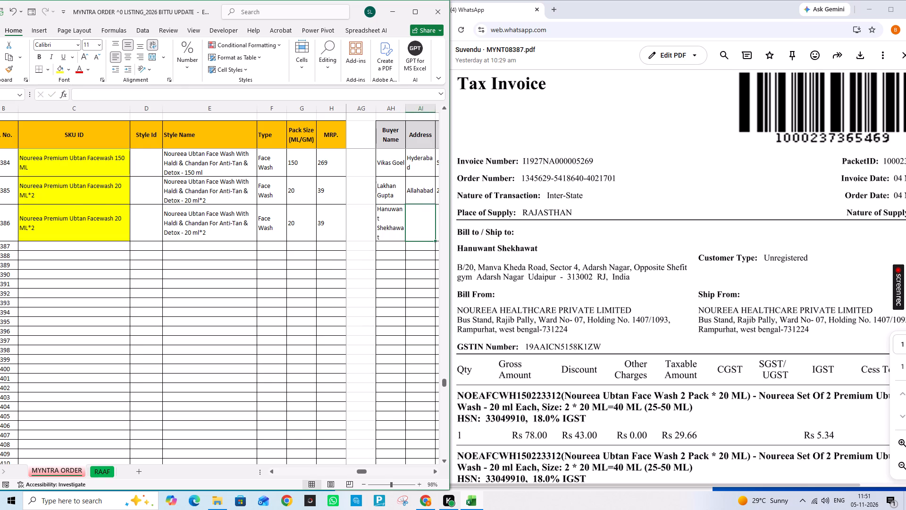
# Fill the 8386 row's Address with Udaipur, the Pin Code from the invoice, and the State with Rajasthan.
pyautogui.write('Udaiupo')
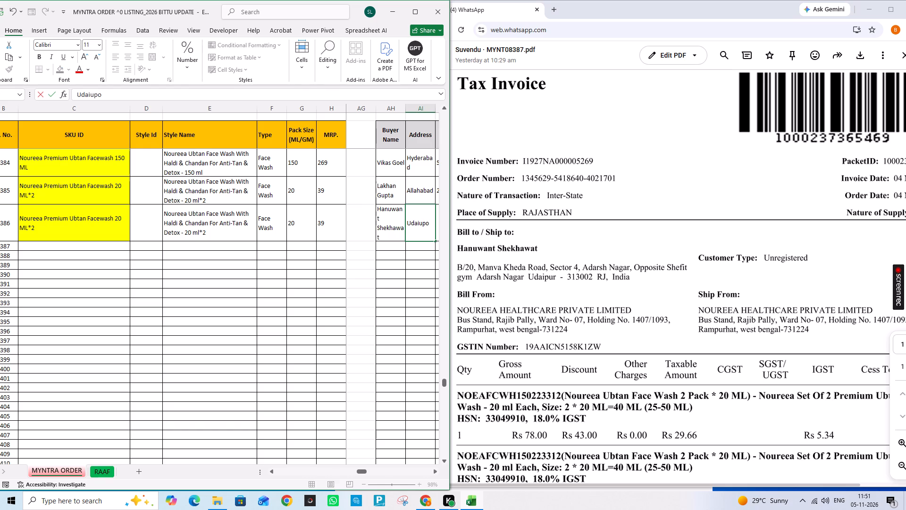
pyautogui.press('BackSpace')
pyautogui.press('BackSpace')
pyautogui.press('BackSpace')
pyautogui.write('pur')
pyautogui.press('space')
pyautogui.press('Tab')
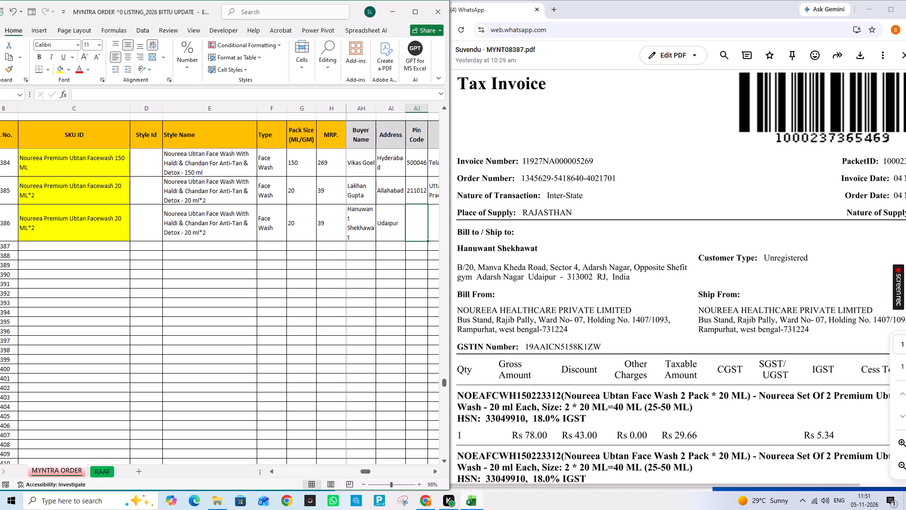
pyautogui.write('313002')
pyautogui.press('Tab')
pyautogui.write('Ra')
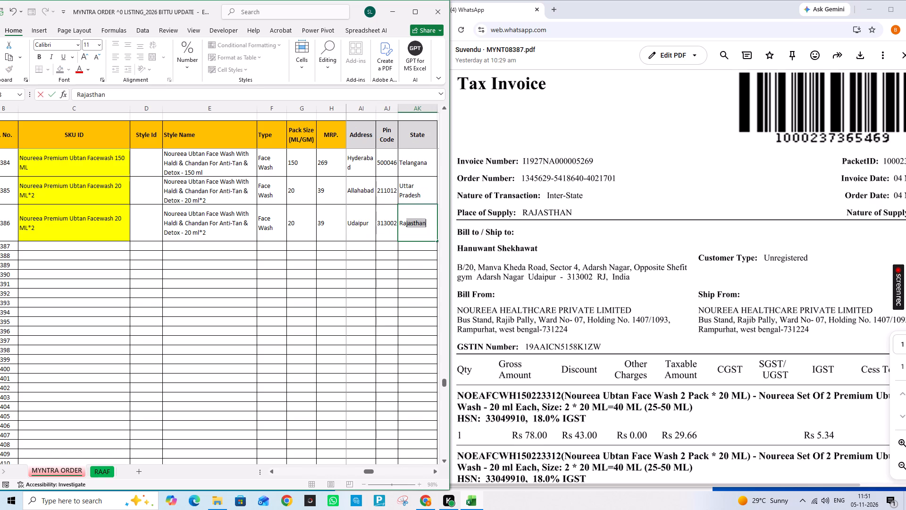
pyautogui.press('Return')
# Insert a new row directly below the 8386 row and fill it down with that row's data.
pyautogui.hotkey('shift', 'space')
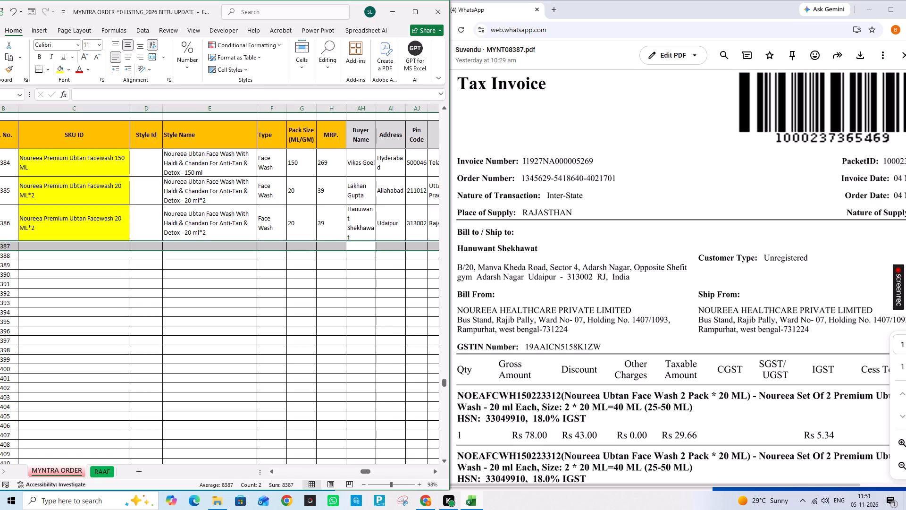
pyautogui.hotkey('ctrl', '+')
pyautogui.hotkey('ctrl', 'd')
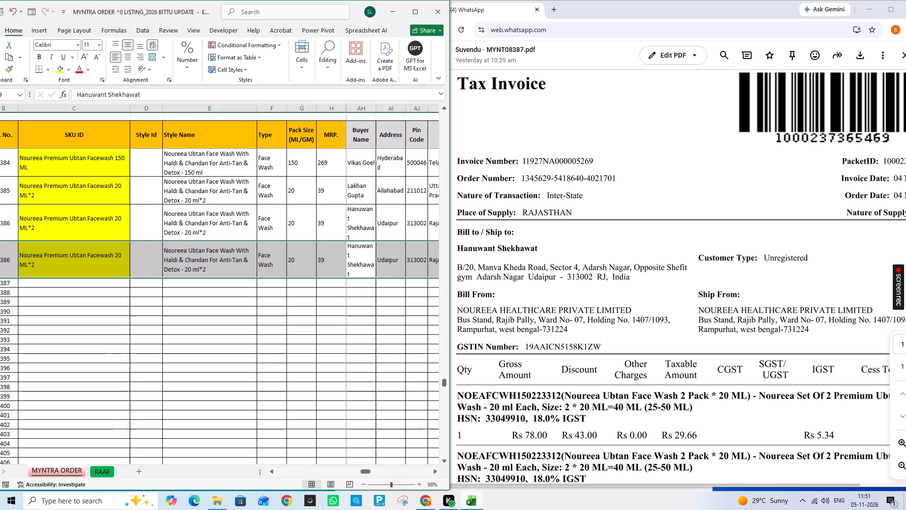
# Clear the serial number from the duplicated row beneath the 8386 entry.
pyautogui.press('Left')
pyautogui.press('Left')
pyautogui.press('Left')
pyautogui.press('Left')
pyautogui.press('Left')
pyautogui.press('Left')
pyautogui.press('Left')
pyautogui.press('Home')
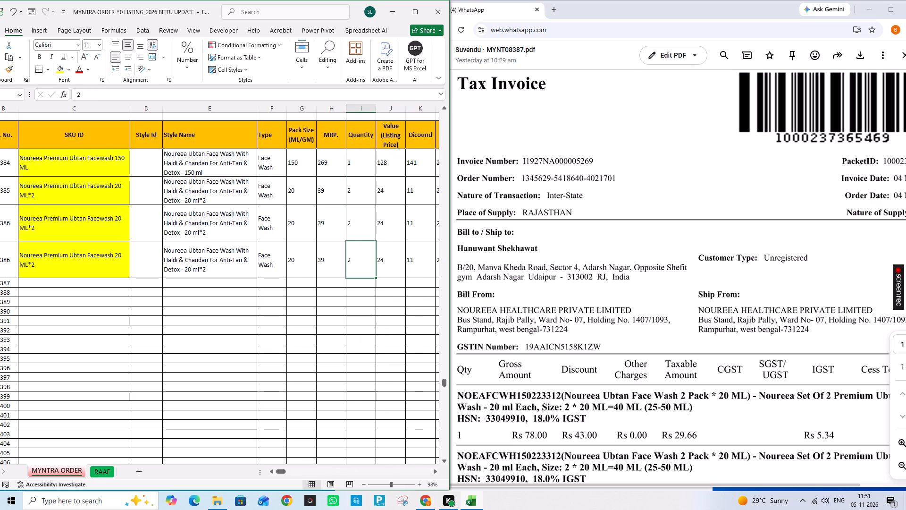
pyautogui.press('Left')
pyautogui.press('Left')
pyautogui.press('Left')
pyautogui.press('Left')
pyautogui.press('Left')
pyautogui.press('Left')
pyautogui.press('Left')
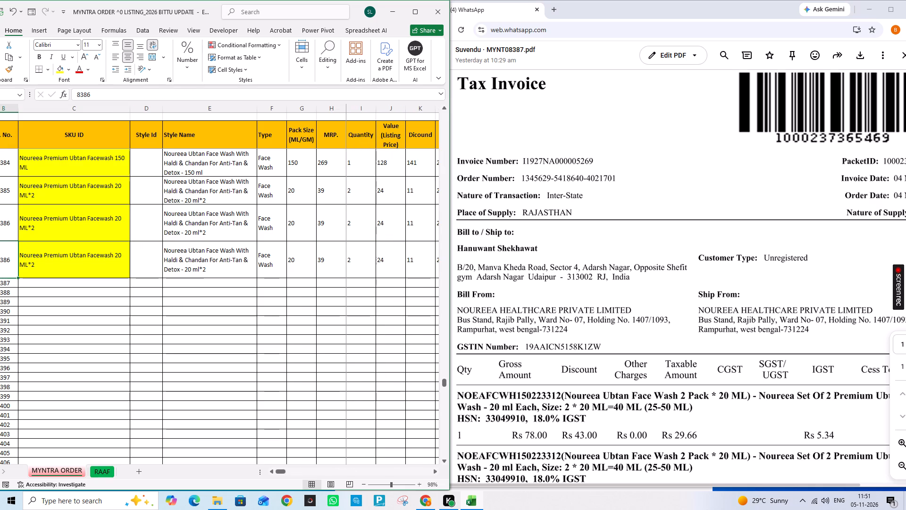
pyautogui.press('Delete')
# Save the Myntra order workbook with a blank cell below the last entry selected.
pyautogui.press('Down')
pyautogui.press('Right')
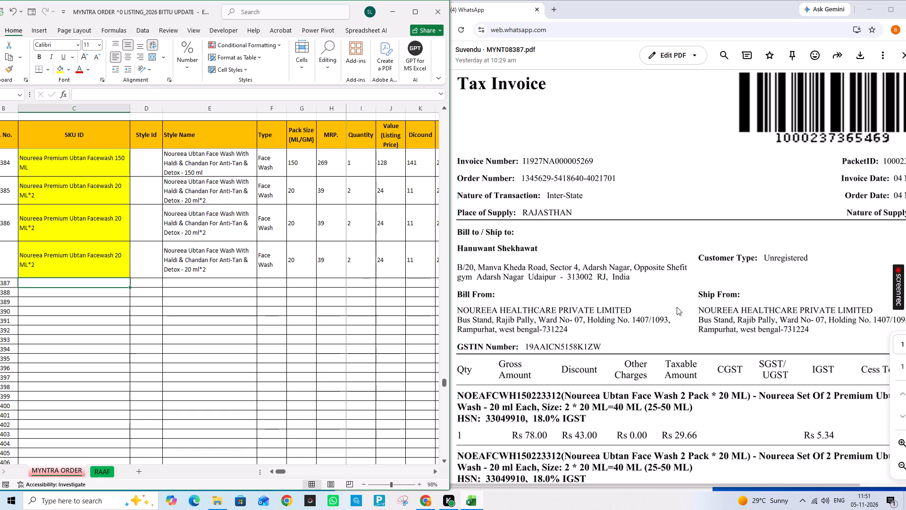
pyautogui.click(212, 290)
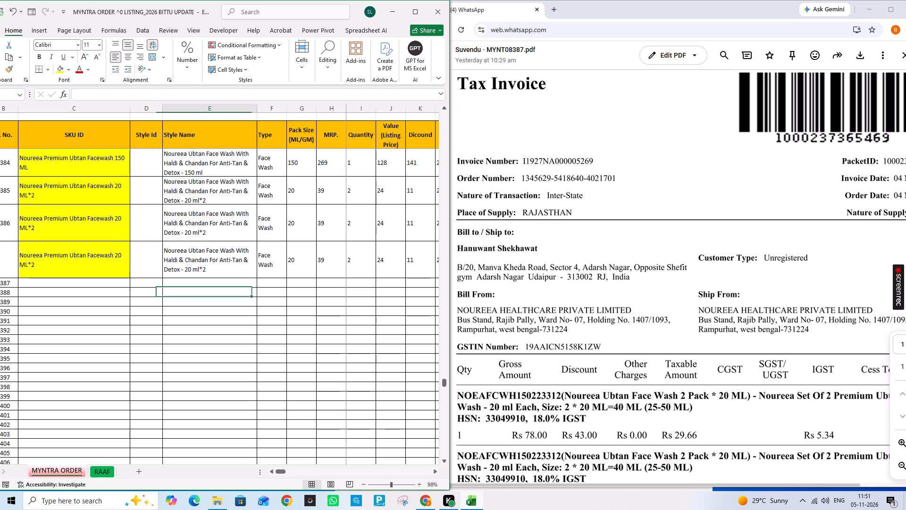
pyautogui.hotkey('ctrl', 's')
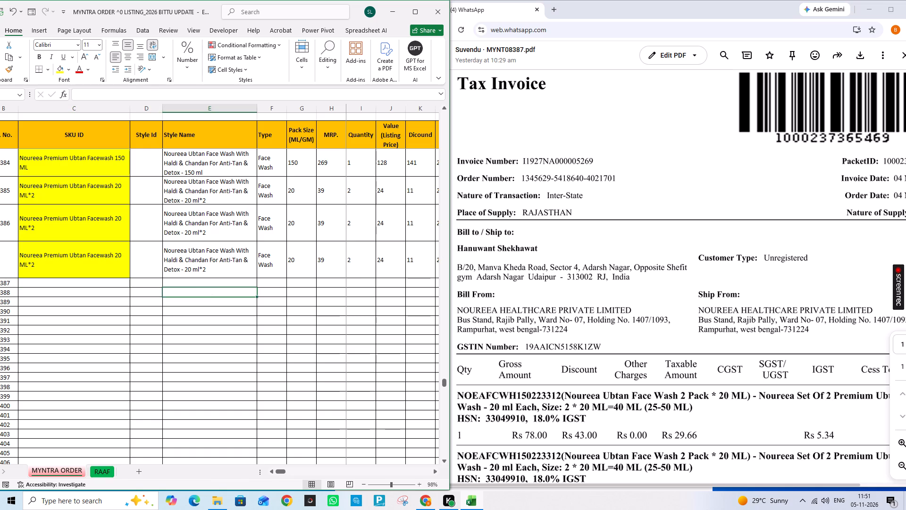
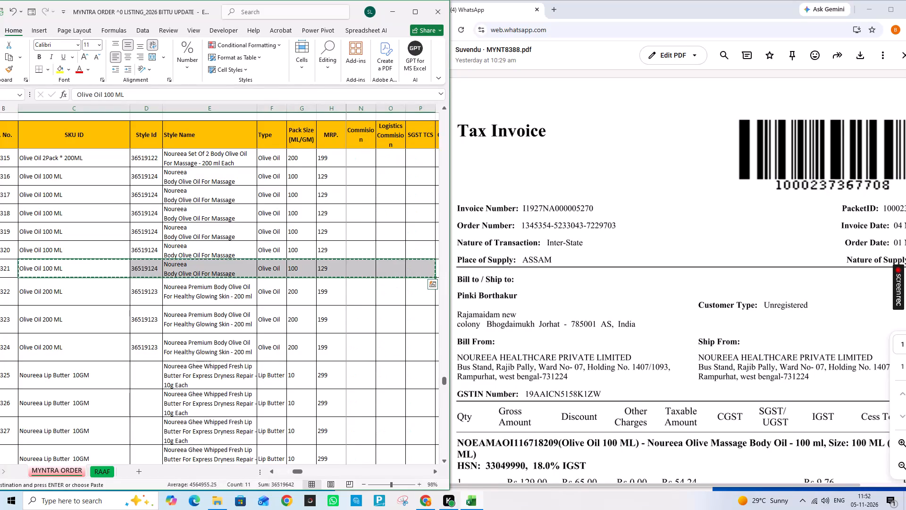
# Paste the copied Olive Oil 100 ML product details into the blank 8387 row below the last filled entry.
pyautogui.press('pagedown')
pyautogui.press('pagedown')
pyautogui.press('pagedown')
pyautogui.press('pagedown')
pyautogui.press('pagedown')
pyautogui.press('pagedown')
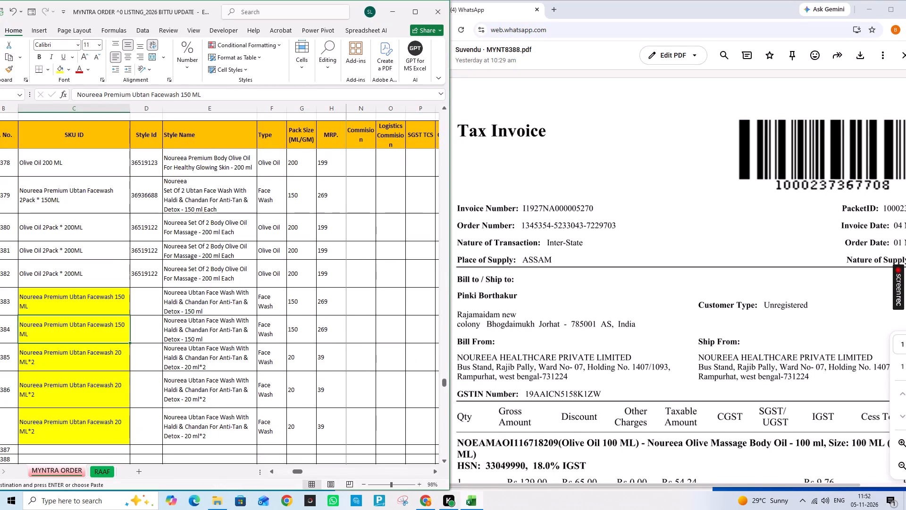
pyautogui.press('pagedown')
pyautogui.press('Up')
pyautogui.press('Up')
pyautogui.press('Up')
pyautogui.press('Up')
pyautogui.press('Up')
pyautogui.press('Up')
pyautogui.press('Up')
pyautogui.press('Up')
pyautogui.press('Up')
pyautogui.press('Up')
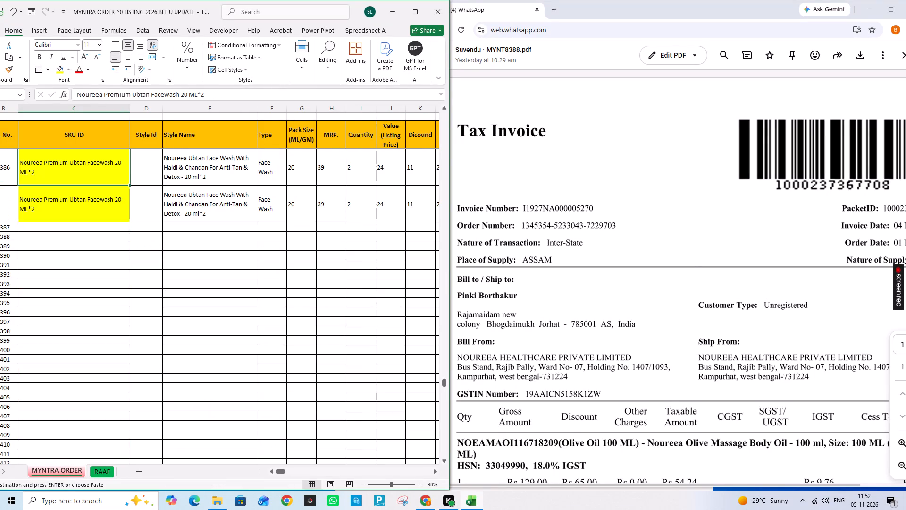
pyautogui.press('Down')
pyautogui.press('Down')
pyautogui.press('Down')
pyautogui.press('Up')
pyautogui.press('Return')
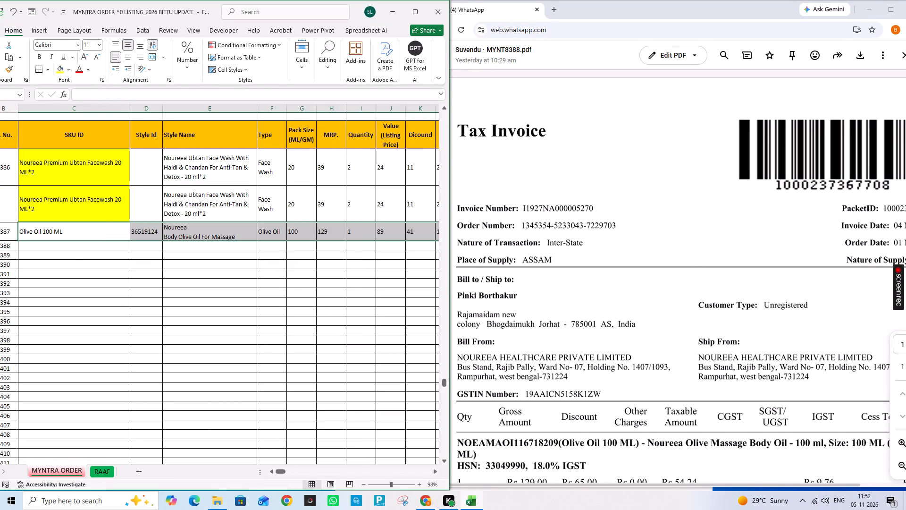
pyautogui.press('Right')
pyautogui.press('Right')
pyautogui.press('Right')
pyautogui.press('Right')
pyautogui.press('Right')
pyautogui.press('Right')
pyautogui.press('Right')
pyautogui.press('Right')
pyautogui.press('Right')
pyautogui.press('Right')
pyautogui.press('Right')
pyautogui.press('Right')
pyautogui.press('Right')
pyautogui.press('Right')
pyautogui.press('Right')
pyautogui.press('Right')
pyautogui.press('Right')
pyautogui.press('Right')
pyautogui.press('Right')
pyautogui.press('Right')
pyautogui.press('Right')
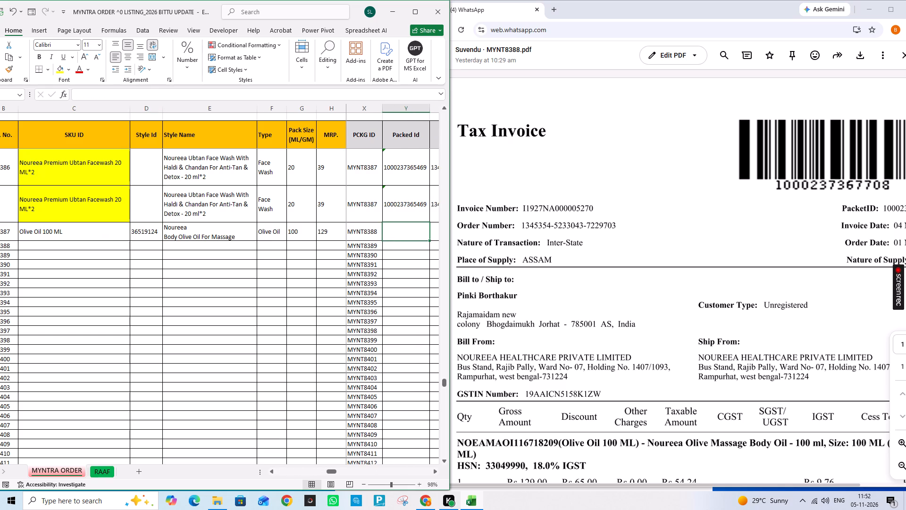
pyautogui.press('Left')
pyautogui.press('Right')
pyautogui.press("'")
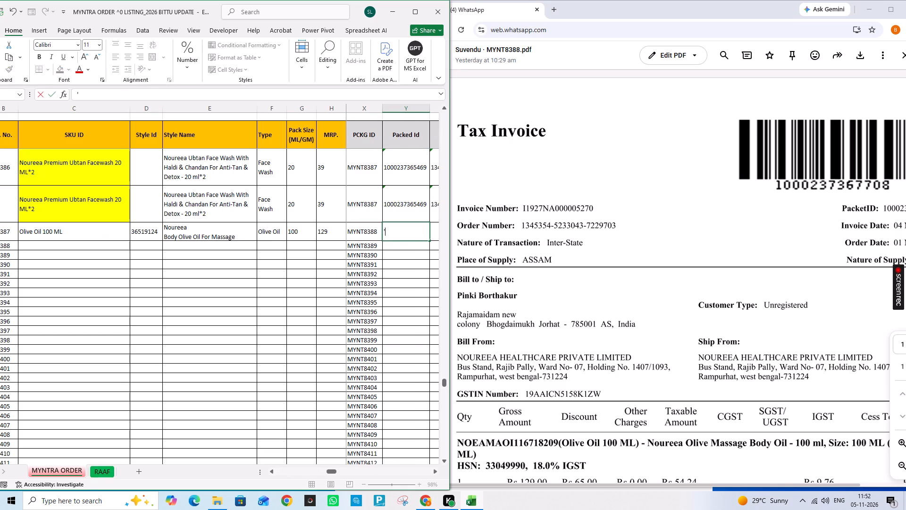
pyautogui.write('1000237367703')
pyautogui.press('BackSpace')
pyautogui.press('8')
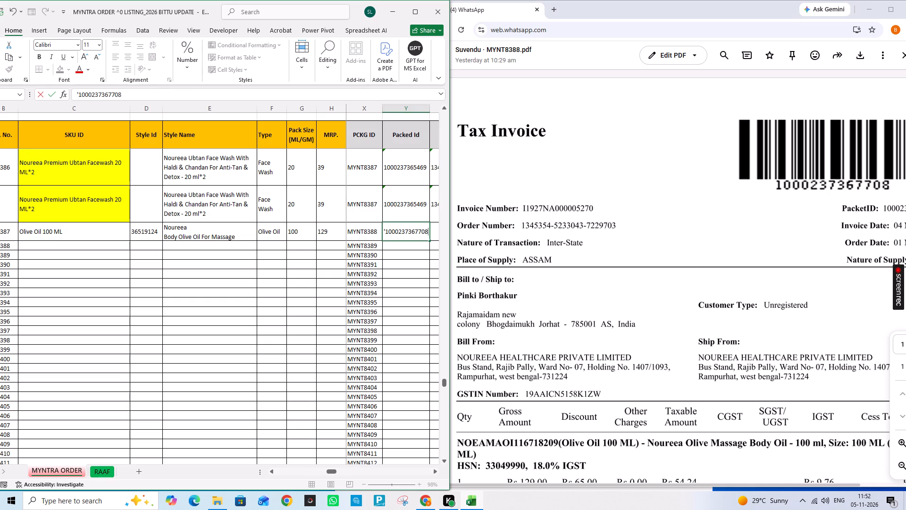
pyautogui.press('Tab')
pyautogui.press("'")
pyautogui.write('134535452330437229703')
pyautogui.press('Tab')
# Fill the 8387 row's date cells, starting with Order Date and Approved.
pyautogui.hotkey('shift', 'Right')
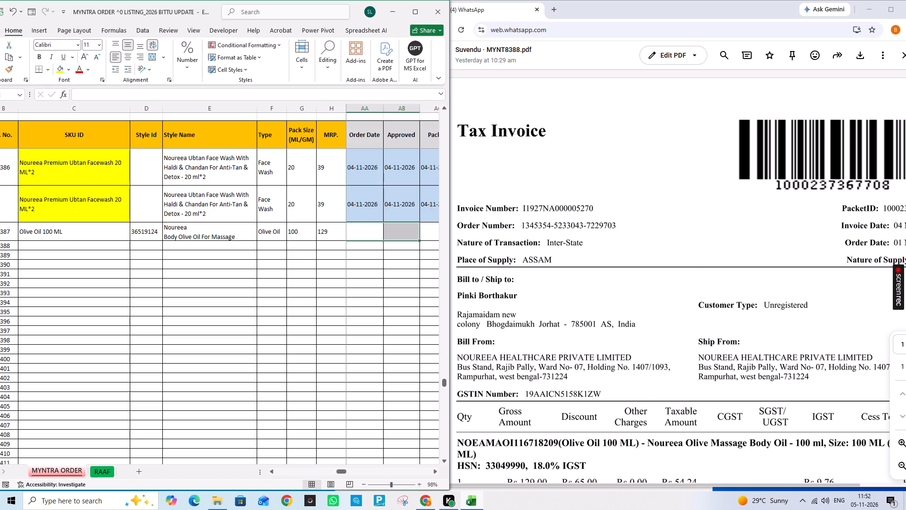
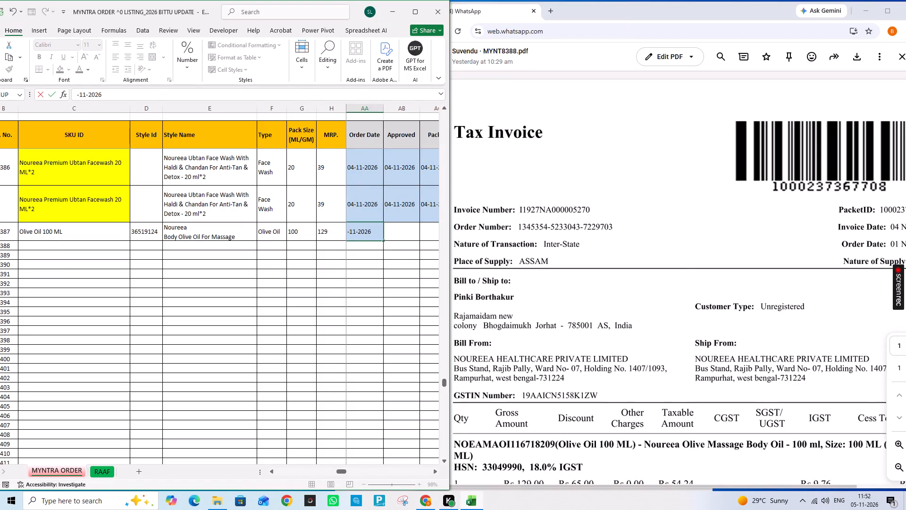
# Set Order Date to 01-11-2026 in the 8387 row and copy the same date into its Approved cell.
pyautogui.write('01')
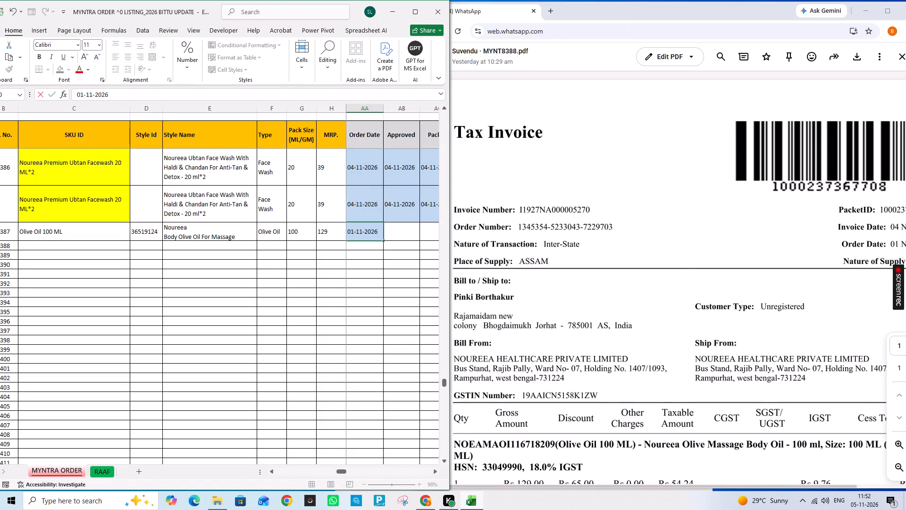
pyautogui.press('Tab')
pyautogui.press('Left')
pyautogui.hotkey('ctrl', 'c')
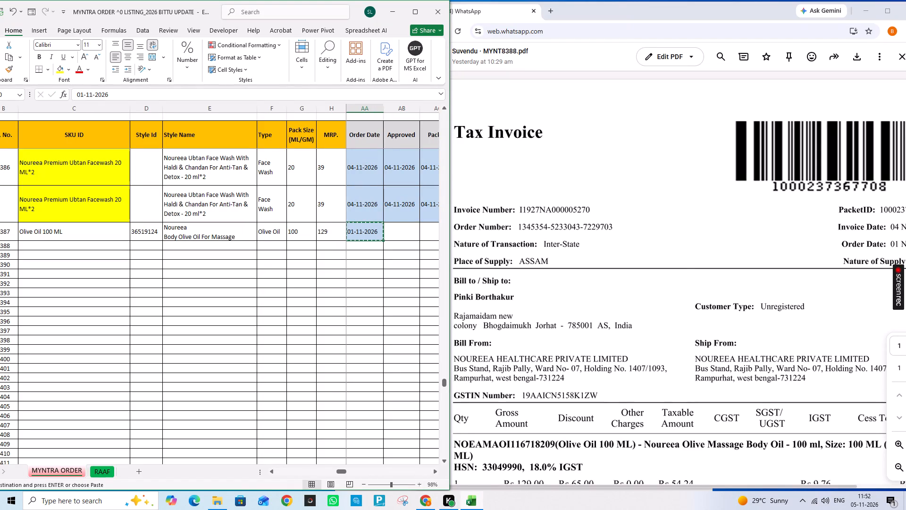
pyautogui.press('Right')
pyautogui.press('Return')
# Fill the 8387 row's Packed, Ready To Dispatch and Pick up Complete cells with 04-11-2026 from the row above.
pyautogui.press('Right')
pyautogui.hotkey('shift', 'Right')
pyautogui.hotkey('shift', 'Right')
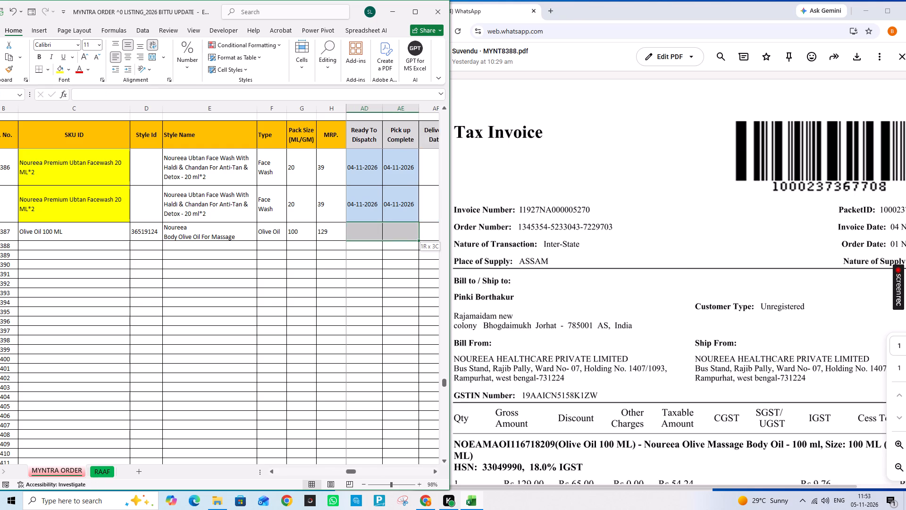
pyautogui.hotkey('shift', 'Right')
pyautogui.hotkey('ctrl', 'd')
# Enter the buyer's full name from the invoice in the Buyer Name cell of the 8387 row.
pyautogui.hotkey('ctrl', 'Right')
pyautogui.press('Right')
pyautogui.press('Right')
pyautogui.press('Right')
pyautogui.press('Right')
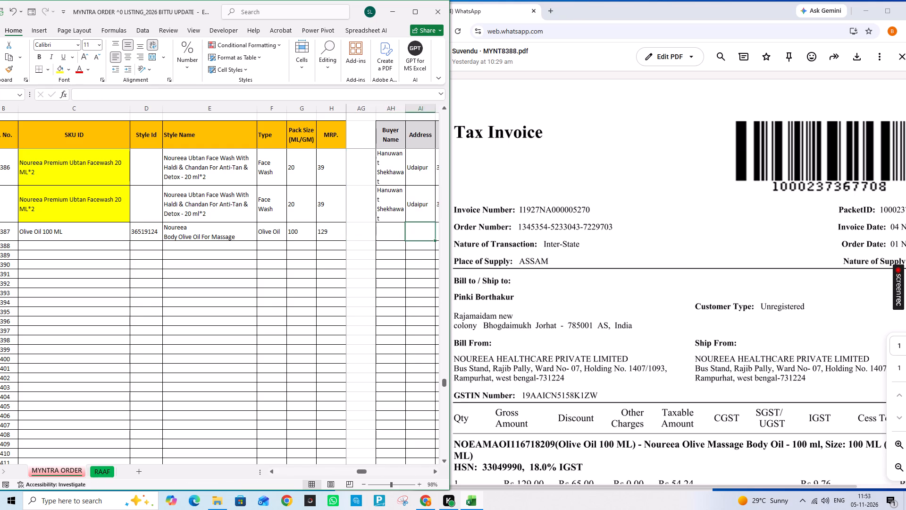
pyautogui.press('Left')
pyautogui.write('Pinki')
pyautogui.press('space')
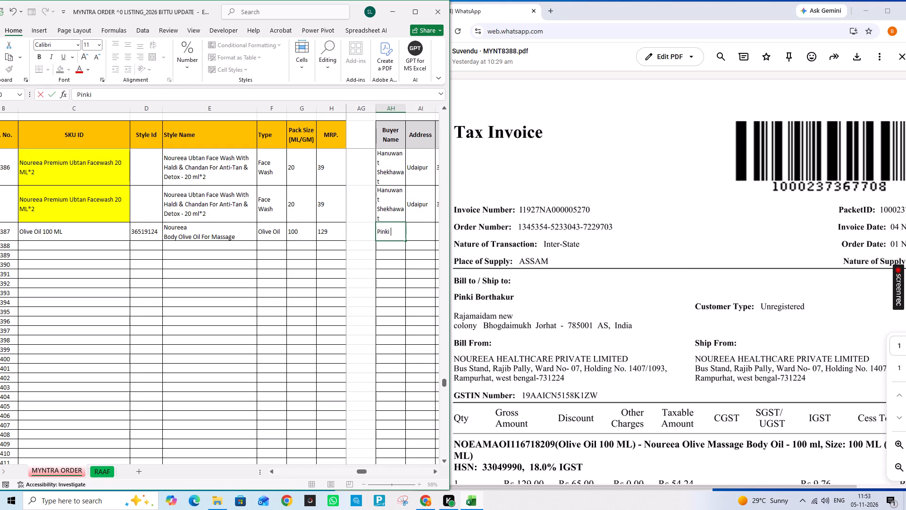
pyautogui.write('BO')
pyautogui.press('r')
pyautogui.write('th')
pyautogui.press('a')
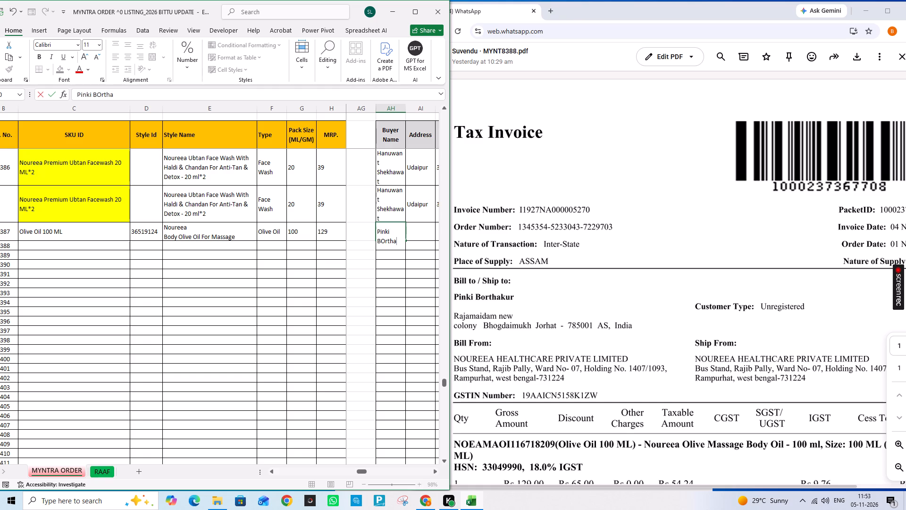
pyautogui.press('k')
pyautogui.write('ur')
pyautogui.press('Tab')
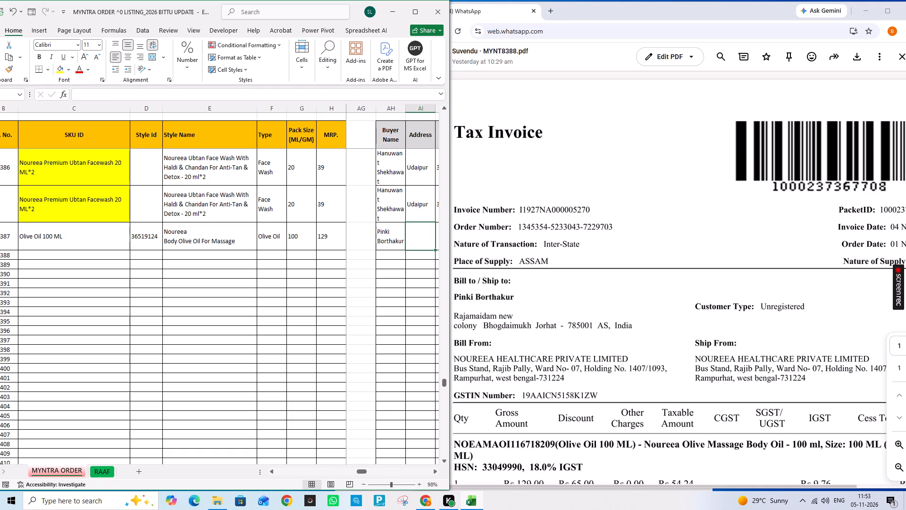
# Enter the buyer's town, pin code and the state Assam from the invoice in the 8387 row's Address, Pin Code and State cells.
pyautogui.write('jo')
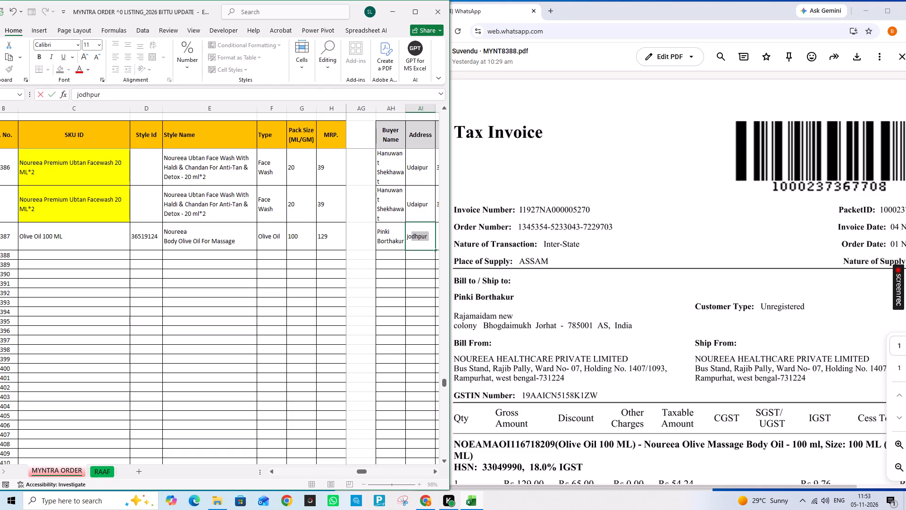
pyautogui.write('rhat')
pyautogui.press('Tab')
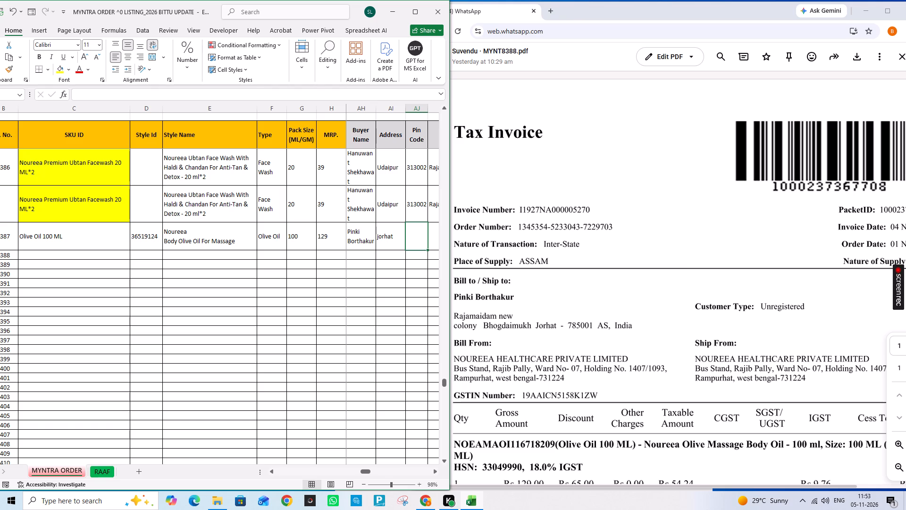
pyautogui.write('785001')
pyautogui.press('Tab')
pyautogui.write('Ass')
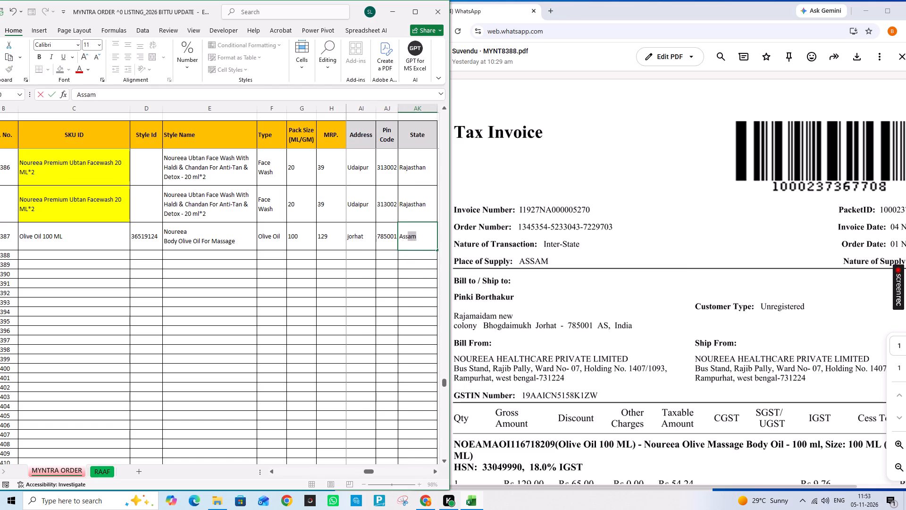
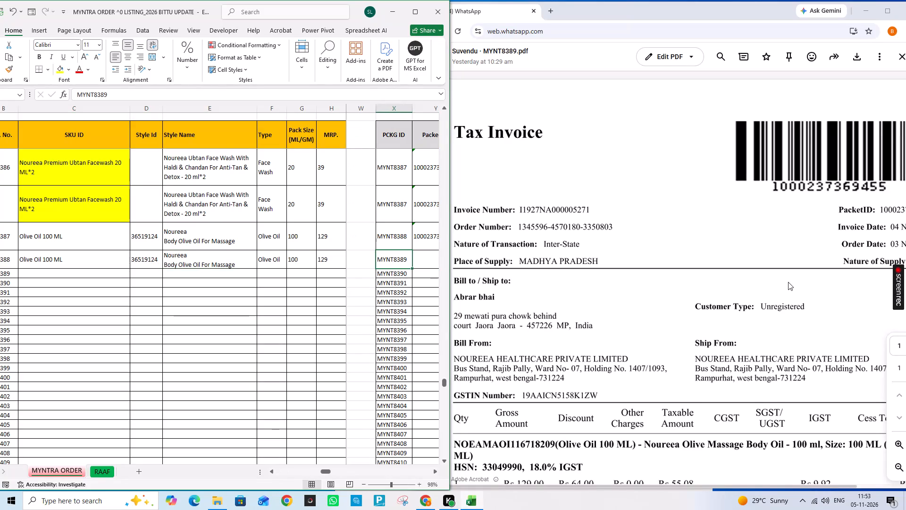
pyautogui.press('Right')
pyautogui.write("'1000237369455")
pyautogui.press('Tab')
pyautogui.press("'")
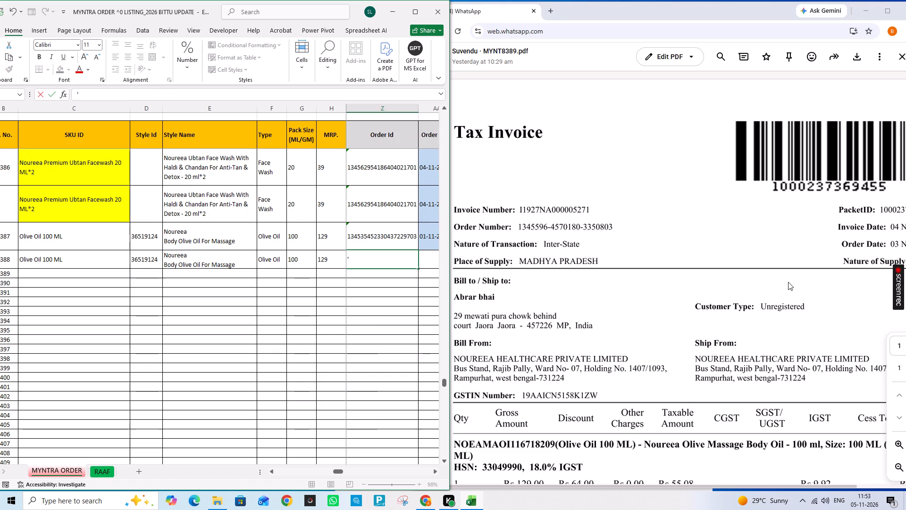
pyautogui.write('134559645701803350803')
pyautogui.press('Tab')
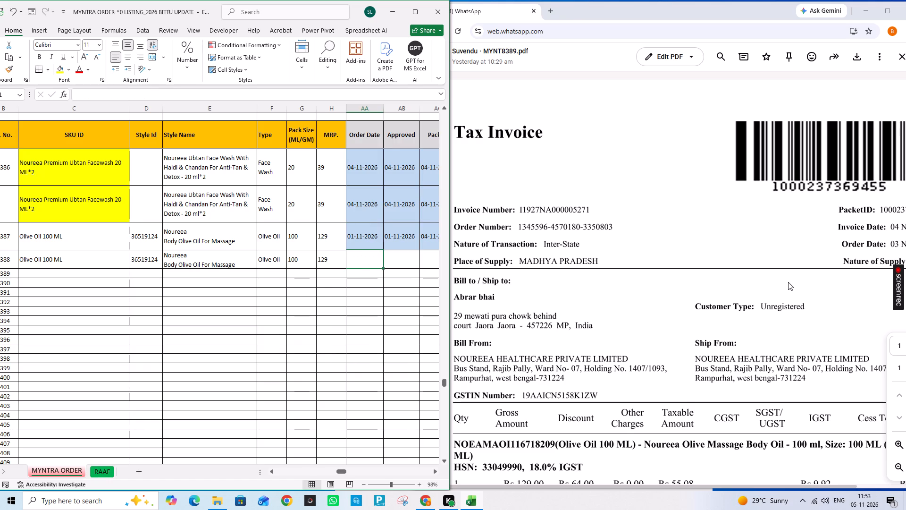
# Set Order Date to 03-11-2026 in the 8388 row and copy the same date into its Approved cell.
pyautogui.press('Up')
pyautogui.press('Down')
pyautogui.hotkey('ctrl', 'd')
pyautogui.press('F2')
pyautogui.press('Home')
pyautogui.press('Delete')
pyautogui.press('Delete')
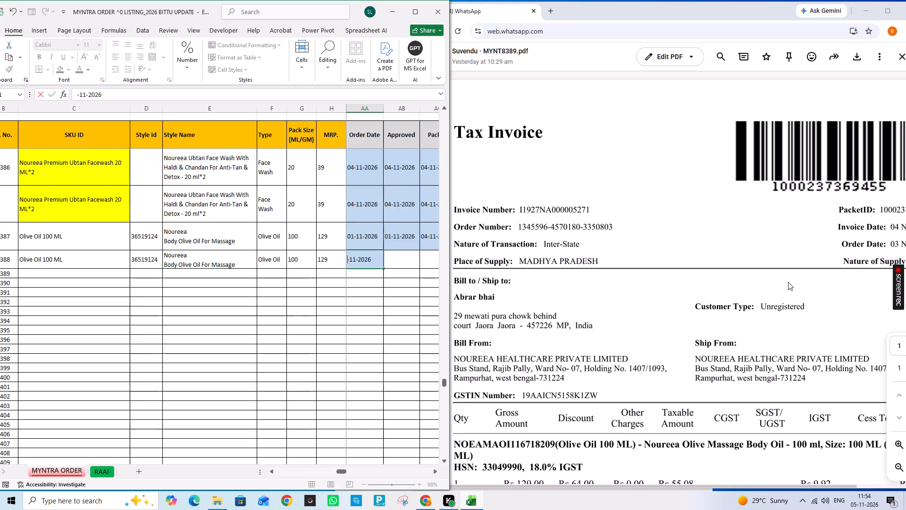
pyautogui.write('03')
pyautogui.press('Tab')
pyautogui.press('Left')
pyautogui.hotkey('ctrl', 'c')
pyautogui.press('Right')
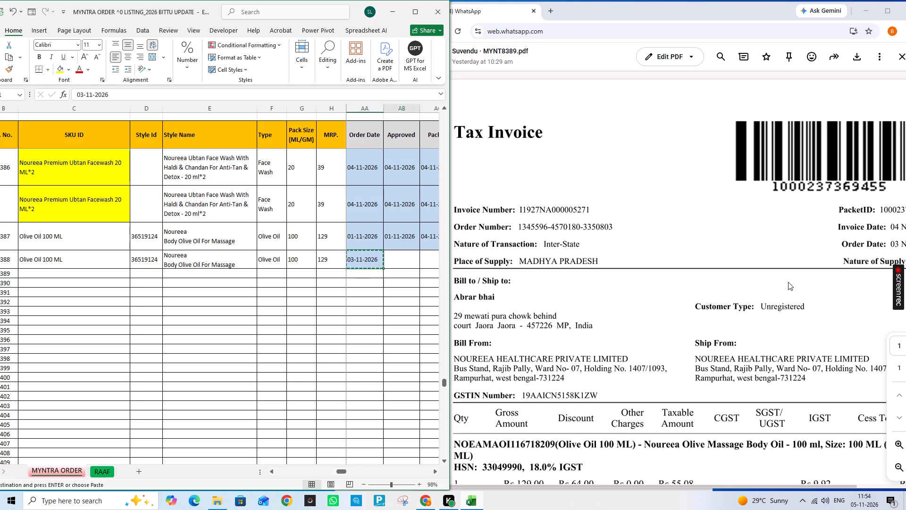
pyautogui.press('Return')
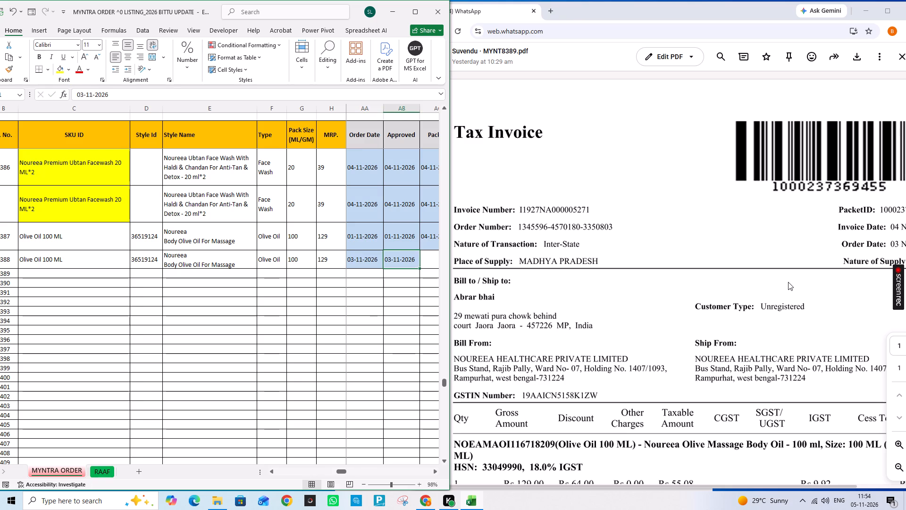
# Fill the 8388 row's cells from Packed through Delivery Date from the row above, giving 04-11-2026 up to Pick up Complete.
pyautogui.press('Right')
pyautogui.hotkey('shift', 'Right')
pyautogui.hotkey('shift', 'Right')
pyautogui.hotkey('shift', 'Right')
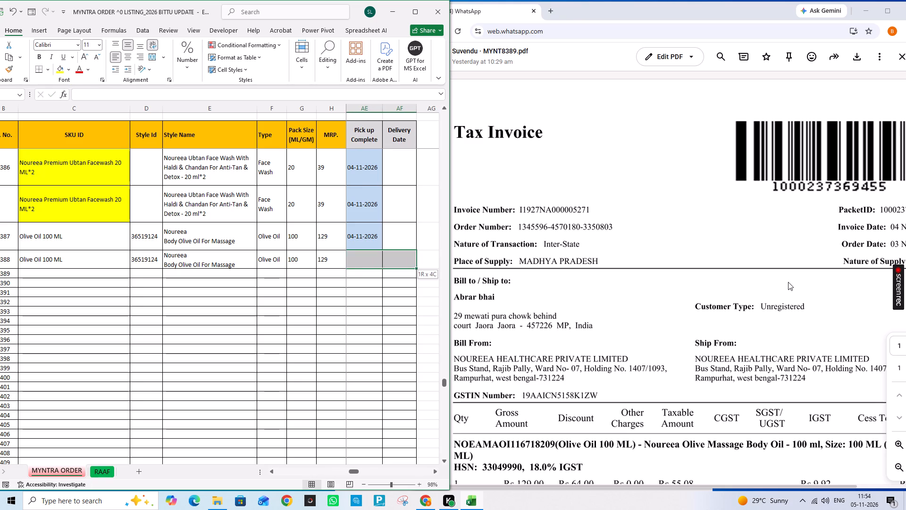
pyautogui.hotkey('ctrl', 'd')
# Enter the buyer's full name from the invoice in the Buyer Name cell of the 8388 row.
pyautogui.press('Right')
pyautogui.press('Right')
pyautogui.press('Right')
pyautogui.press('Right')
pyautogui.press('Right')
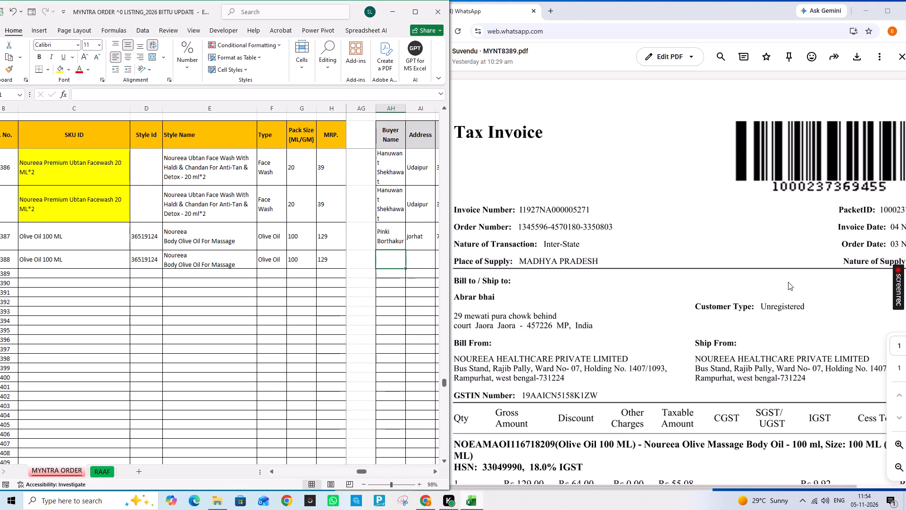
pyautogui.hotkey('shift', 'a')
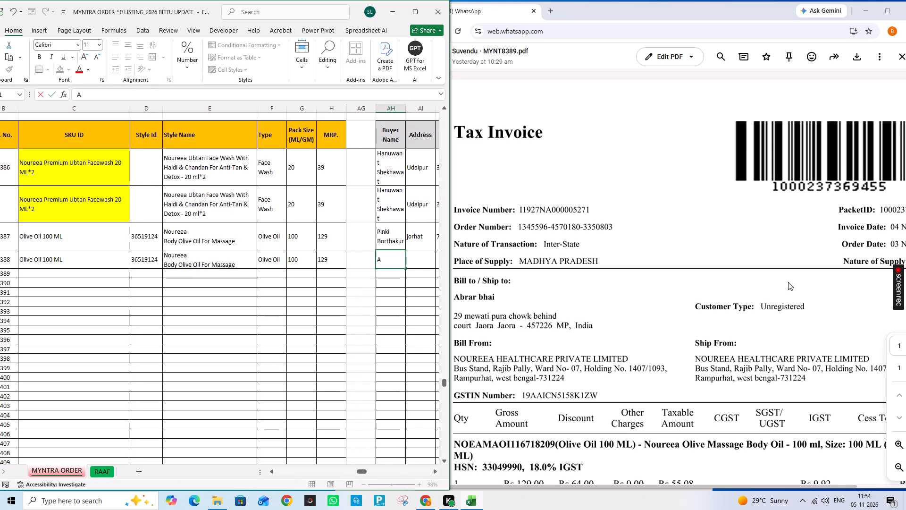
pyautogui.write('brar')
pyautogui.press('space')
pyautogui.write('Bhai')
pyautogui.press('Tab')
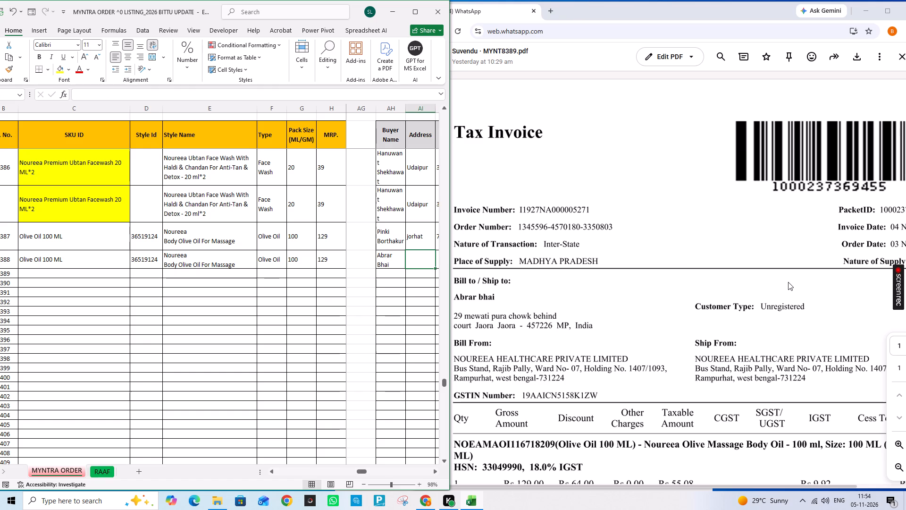
# Enter the buyer's town, pin code and the state Madhya Pradesh from the invoice in the 8388 row's Address, Pin Code and State cells.
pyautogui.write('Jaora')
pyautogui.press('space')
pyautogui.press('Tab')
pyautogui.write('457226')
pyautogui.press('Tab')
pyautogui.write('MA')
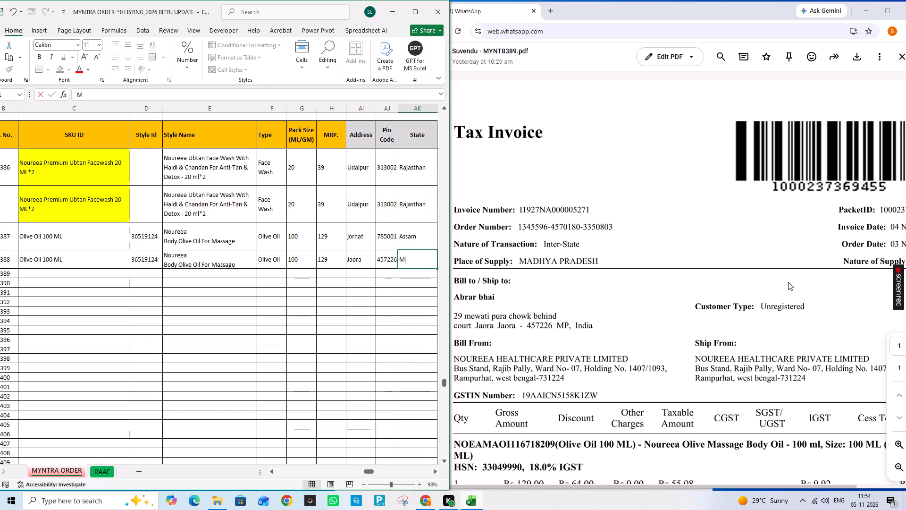
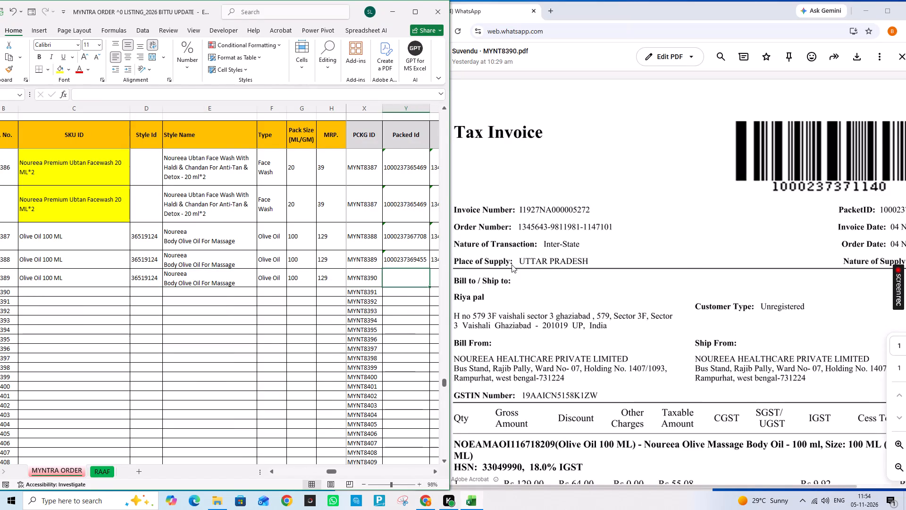
pyautogui.press("'")
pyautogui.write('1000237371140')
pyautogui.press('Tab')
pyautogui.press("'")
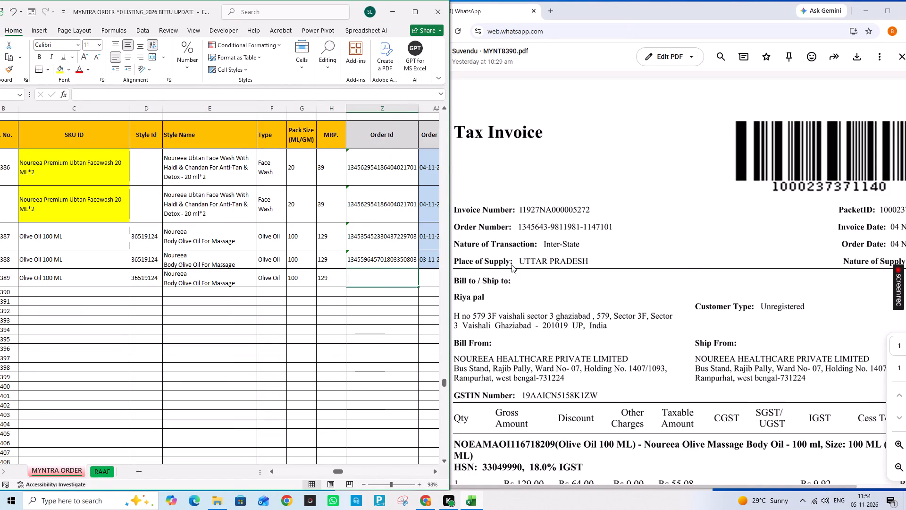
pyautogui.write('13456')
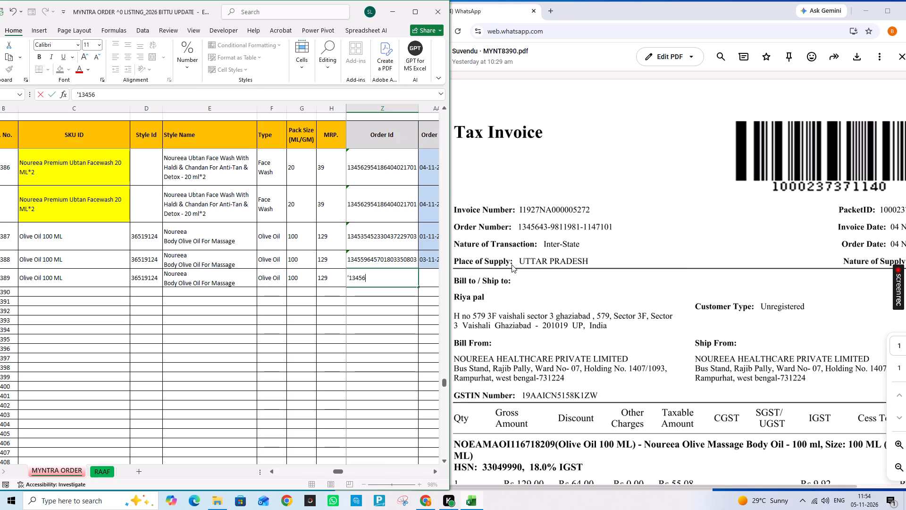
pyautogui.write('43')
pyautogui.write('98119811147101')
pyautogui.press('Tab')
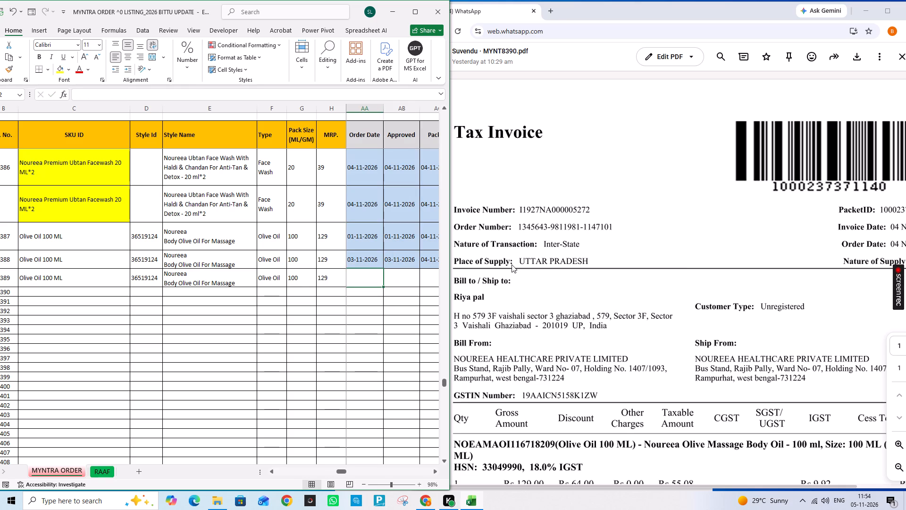
# Copy the 04-11-2026 dates from Order Date through Pick up Complete in the lower 8386 row into the 8389 row.
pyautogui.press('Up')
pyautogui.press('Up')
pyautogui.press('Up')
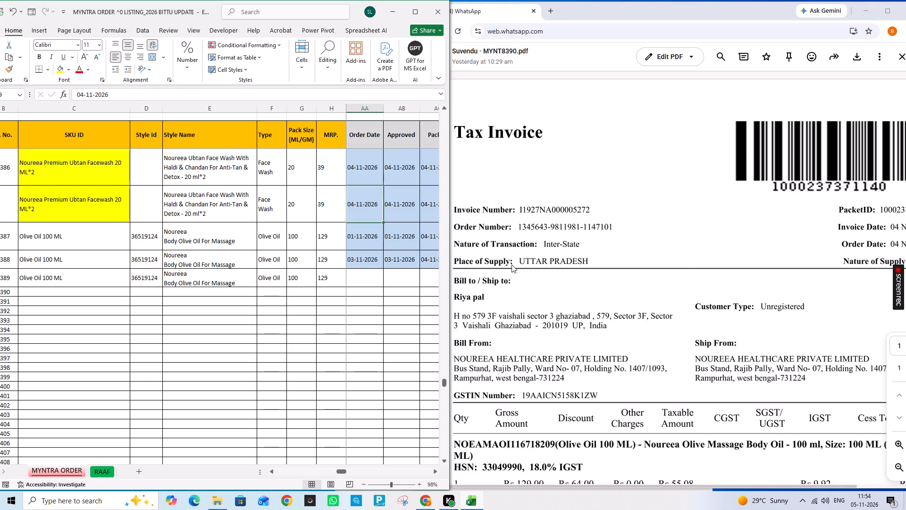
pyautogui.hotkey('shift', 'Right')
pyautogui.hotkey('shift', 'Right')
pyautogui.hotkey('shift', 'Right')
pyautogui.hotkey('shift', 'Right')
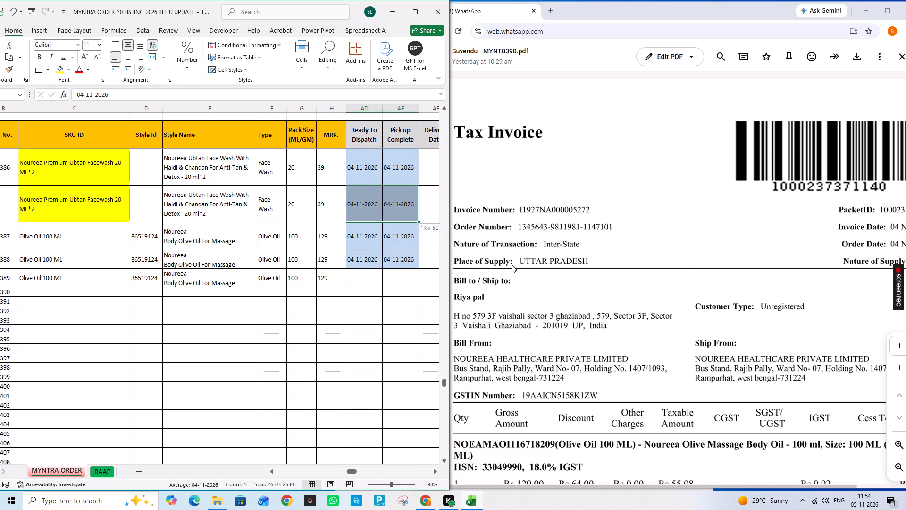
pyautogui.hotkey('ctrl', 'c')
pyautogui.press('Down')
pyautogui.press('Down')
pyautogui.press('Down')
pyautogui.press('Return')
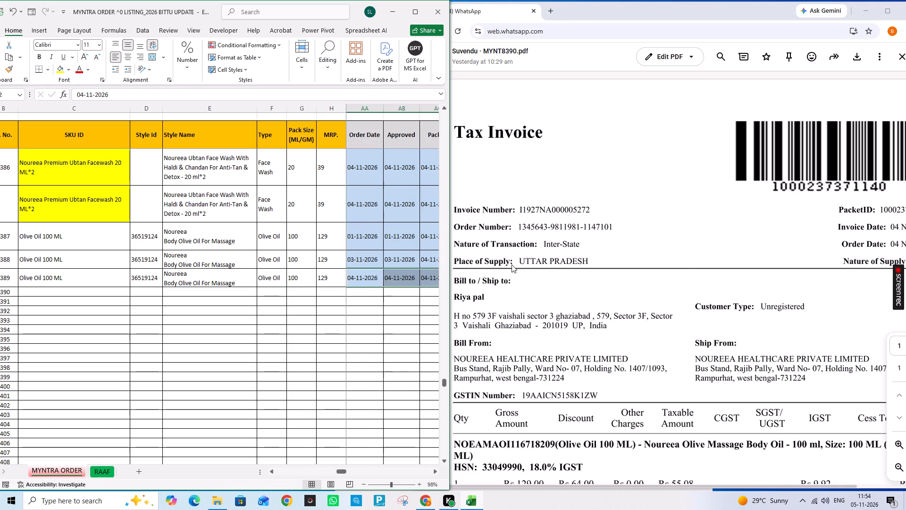
# Enter the buyer's full name from the invoice in the Buyer Name cell of the 8389 row.
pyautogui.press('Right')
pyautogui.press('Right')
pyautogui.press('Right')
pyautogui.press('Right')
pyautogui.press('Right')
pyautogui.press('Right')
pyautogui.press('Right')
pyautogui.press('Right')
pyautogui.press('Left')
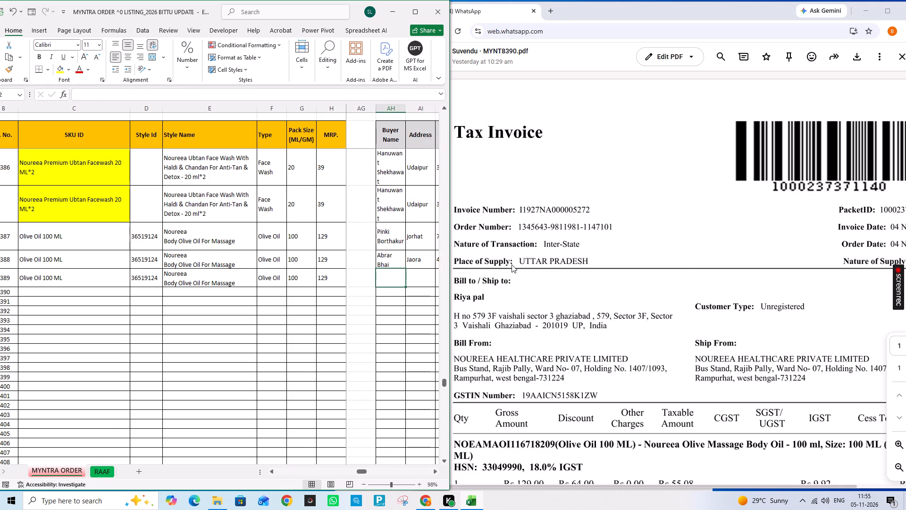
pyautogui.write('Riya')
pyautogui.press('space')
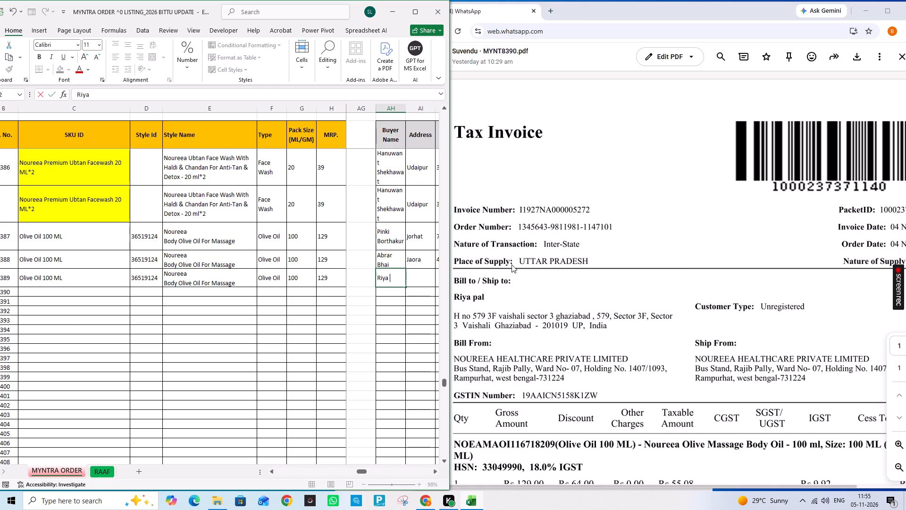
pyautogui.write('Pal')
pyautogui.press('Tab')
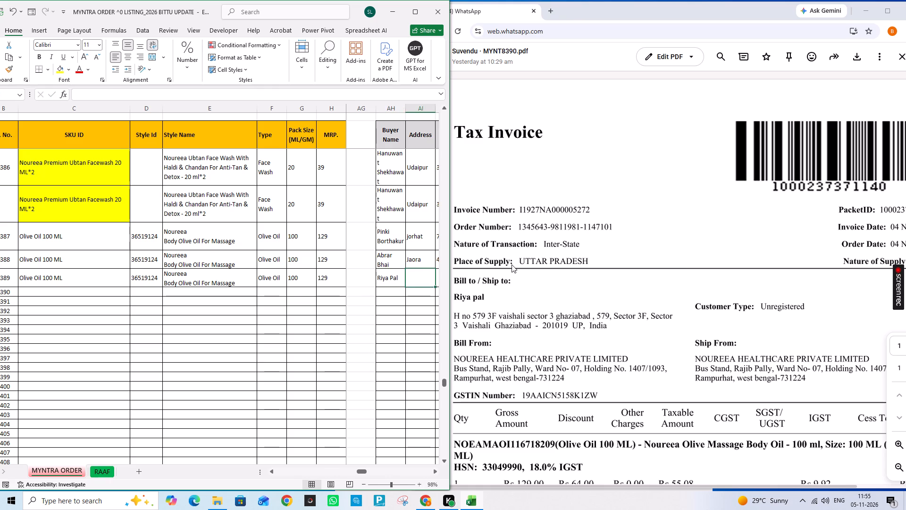
# Enter the buyer's city, pin code and the state Uttar Pradesh from the invoice in the 8389 row's Address, Pin Code and State cells.
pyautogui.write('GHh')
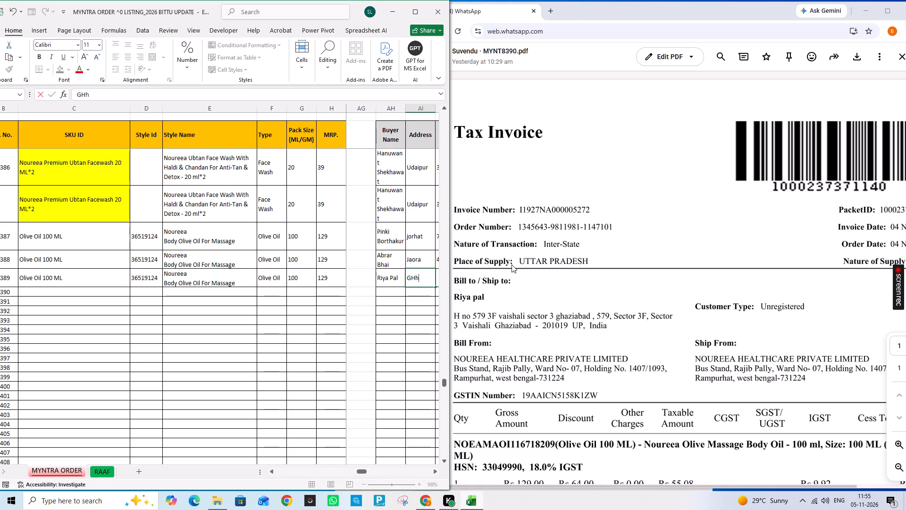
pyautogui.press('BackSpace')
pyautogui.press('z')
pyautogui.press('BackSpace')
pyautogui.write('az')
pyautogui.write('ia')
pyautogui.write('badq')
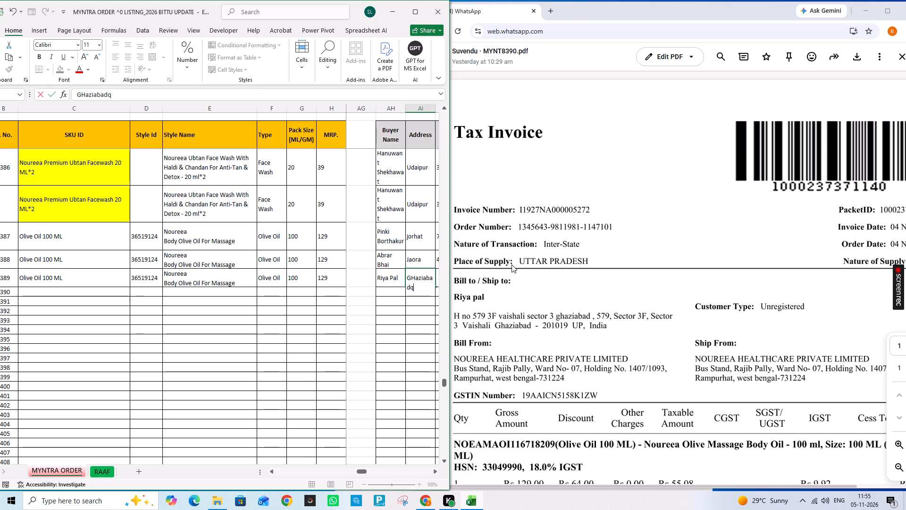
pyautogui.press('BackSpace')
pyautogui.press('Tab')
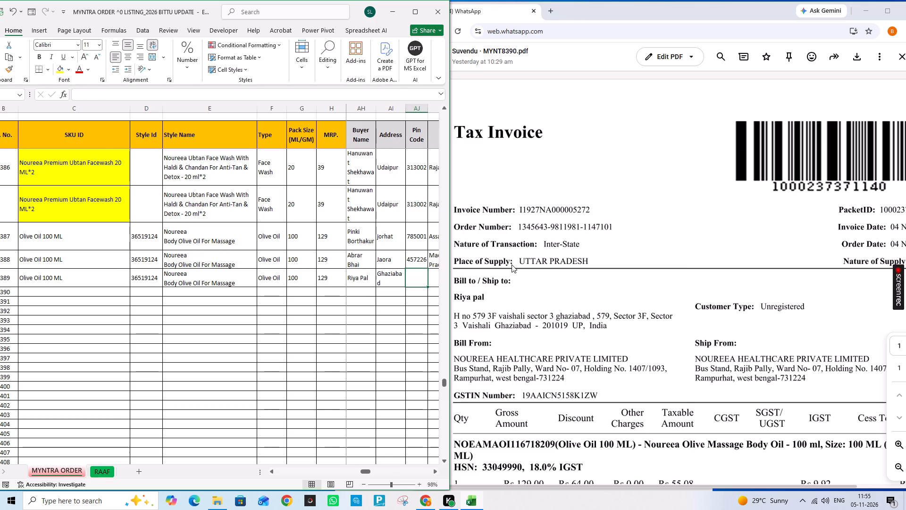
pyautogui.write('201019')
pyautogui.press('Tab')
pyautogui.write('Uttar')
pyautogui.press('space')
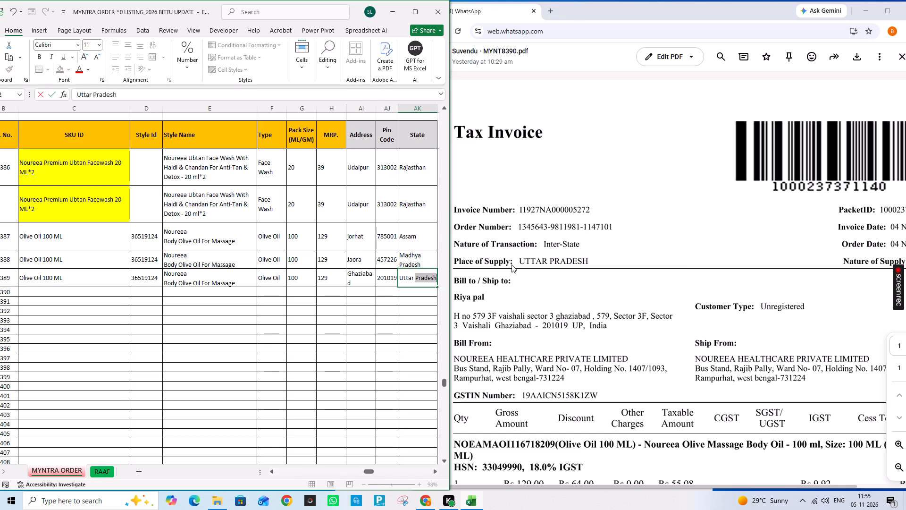
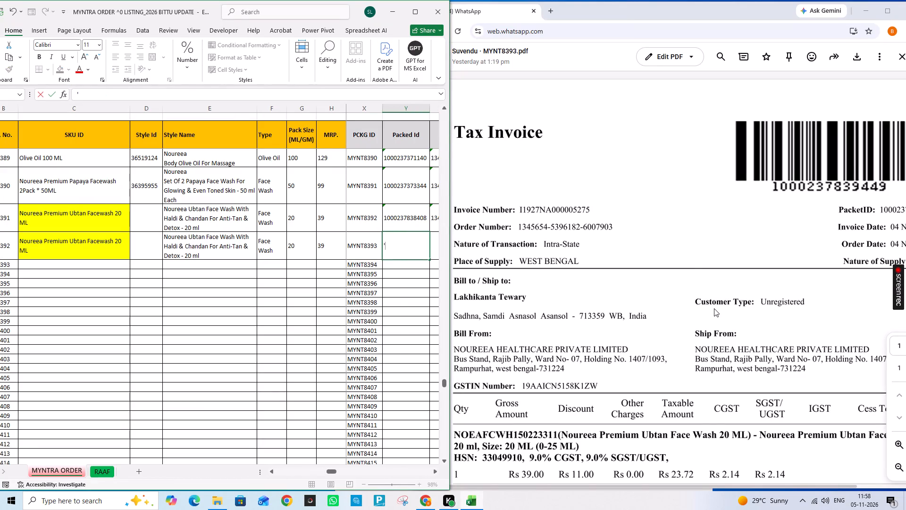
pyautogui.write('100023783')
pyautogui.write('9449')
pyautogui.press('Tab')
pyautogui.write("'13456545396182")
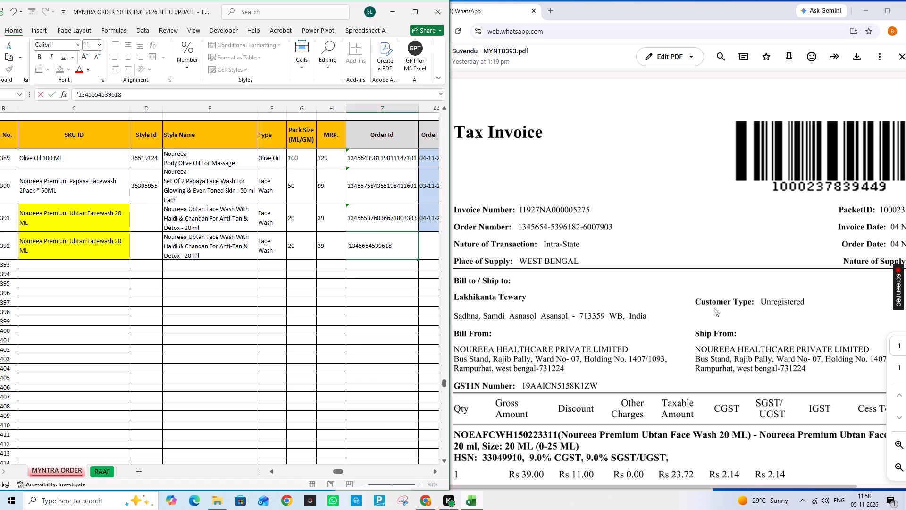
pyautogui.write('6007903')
# Fill the 04-11-2026 dates of the 8391 row down into Order Date through Pick up Complete in the 8392 row.
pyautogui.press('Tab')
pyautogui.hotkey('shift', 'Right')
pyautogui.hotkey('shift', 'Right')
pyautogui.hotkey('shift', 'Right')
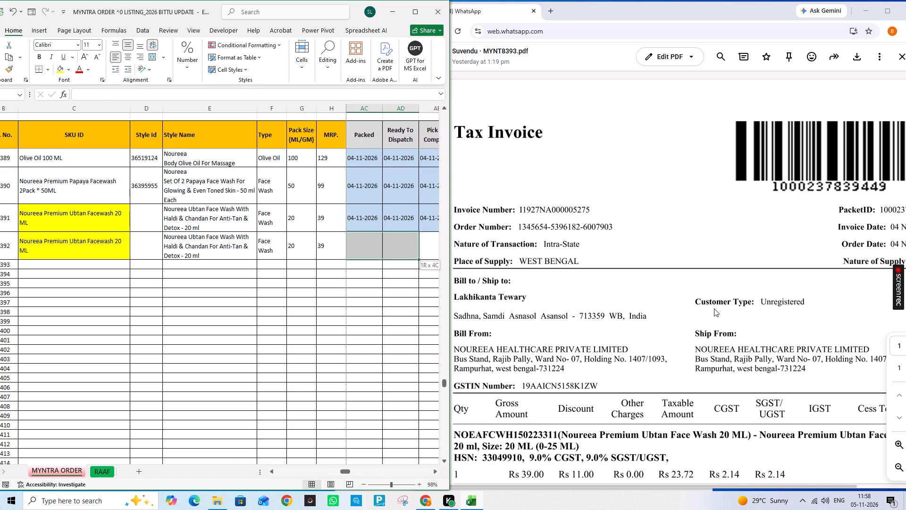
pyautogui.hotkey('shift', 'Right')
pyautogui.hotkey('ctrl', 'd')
# Enter the buyer's name, city, pin code and state from the invoice in the buyer columns of the 8392 row.
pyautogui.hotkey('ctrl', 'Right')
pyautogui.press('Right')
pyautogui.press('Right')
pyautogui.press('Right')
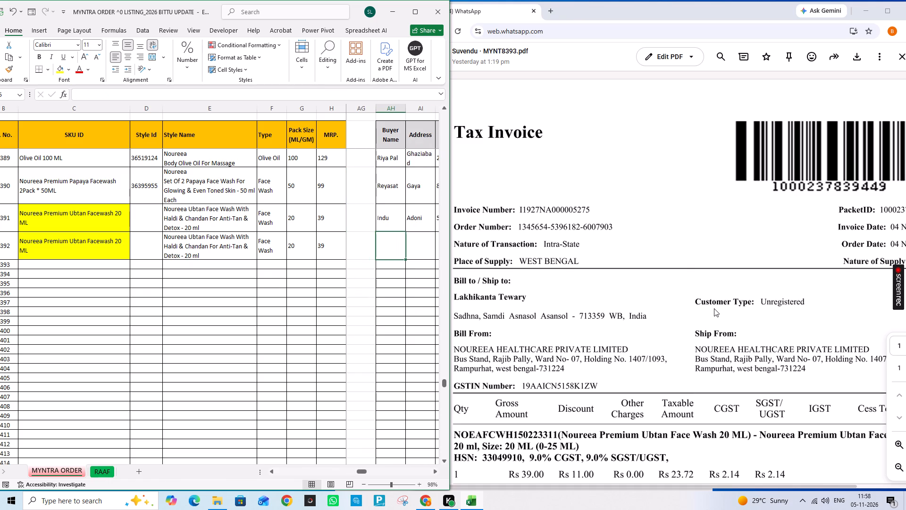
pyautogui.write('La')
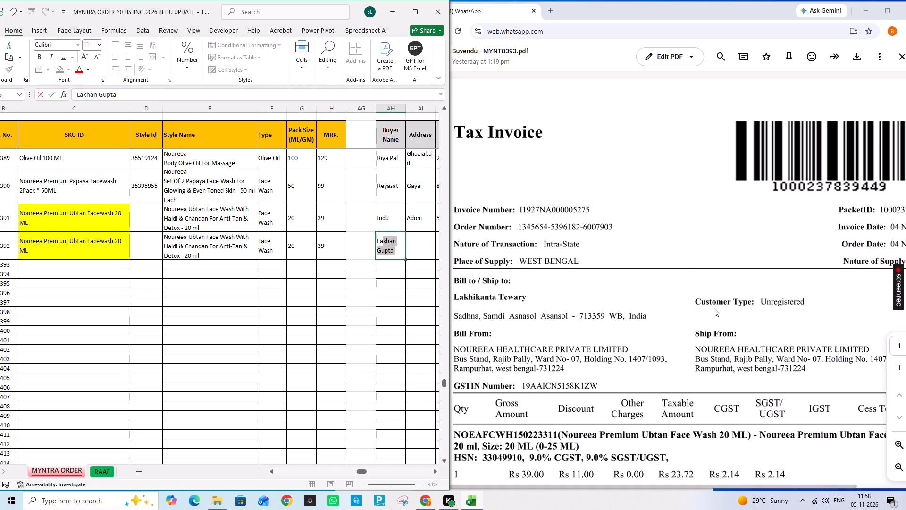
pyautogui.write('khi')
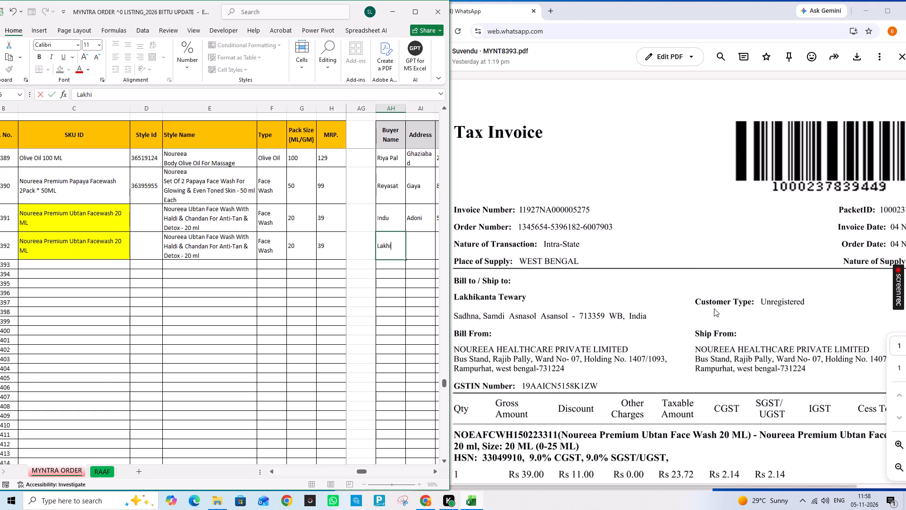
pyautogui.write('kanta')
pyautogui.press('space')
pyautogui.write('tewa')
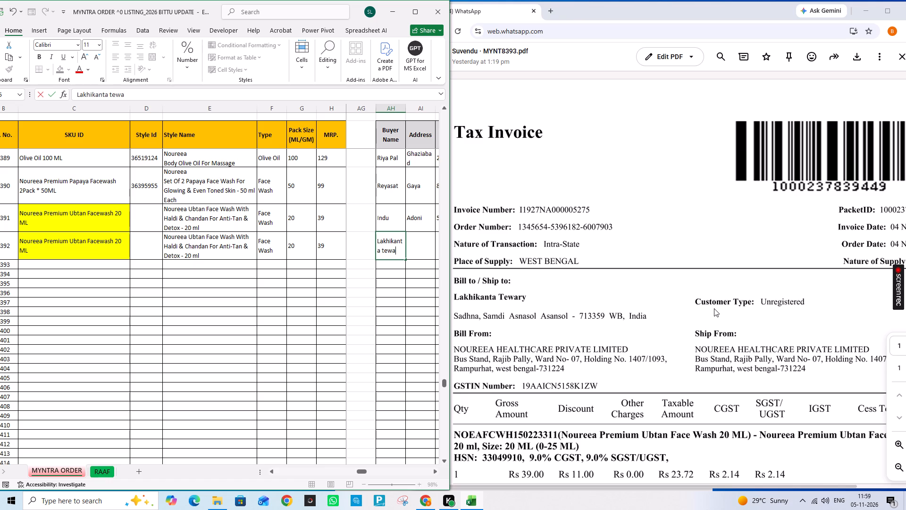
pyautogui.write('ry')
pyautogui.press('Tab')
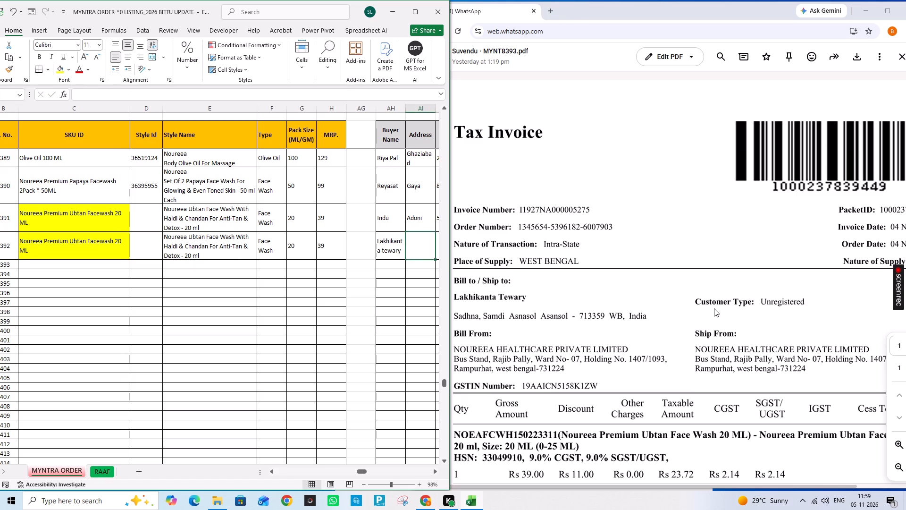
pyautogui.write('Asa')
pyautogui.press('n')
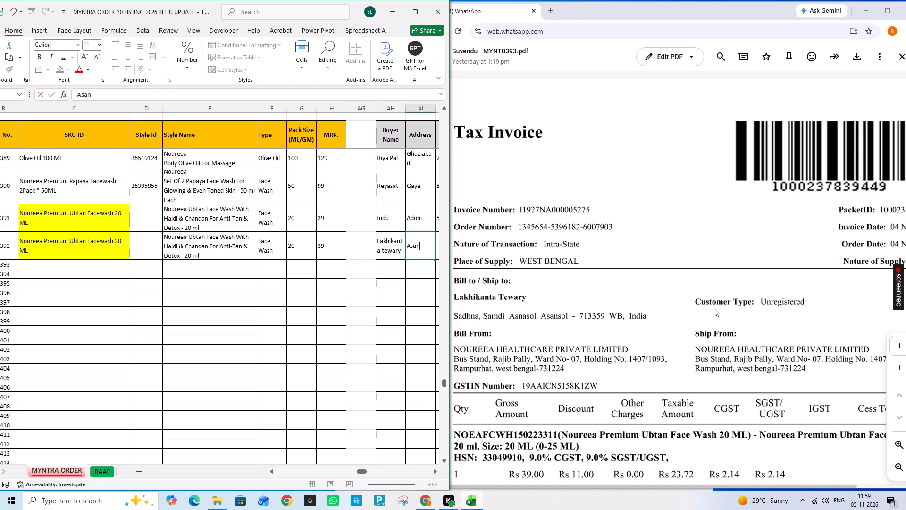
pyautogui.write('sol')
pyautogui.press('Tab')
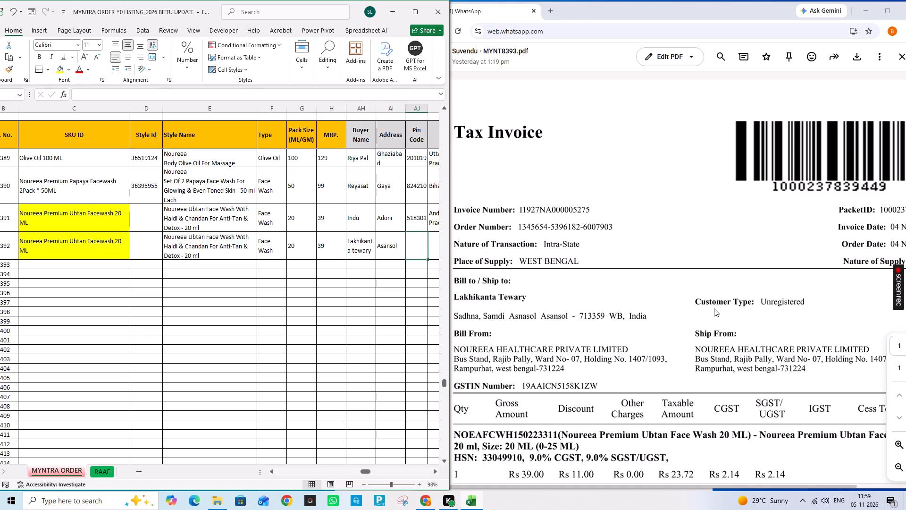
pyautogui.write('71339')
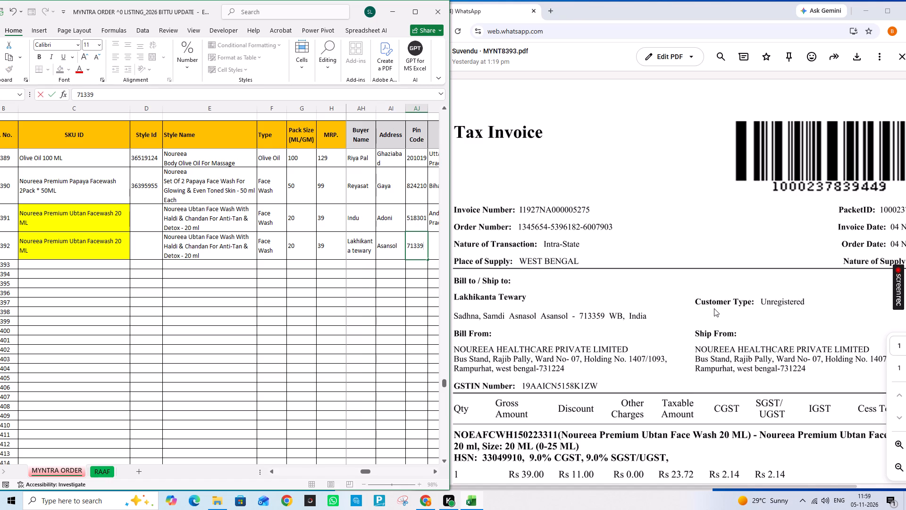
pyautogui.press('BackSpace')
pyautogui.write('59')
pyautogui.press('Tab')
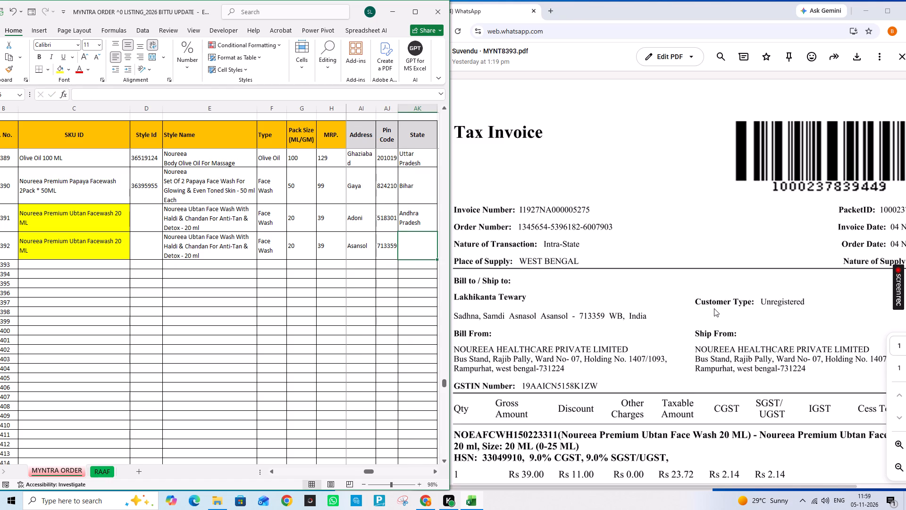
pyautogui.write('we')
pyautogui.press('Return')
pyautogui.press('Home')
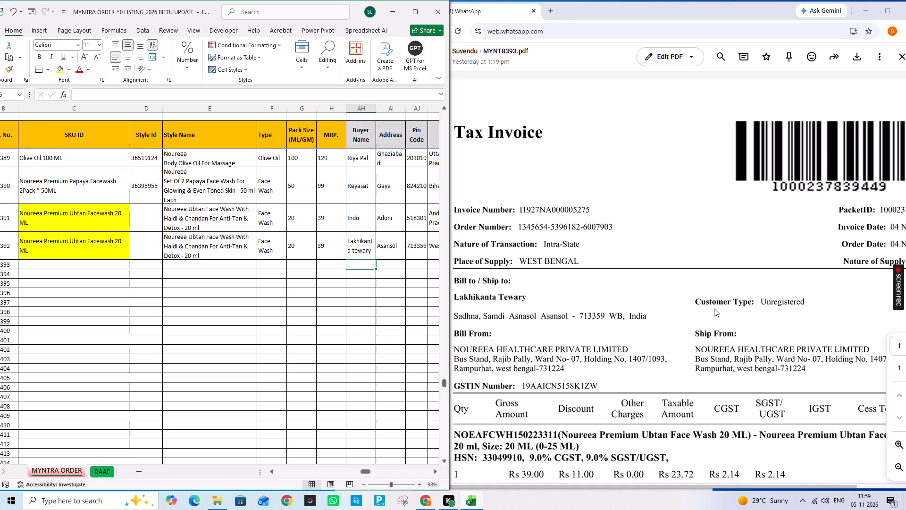
pyautogui.scroll(-2, 677, 352)
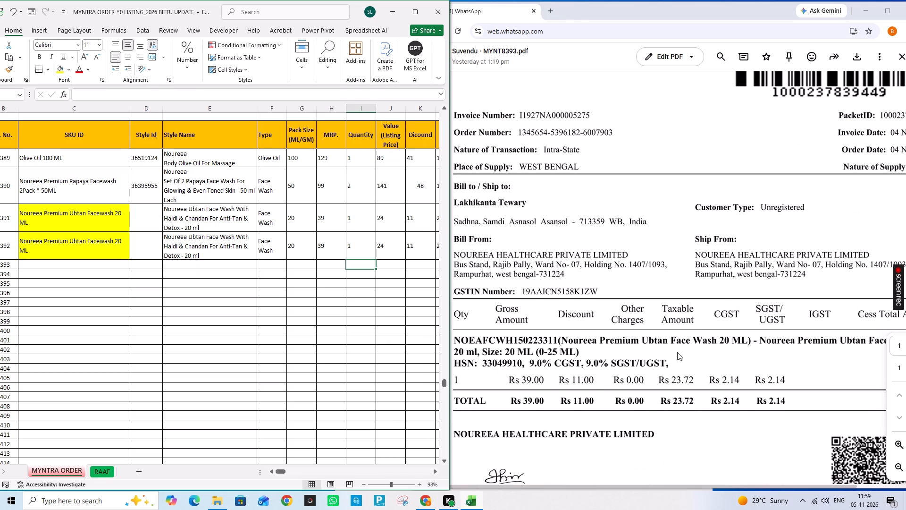
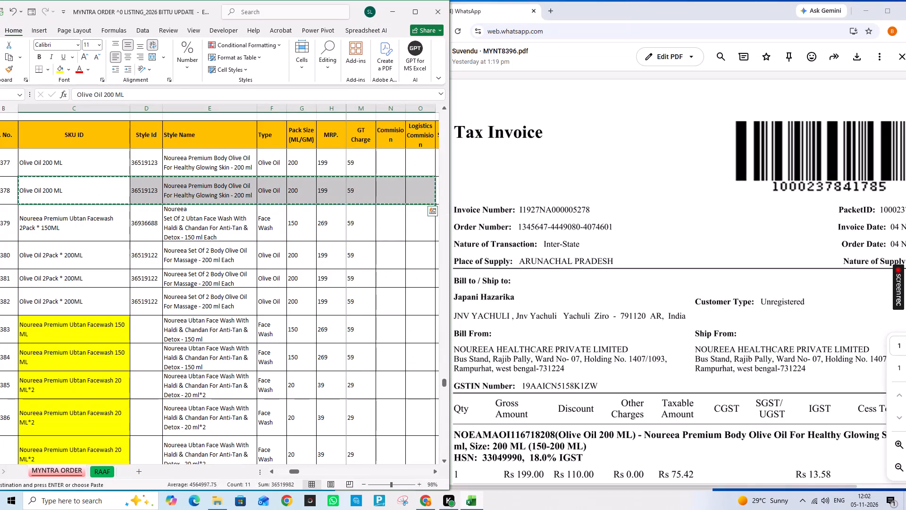
pyautogui.press('pagedown')
pyautogui.press('Down')
pyautogui.press('Down')
pyautogui.press('Down')
pyautogui.press('Down')
pyautogui.press('Down')
pyautogui.press('Down')
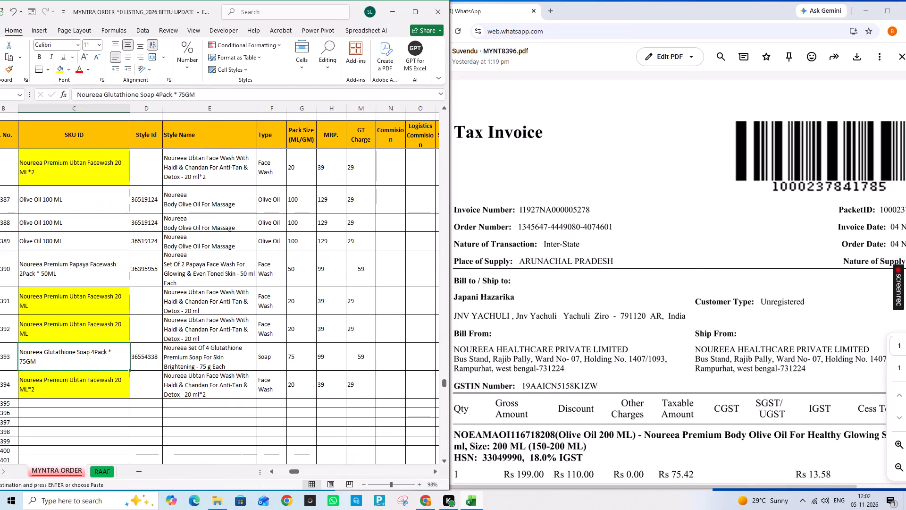
pyautogui.press('Down')
pyautogui.press('Down')
pyautogui.press('Return')
pyautogui.press('Right')
pyautogui.press('Right')
pyautogui.press('Right')
pyautogui.press('Right')
pyautogui.press('Right')
pyautogui.press('Right')
pyautogui.press('Right')
pyautogui.press('Right')
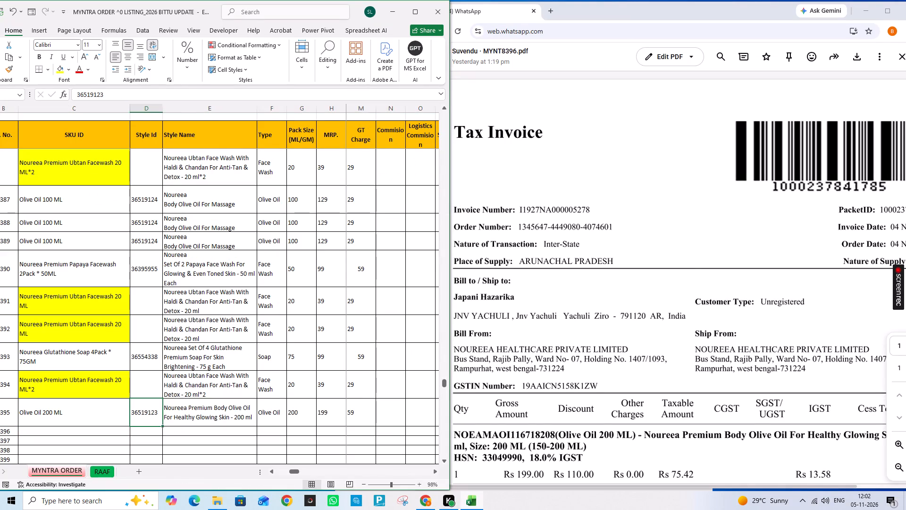
pyautogui.press('Right')
pyautogui.press('Right')
pyautogui.press('Right')
pyautogui.press('Right')
pyautogui.press('Right')
pyautogui.press('Right')
pyautogui.press('Right')
pyautogui.press('Right')
pyautogui.press('Right')
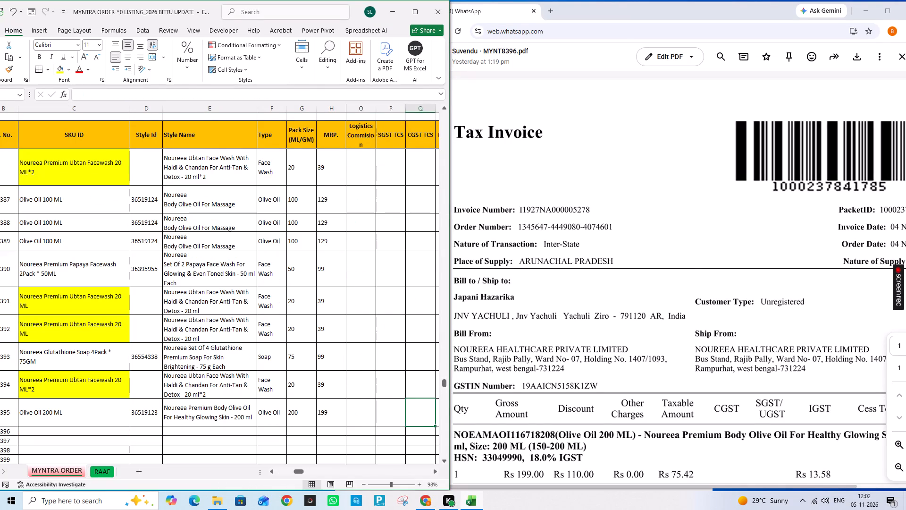
pyautogui.press('Right')
pyautogui.press('Right')
pyautogui.press('Right')
pyautogui.press('Right')
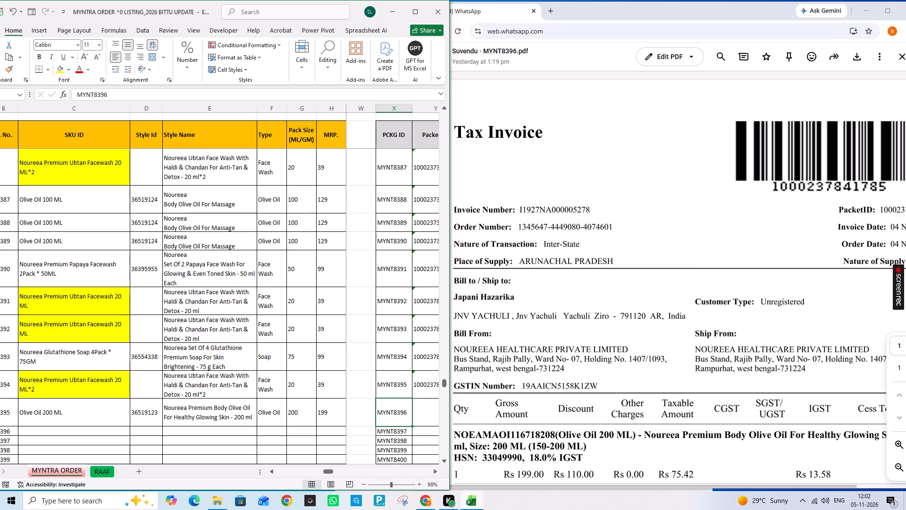
pyautogui.press('Right')
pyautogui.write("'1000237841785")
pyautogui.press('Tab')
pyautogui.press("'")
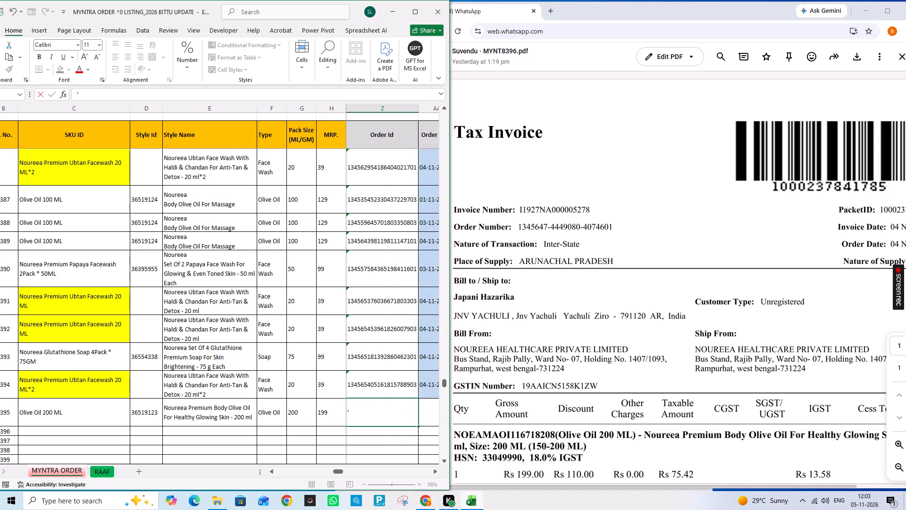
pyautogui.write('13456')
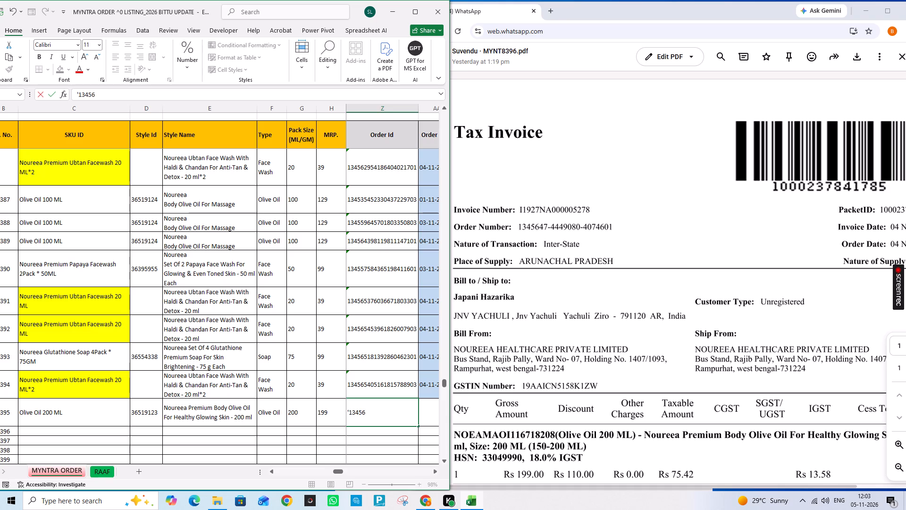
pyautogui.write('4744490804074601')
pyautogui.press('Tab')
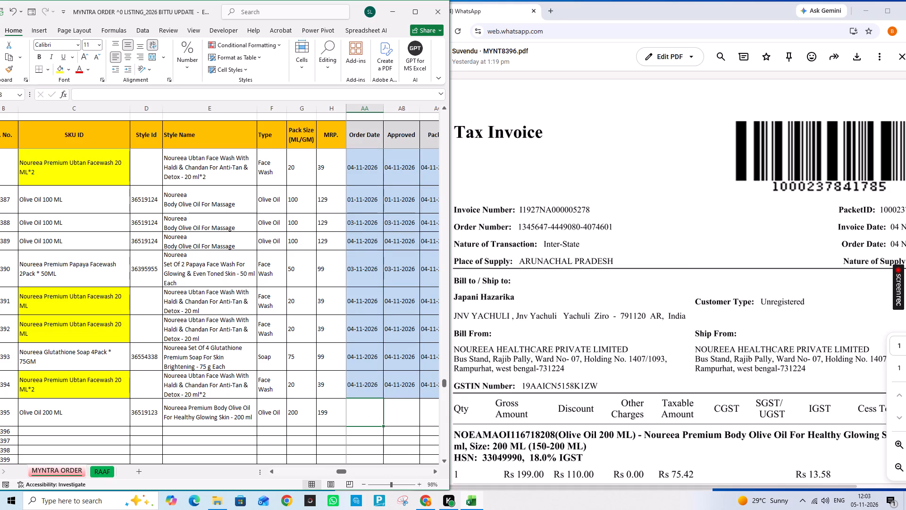
# Fill the Order Date through Pick up Complete cells of the MYNT8396 row down from the row above.
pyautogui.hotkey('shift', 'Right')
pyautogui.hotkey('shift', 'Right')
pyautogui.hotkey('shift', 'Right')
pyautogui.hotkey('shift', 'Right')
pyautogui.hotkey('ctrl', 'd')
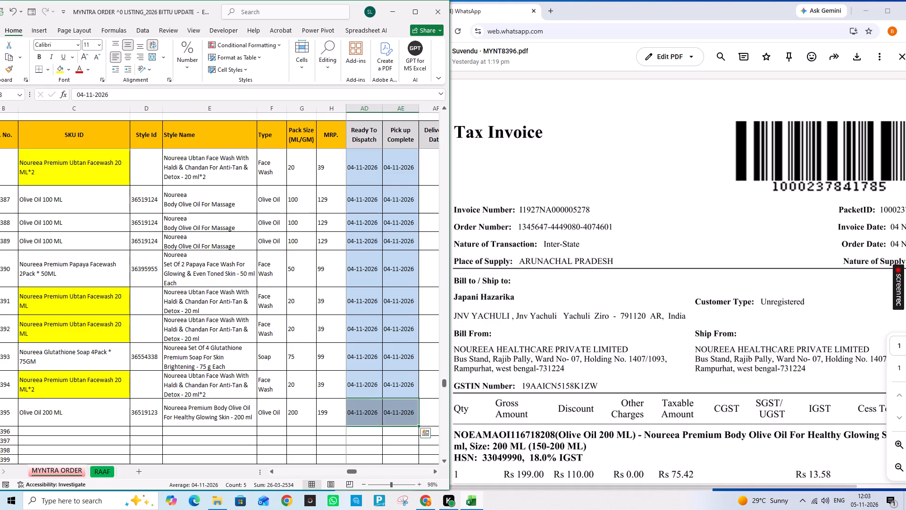
# Enter the buyer's name from the invoice in the Buyer Name column of the MYNT8396 row.
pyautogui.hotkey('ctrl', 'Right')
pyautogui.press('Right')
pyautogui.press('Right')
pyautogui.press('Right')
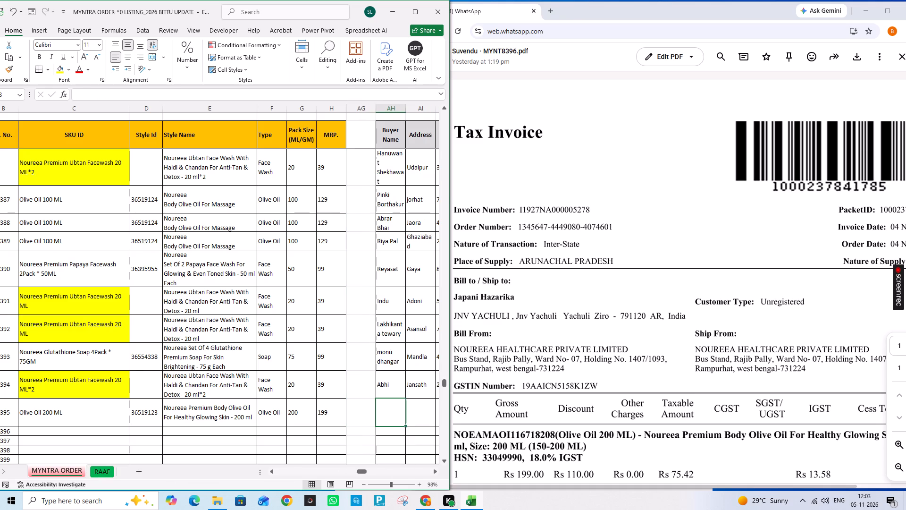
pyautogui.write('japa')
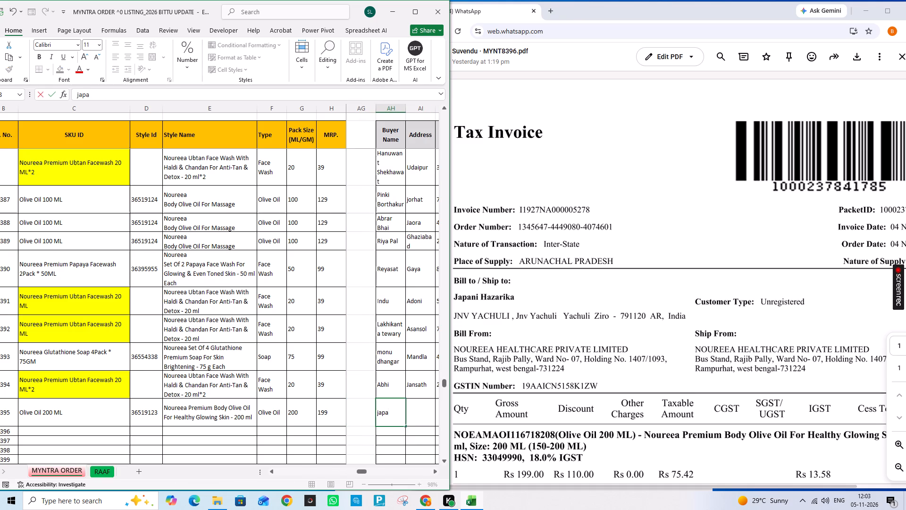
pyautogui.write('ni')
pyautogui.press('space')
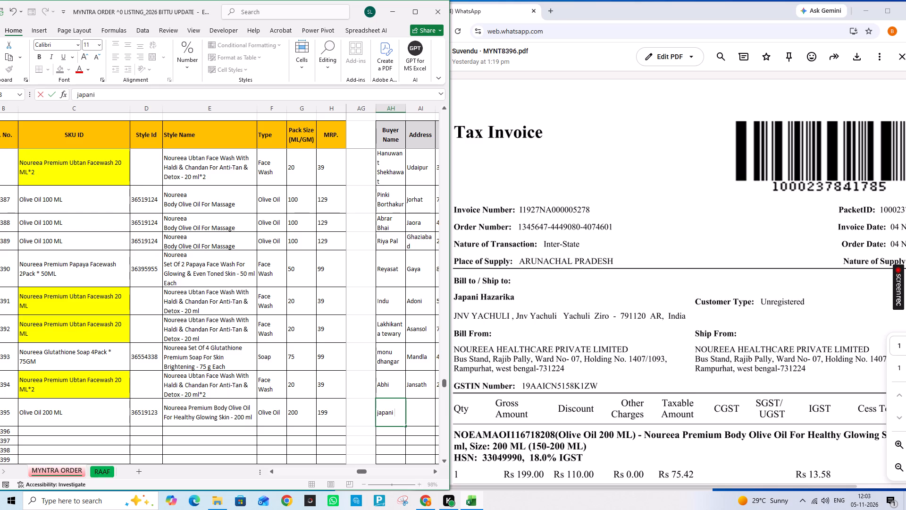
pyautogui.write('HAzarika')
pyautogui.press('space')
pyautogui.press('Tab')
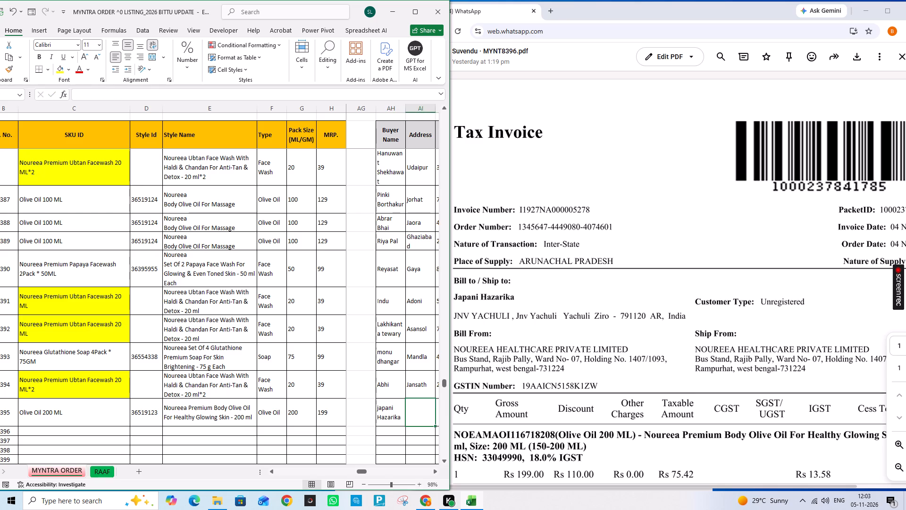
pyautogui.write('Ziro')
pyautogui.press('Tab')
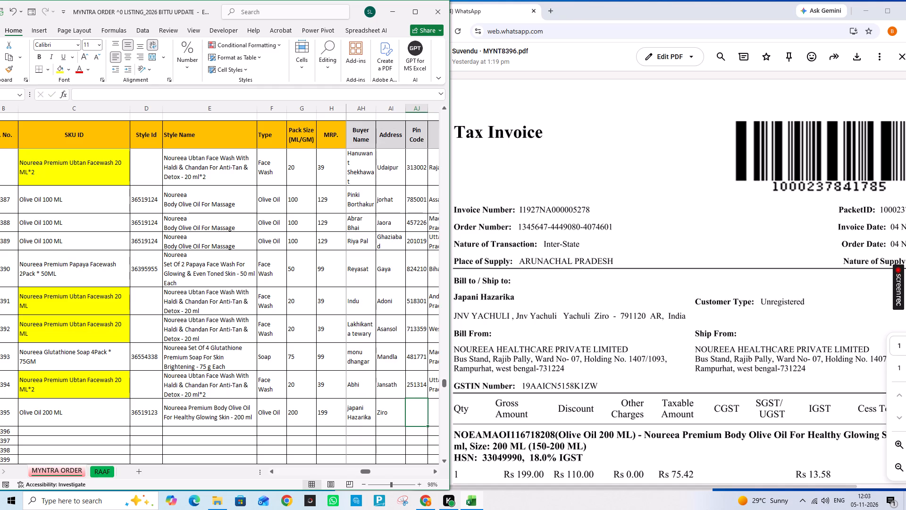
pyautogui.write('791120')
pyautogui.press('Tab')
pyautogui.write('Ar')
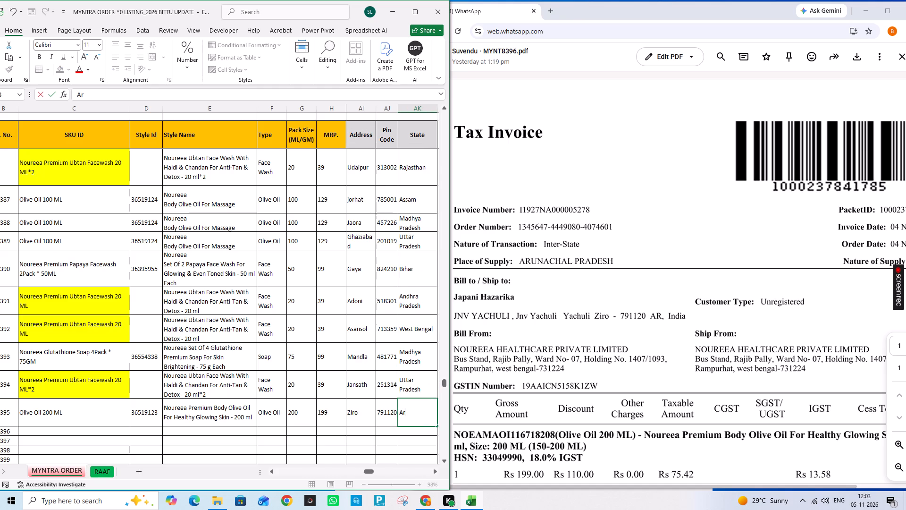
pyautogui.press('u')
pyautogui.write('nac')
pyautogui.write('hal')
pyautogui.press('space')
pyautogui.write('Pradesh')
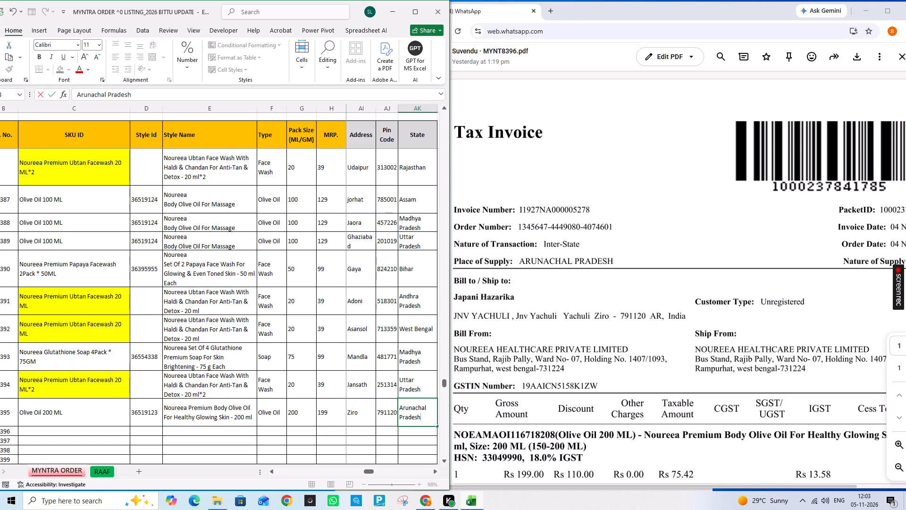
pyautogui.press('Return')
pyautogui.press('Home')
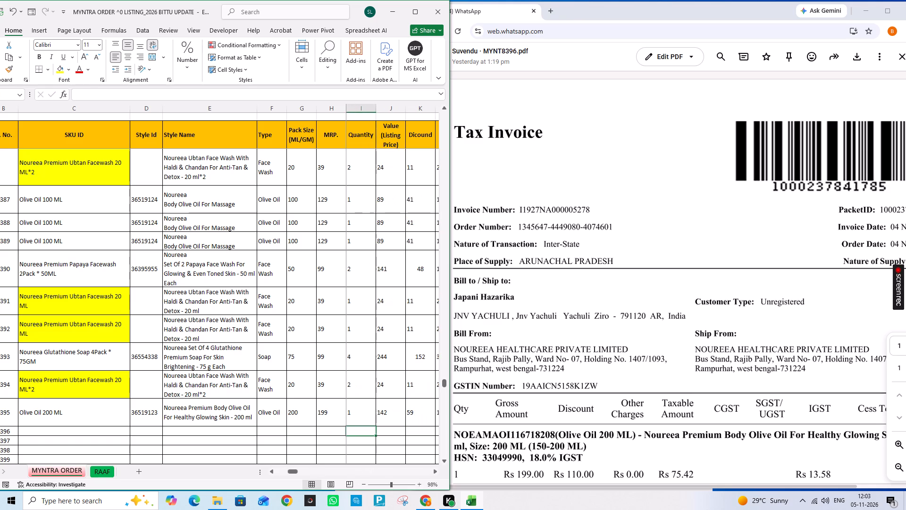
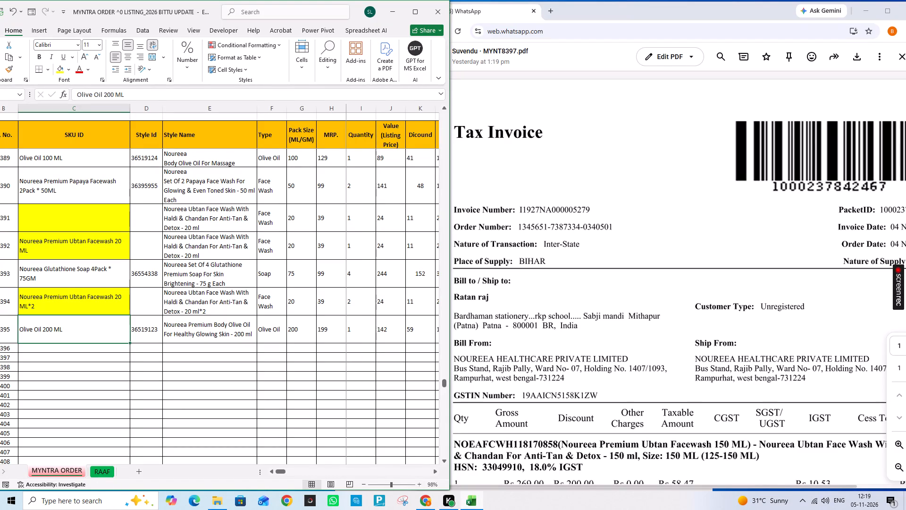
# Undo the clearing of the SKU ID cell in the row numbered 391.
pyautogui.click(101, 230)
pyautogui.hotkey('ctrl', 'z')
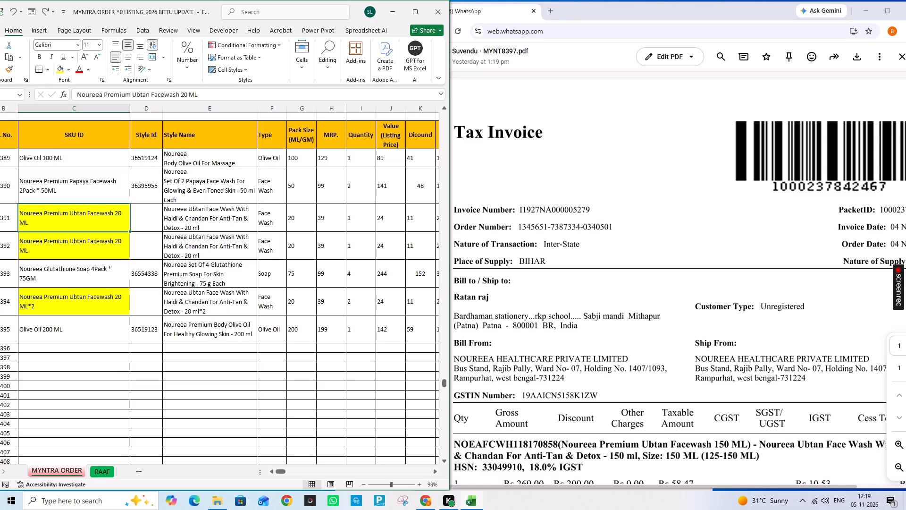
pyautogui.scroll(1, 194, 282)
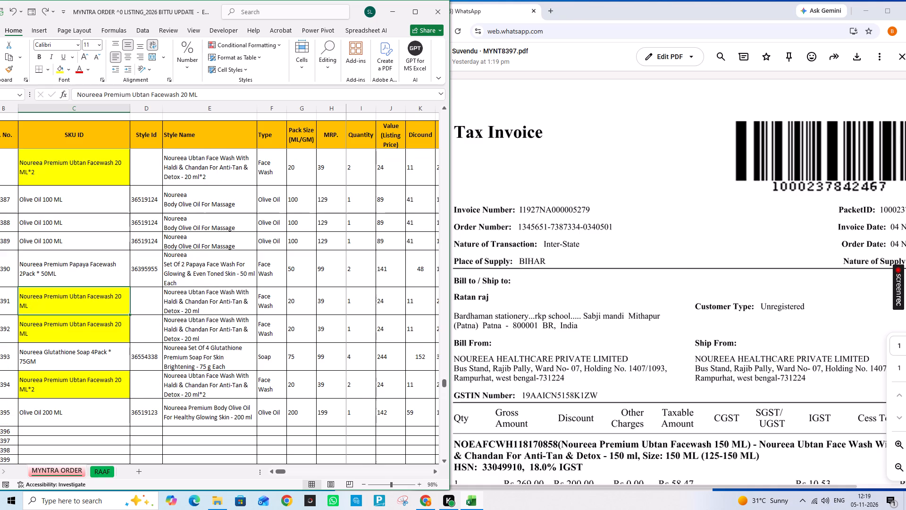
pyautogui.scroll(-1, 221, 376)
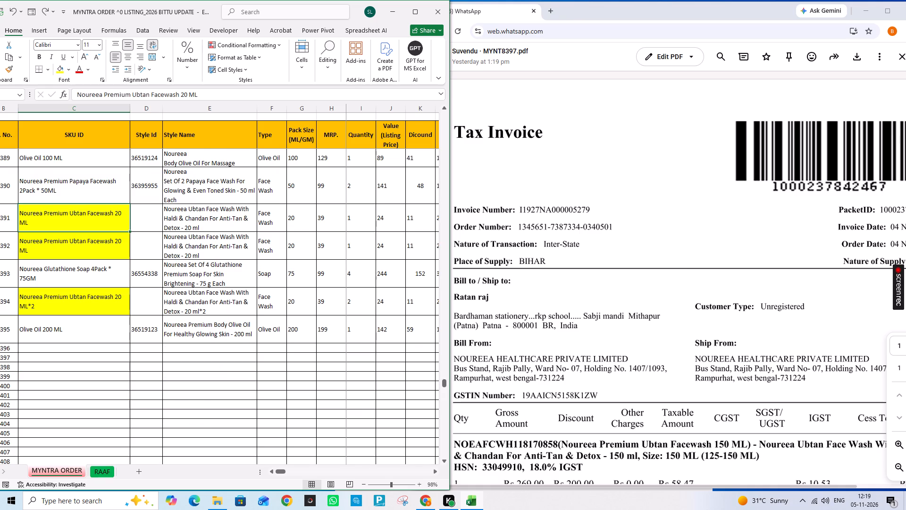
# Review the entries across the MYNT8396 row, starting from its Olive Oil 200 ML SKU ID.
pyautogui.click(101, 333)
pyautogui.press('Right')
pyautogui.press('Right')
pyautogui.press('Right')
pyautogui.press('Right')
pyautogui.press('Right')
pyautogui.press('Right')
pyautogui.press('Right')
pyautogui.press('Right')
pyautogui.press('Right')
pyautogui.press('Right')
pyautogui.press('Right')
pyautogui.press('Right')
pyautogui.press('Right')
pyautogui.press('Right')
pyautogui.press('Right')
pyautogui.press('Right')
pyautogui.press('Right')
pyautogui.press('Right')
pyautogui.press('Right')
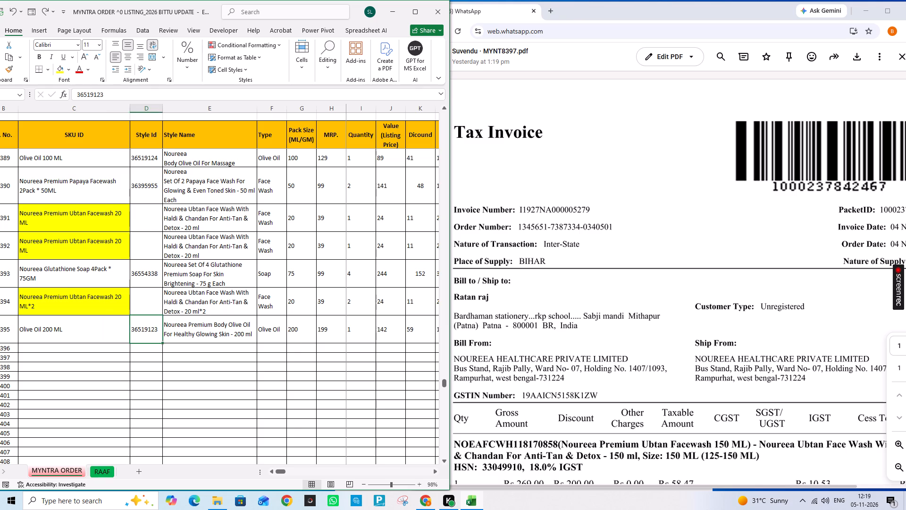
pyautogui.press('Right')
pyautogui.press('Right')
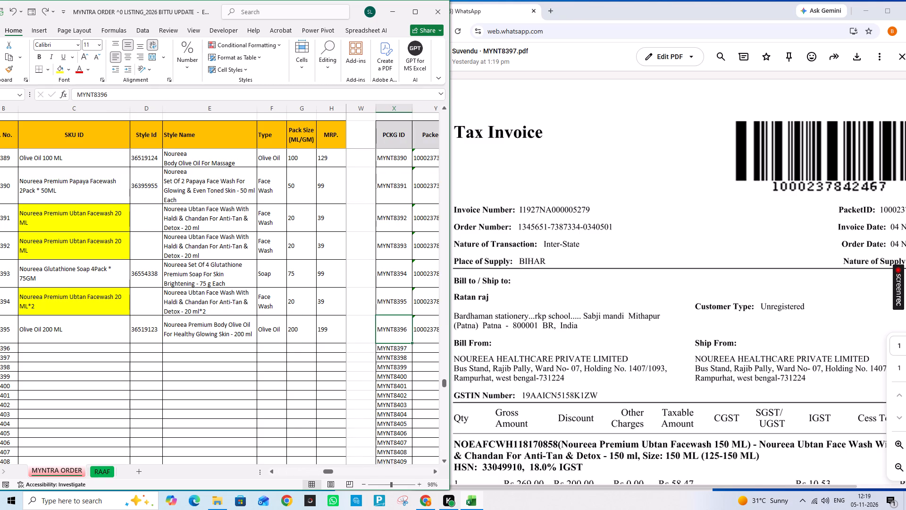
# Copy the SKU ID through Logistics Commission cells of the Noureea Premium Ubtan Facewash 150 ML row numbered 384 into the MYNT8397 row.
pyautogui.press('Down')
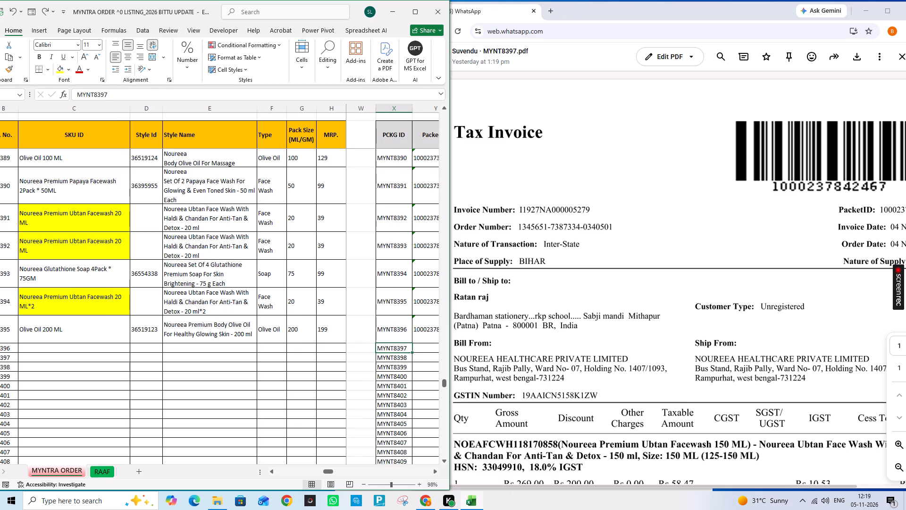
pyautogui.press('Home')
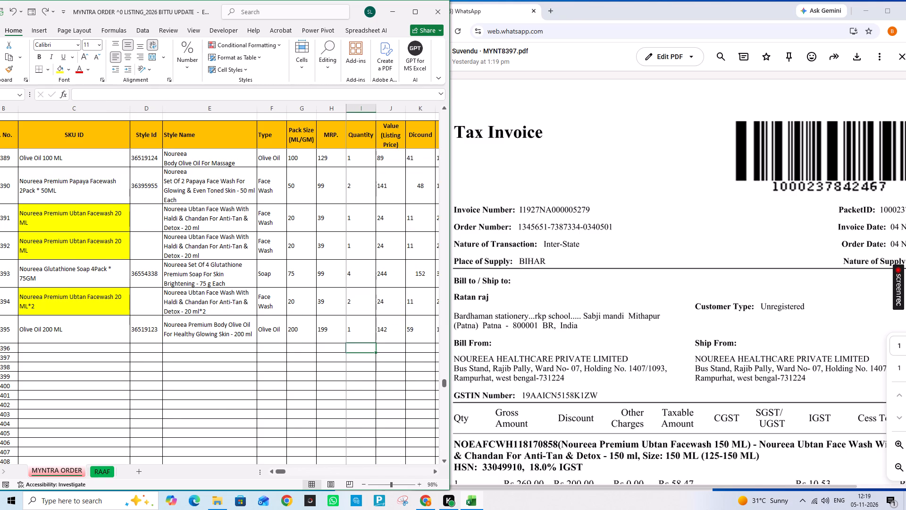
pyautogui.scroll(2, 108, 357)
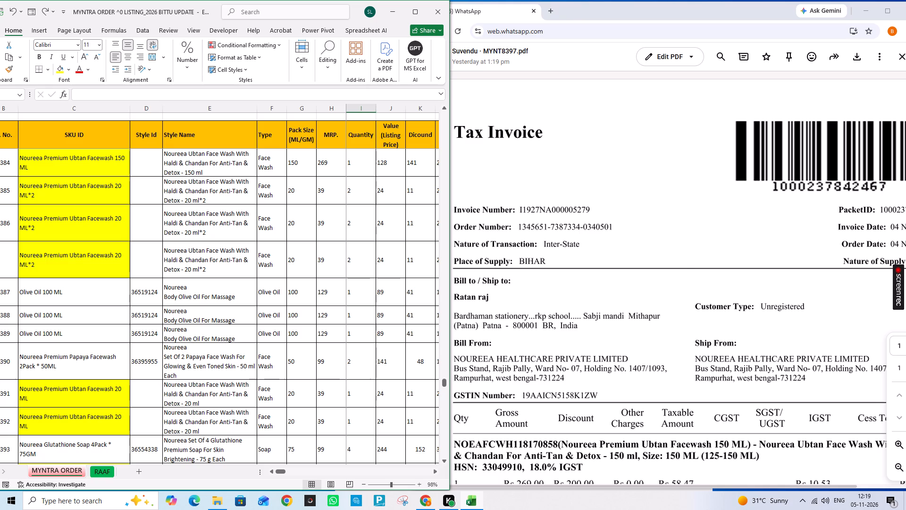
pyautogui.click(69, 158)
pyautogui.hotkey('shift', 'Right')
pyautogui.hotkey('shift', 'Right')
pyautogui.hotkey('shift', 'Right')
pyautogui.hotkey('shift', 'Right')
pyautogui.hotkey('shift', 'Right')
pyautogui.hotkey('shift', 'Right')
pyautogui.hotkey('shift', 'Right')
pyautogui.hotkey('shift', 'Right')
pyautogui.hotkey('shift', 'Right')
pyautogui.hotkey('shift', 'Right')
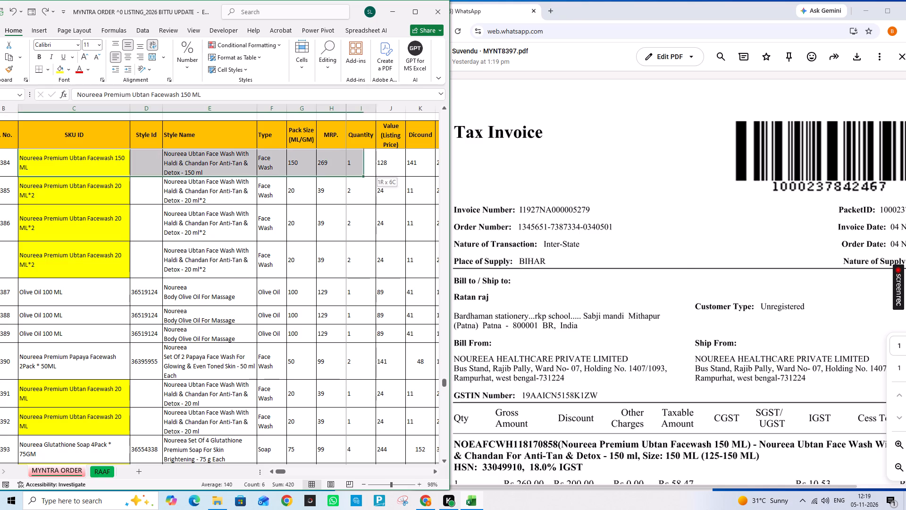
pyautogui.hotkey('shift', 'Right')
pyautogui.hotkey('shift', 'Right')
pyautogui.hotkey('ctrl', 'c')
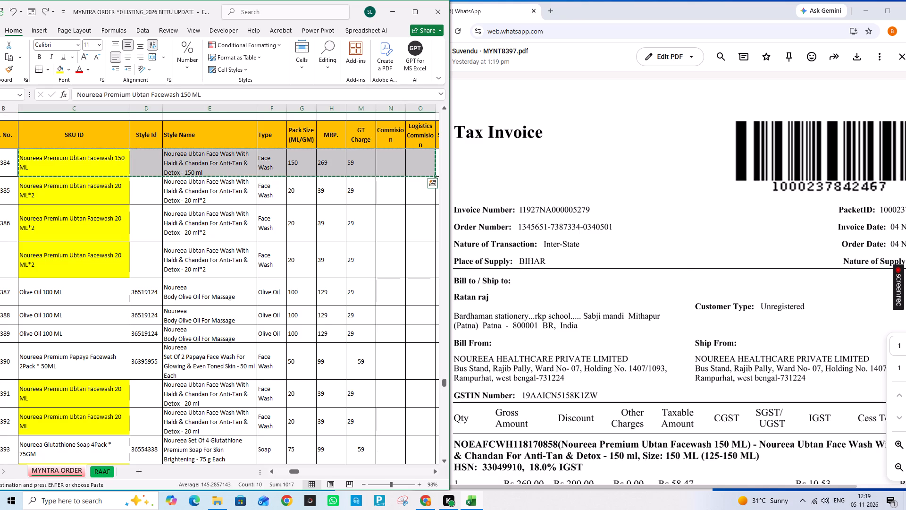
pyautogui.press('pagedown')
pyautogui.press('Down')
pyautogui.press('Down')
pyautogui.press('Return')
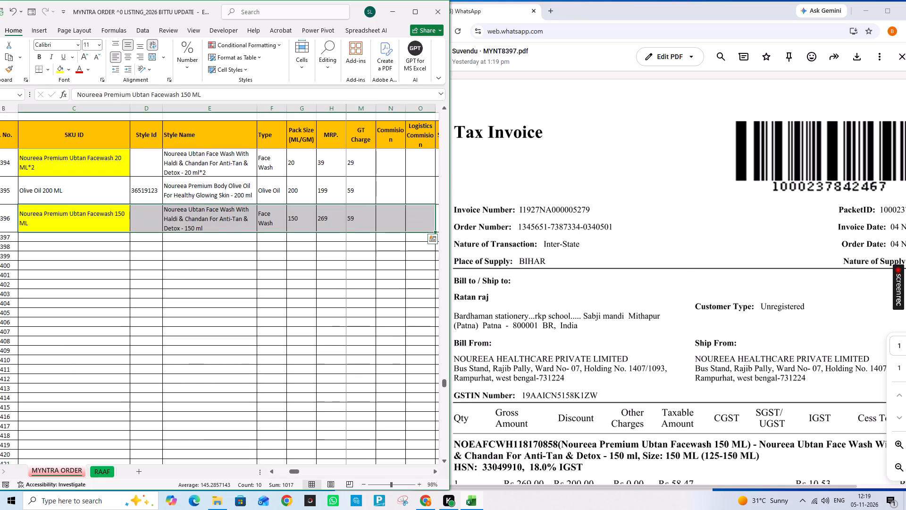
pyautogui.press('Right')
pyautogui.press('Right')
pyautogui.press('Right')
pyautogui.press('Right')
pyautogui.press('Right')
pyautogui.press('Right')
pyautogui.press('Right')
pyautogui.press('Right')
pyautogui.press('Right')
pyautogui.press('Right')
pyautogui.press('Right')
pyautogui.press('Right')
pyautogui.press('Right')
pyautogui.press('Right')
pyautogui.press('Right')
pyautogui.press('Right')
pyautogui.press('Right')
pyautogui.press('Right')
pyautogui.press('Right')
pyautogui.press('Right')
pyautogui.press('Right')
pyautogui.press('Right')
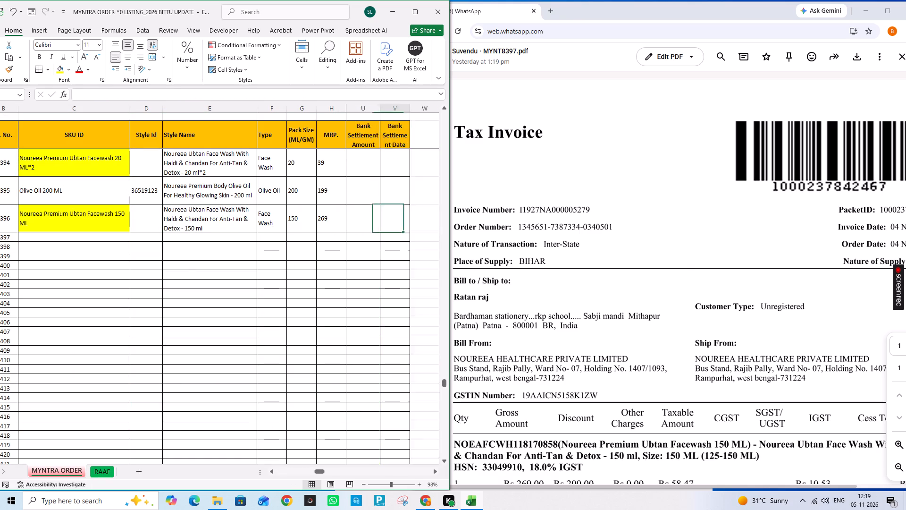
pyautogui.press('Right')
pyautogui.press('Left')
pyautogui.press('Left')
pyautogui.press('Left')
pyautogui.press('Right')
pyautogui.press('Right')
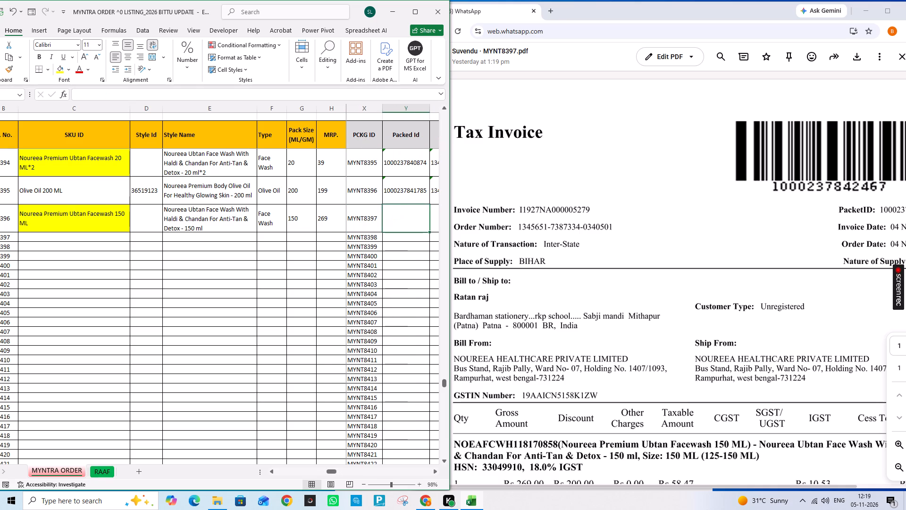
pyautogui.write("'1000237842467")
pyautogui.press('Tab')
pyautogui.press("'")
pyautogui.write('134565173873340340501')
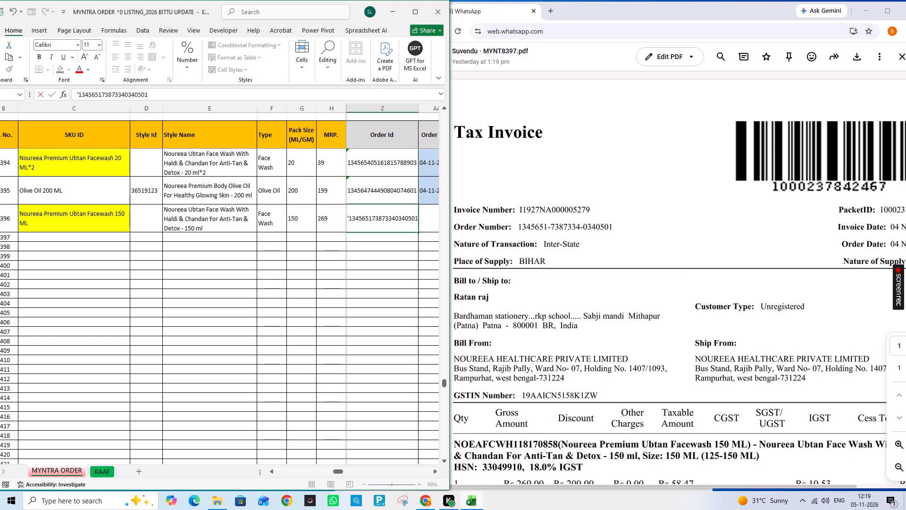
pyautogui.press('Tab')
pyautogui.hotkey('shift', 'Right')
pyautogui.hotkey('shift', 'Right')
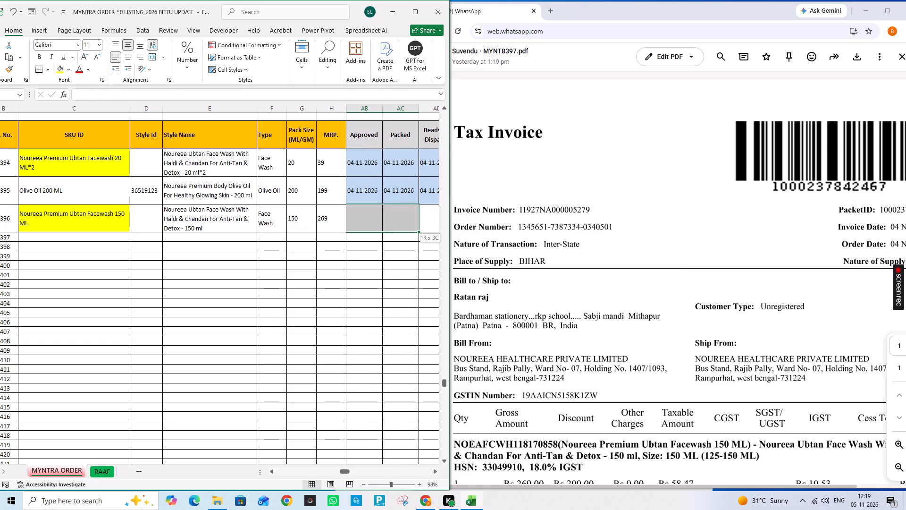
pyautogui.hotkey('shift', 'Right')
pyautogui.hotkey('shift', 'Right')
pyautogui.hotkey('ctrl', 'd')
# Enter the buyer's name from the invoice in the Buyer Name column of the MYNT8397 row.
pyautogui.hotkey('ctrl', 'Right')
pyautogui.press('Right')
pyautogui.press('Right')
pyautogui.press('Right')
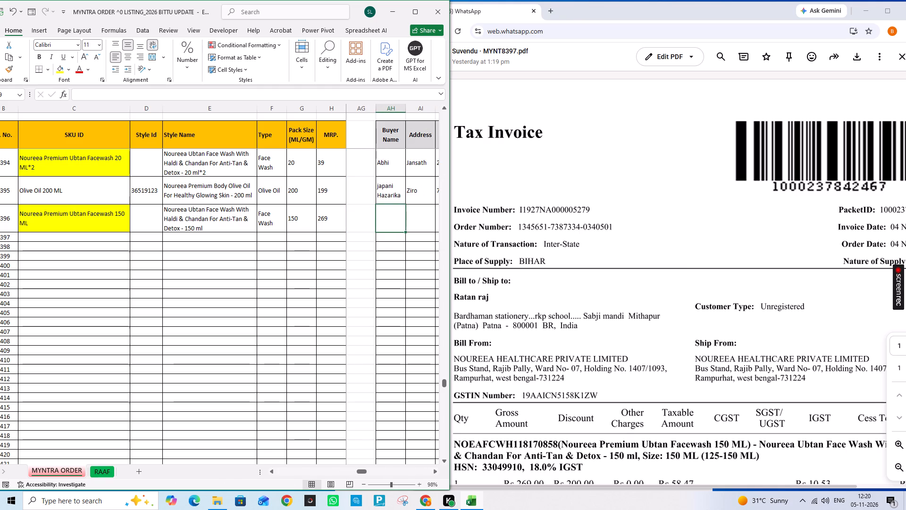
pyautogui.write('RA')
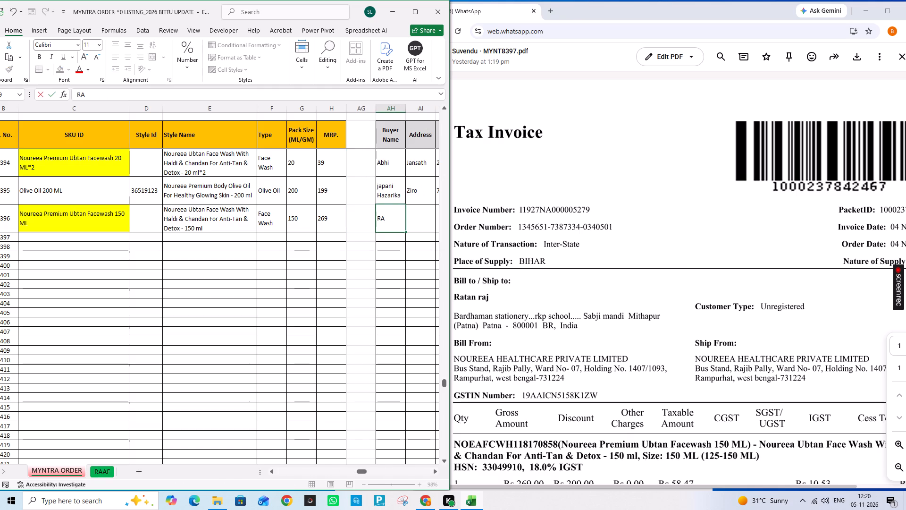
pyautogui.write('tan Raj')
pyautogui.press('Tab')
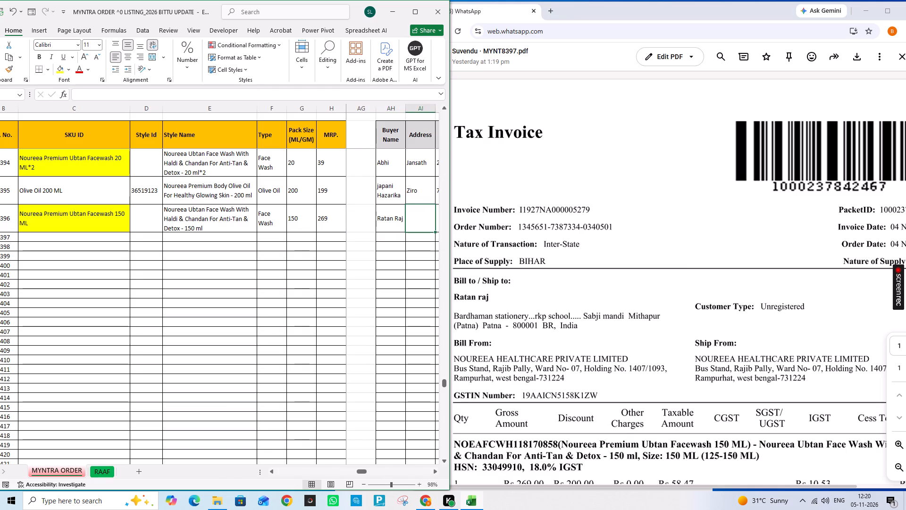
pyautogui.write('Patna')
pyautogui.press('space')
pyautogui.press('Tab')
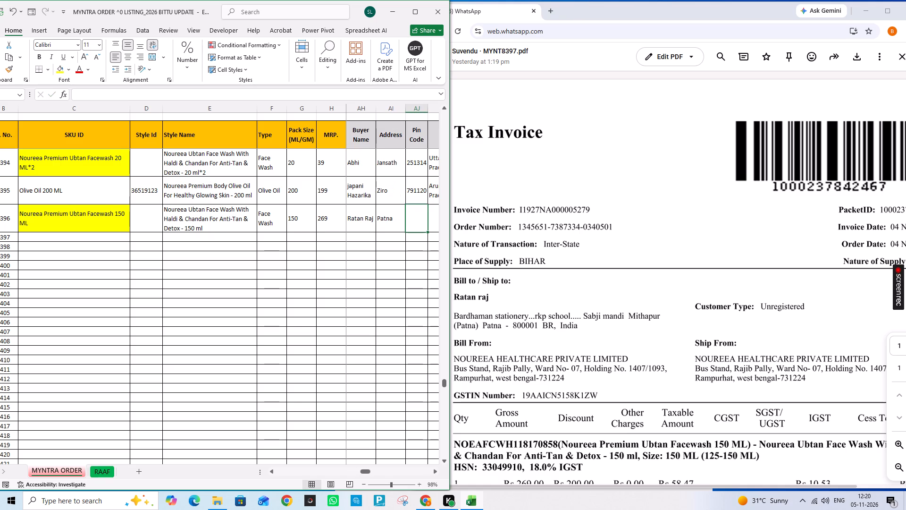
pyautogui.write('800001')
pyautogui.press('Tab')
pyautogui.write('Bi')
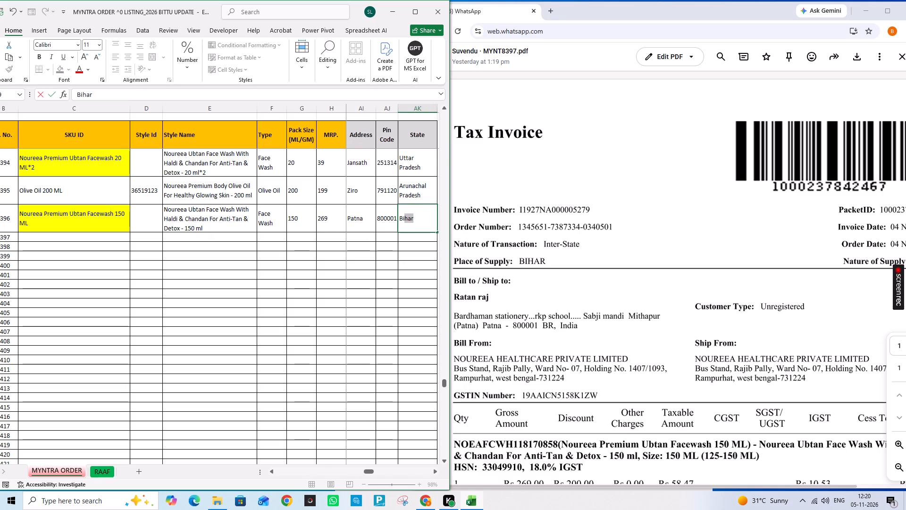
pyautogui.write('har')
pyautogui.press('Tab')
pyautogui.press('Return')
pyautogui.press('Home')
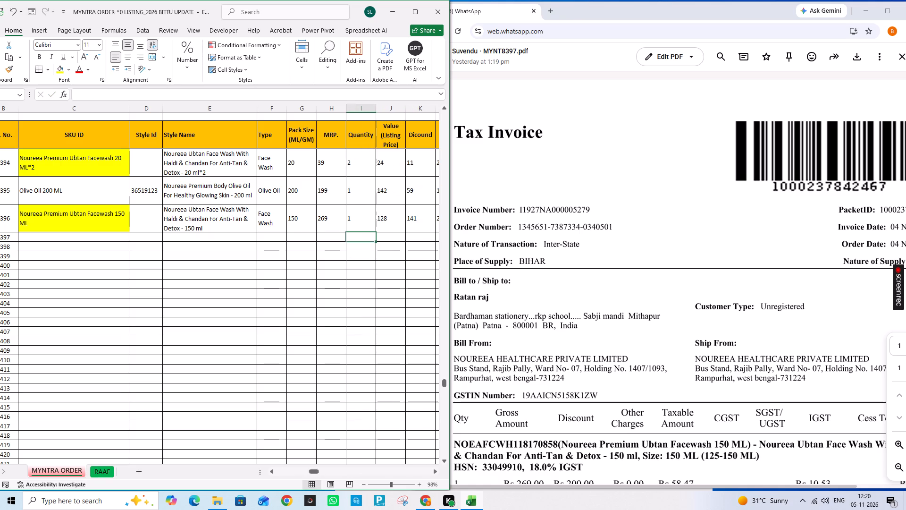
pyautogui.click(215, 189)
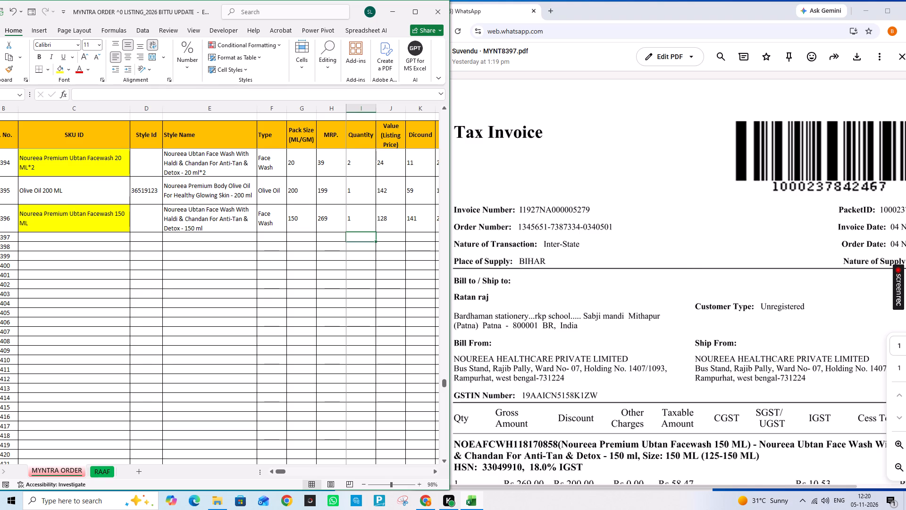
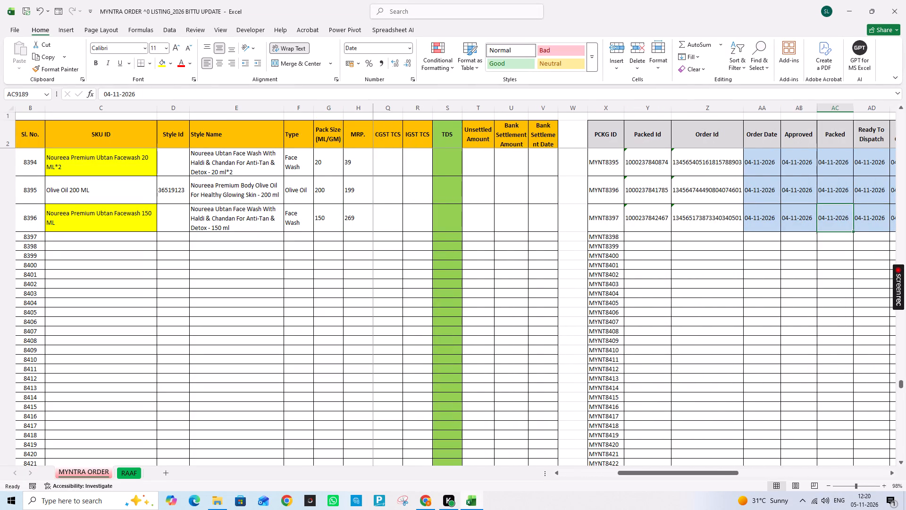
# Examine the Packed dates in the MYNTRA ORDER sheet to locate the block of orders packed on 04-11-2026.
pyautogui.press('Up')
pyautogui.press('Up')
pyautogui.press('Up')
pyautogui.press('Up')
pyautogui.press('Up')
pyautogui.press('Up')
pyautogui.press('Up')
pyautogui.press('Up')
pyautogui.press('Up')
pyautogui.press('Up')
pyautogui.press('Up')
pyautogui.press('Up')
pyautogui.press('Up')
pyautogui.press('Up')
pyautogui.press('Up')
pyautogui.press('Up')
pyautogui.press('Up')
pyautogui.press('Up')
pyautogui.press('Up')
pyautogui.press('Up')
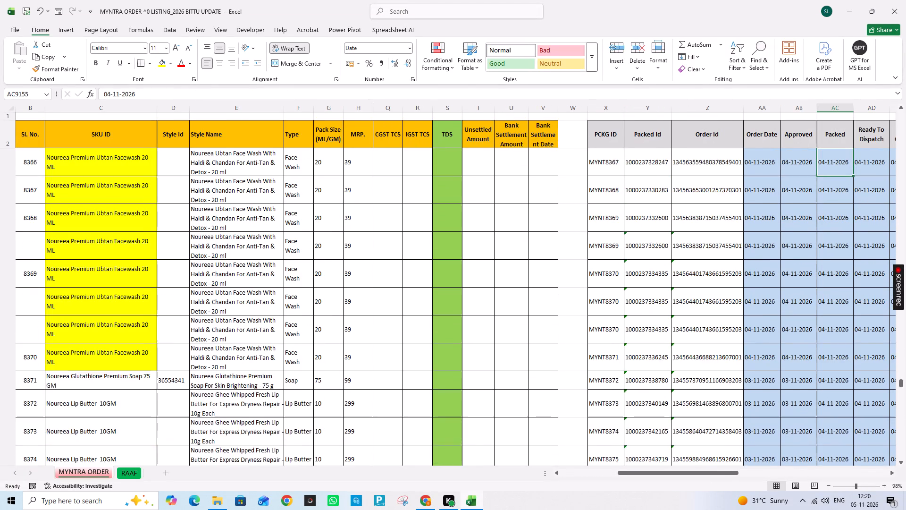
pyautogui.press('Down')
pyautogui.press('Down')
pyautogui.press('Down')
pyautogui.press('Down')
pyautogui.press('Down')
pyautogui.press('Down')
pyautogui.press('Down')
pyautogui.press('Down')
pyautogui.press('Down')
pyautogui.press('Down')
pyautogui.press('Down')
pyautogui.press('Down')
pyautogui.press('Down')
pyautogui.press('Down')
pyautogui.press('Down')
pyautogui.press('Down')
pyautogui.press('Down')
pyautogui.press('Down')
pyautogui.press('Down')
pyautogui.press('Down')
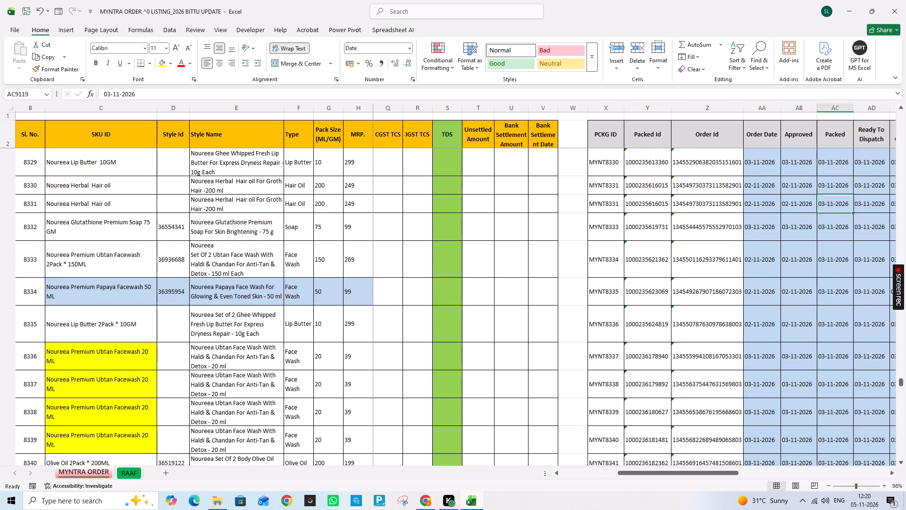
pyautogui.press('Up')
pyautogui.press('Up')
pyautogui.press('Up')
pyautogui.press('Up')
pyautogui.press('Up')
pyautogui.press('Up')
pyautogui.press('Up')
pyautogui.press('Up')
pyautogui.press('Up')
pyautogui.press('Up')
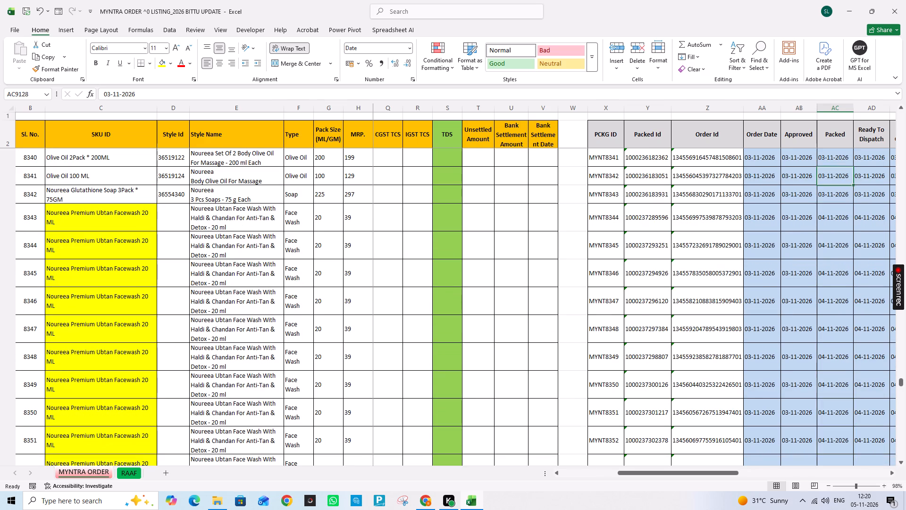
pyautogui.press('Down')
pyautogui.press('Down')
pyautogui.hotkey('ctrl', 'shift', 'Down')
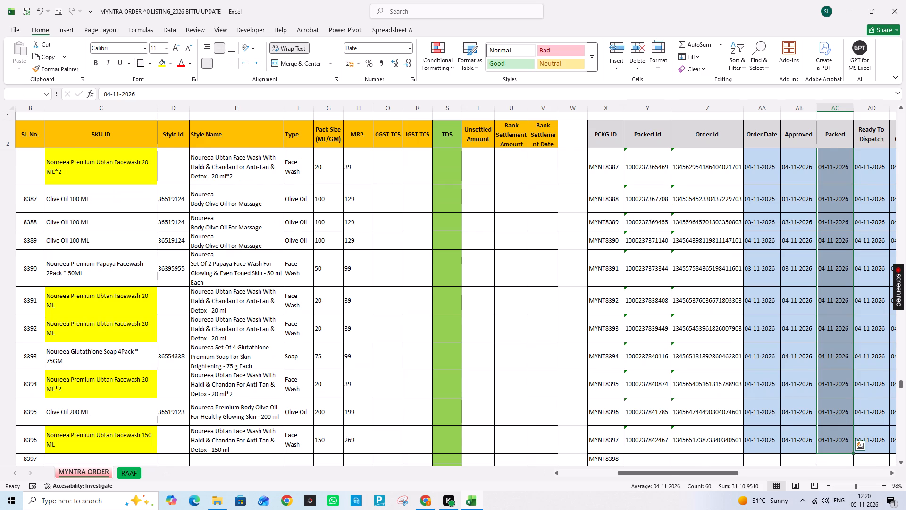
pyautogui.press('Up')
pyautogui.press('Up')
pyautogui.press('Up')
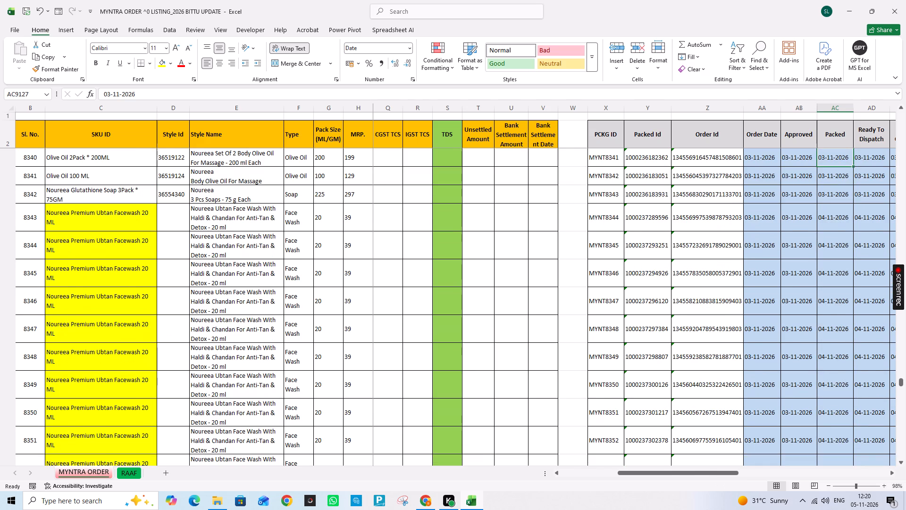
# Copy the SKU ID through Quantity entries for the orders packed on 04-11-2026, serial numbers 8343 to 8396, into a new workbook starting at A3.
pyautogui.press('Down')
pyautogui.press('Down')
pyautogui.press('Down')
pyautogui.press('Left')
pyautogui.press('Left')
pyautogui.press('Left')
pyautogui.press('Left')
pyautogui.press('Left')
pyautogui.press('Left')
pyautogui.press('Left')
pyautogui.press('Left')
pyautogui.press('Left')
pyautogui.press('Left')
pyautogui.press('Left')
pyautogui.press('Left')
pyautogui.press('Left')
pyautogui.press('Left')
pyautogui.press('Left')
pyautogui.press('Left')
pyautogui.press('Left')
pyautogui.press('Left')
pyautogui.press('Left')
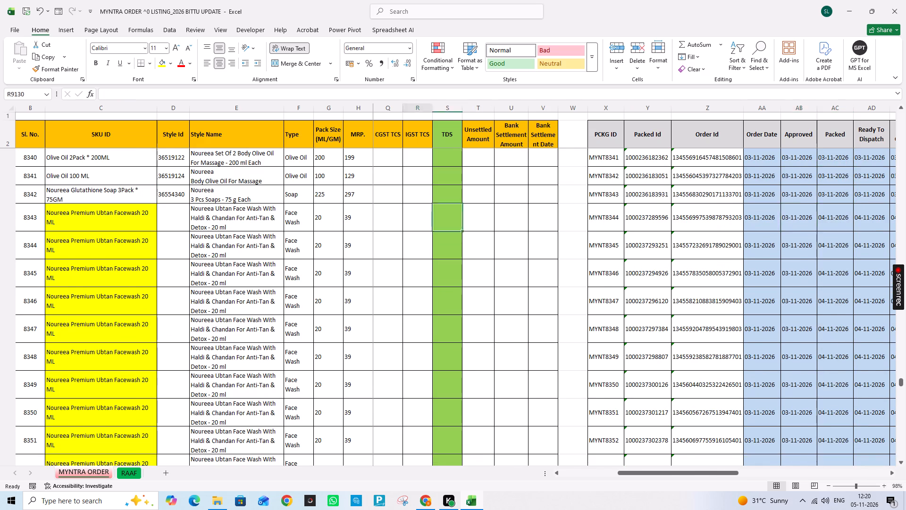
pyautogui.press('Right')
pyautogui.press('Left')
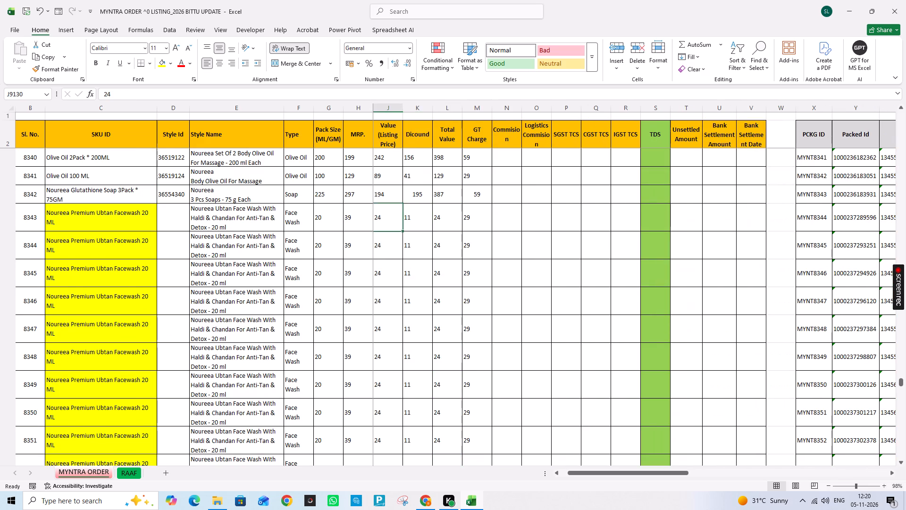
pyautogui.press('Left')
pyautogui.press('Left')
pyautogui.press('Right')
pyautogui.hotkey('shift', 'Left')
pyautogui.hotkey('shift', 'Left')
pyautogui.hotkey('shift', 'Left')
pyautogui.hotkey('shift', 'Left')
pyautogui.hotkey('shift', 'Left')
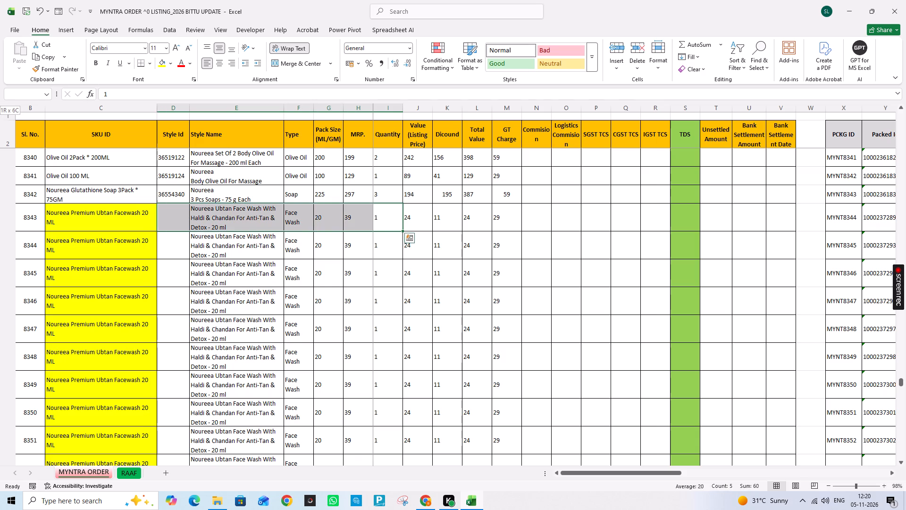
pyautogui.hotkey('shift', 'Left')
pyautogui.hotkey('ctrl', 'shift', 'Down')
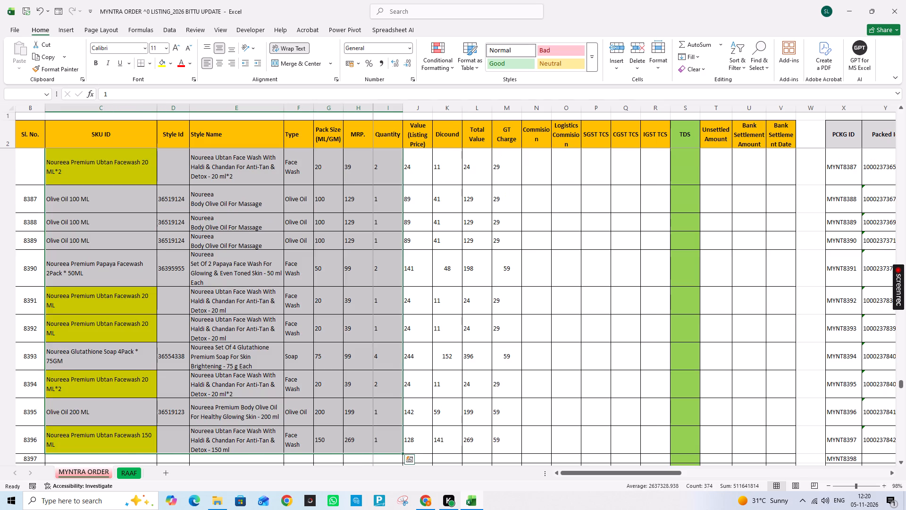
pyautogui.hotkey('ctrl', 'c')
pyautogui.hotkey('ctrl', 'n')
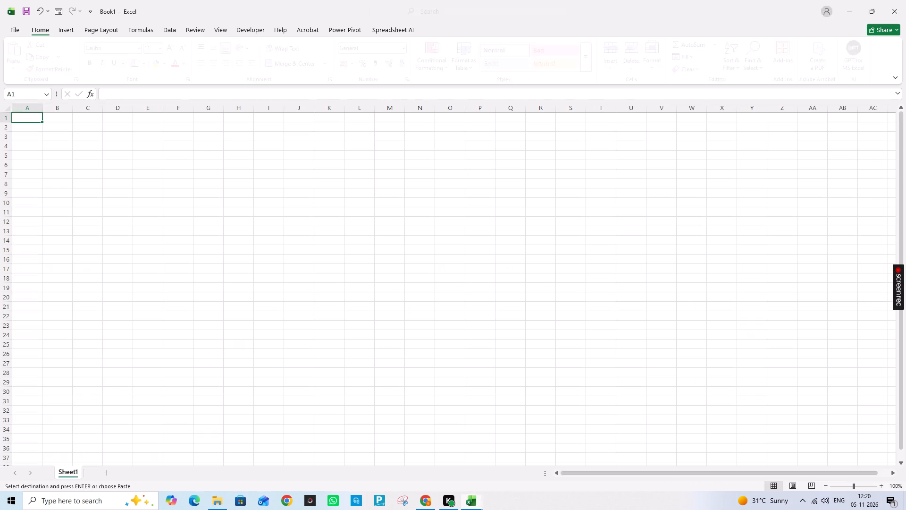
pyautogui.press('Down')
pyautogui.press('Down')
pyautogui.press('Return')
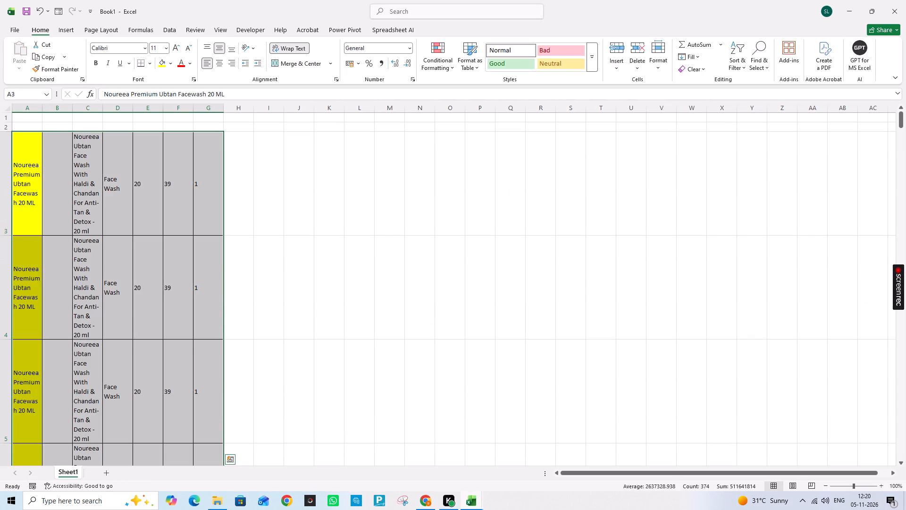
# Copy the SKU ID through Quantity headings from the MYNTRA ORDER sheet into row 2 of the new workbook, above the pasted data.
pyautogui.hotkey('alt', 'Tab')
pyautogui.click(386, 139)
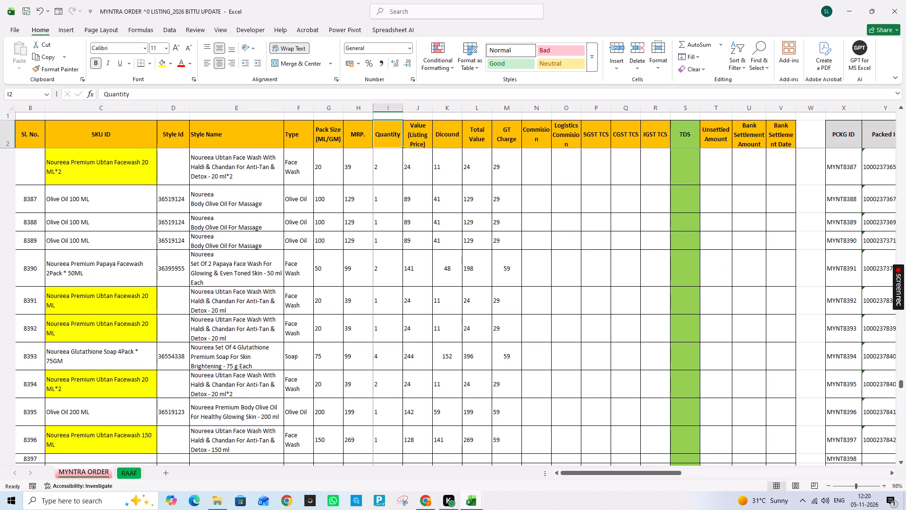
pyautogui.hotkey('shift', 'Left')
pyautogui.hotkey('shift', 'Left')
pyautogui.hotkey('shift', 'Left')
pyautogui.hotkey('shift', 'Left')
pyautogui.hotkey('shift', 'Left')
pyautogui.hotkey('shift', 'Left')
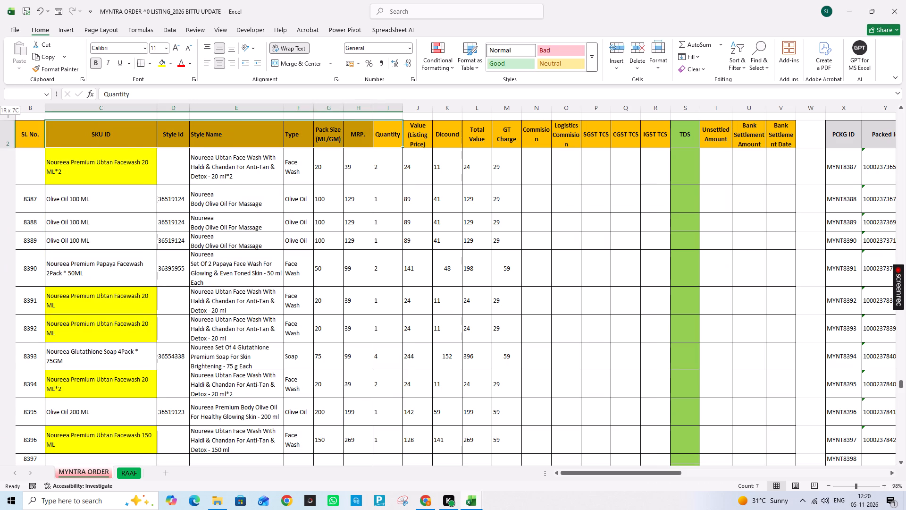
pyautogui.hotkey('ctrl', 'c')
pyautogui.press('Up')
pyautogui.hotkey('alt', 'Tab')
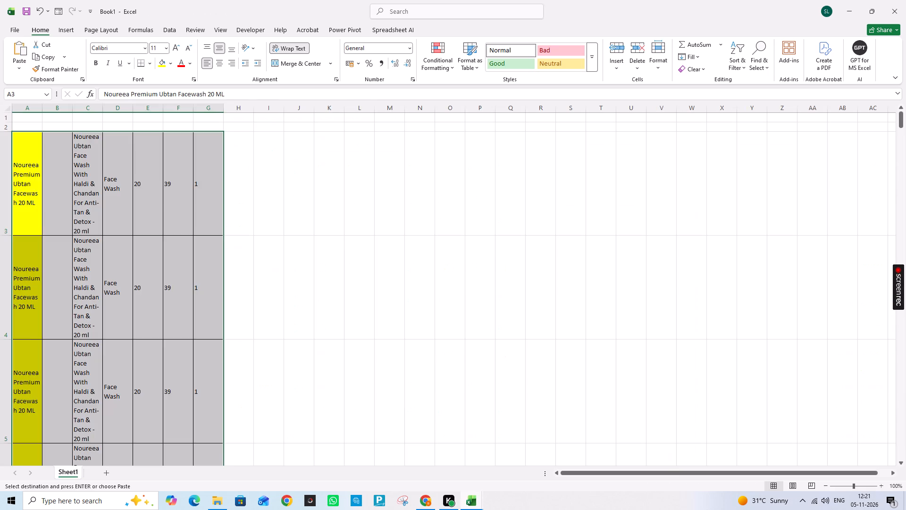
pyautogui.press('Up')
pyautogui.press('Return')
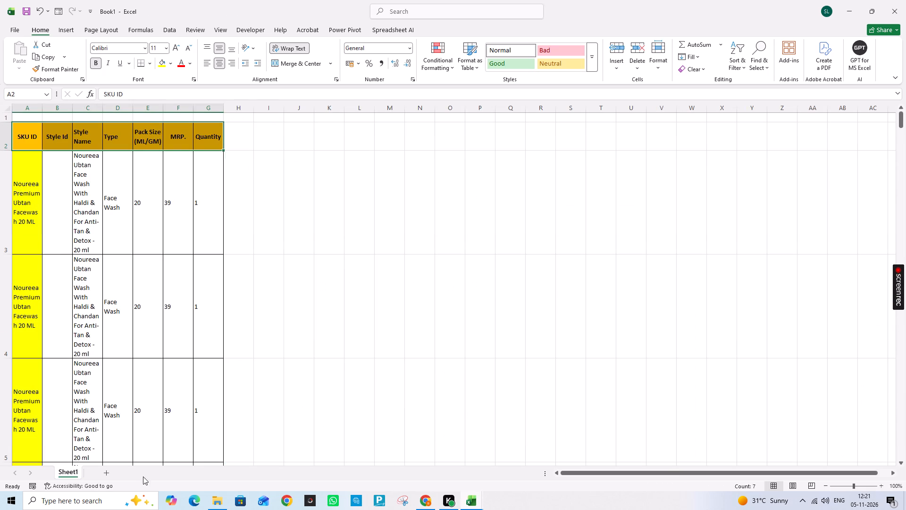
# Create a PivotTable from the pasted data range A2:G62, placed on the existing worksheet at H3.
pyautogui.scroll(1, 196, 283)
pyautogui.scroll(-12, 193, 289)
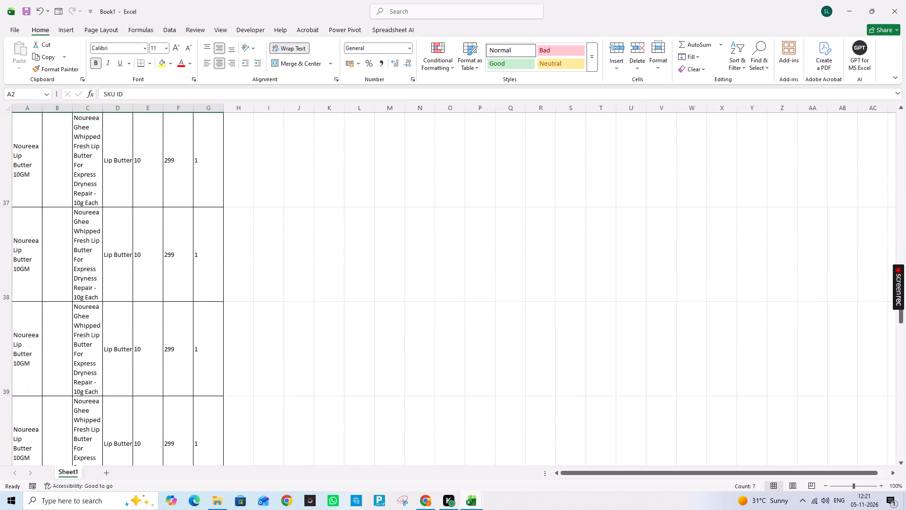
pyautogui.scroll(-10, 190, 294)
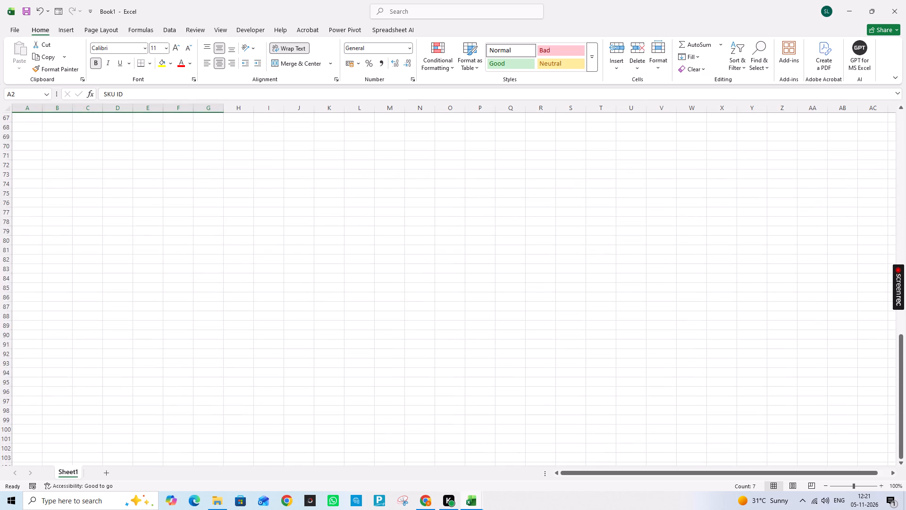
pyautogui.scroll(6, 190, 294)
pyautogui.click(190, 294)
pyautogui.hotkey('ctrl', 'a')
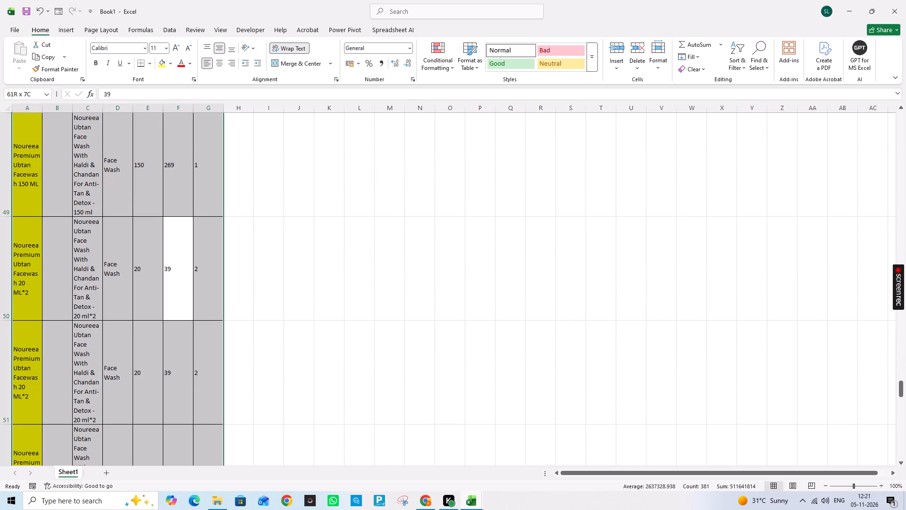
pyautogui.click(67, 29)
pyautogui.click(17, 47)
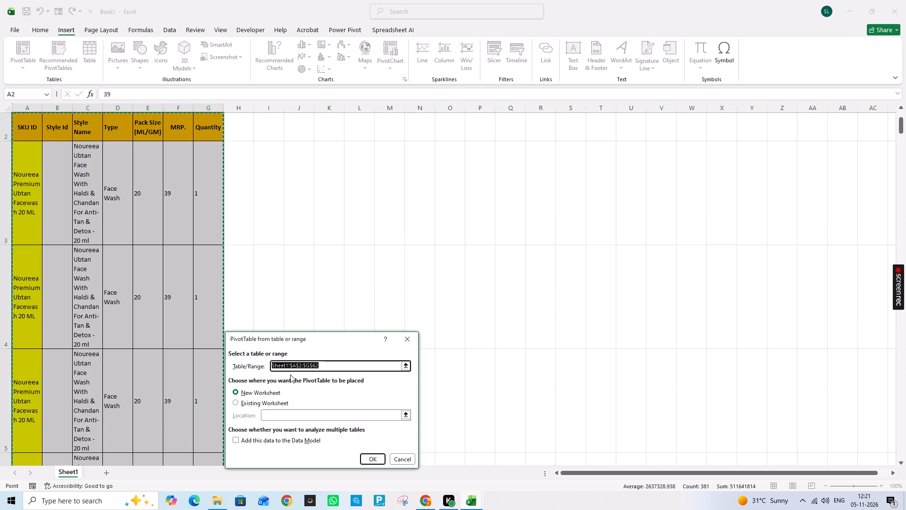
pyautogui.click(262, 402)
pyautogui.click(252, 177)
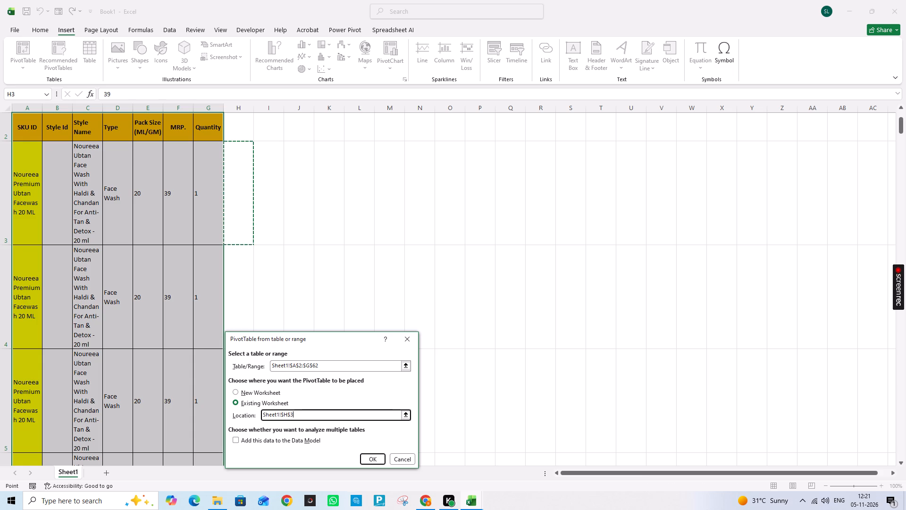
pyautogui.press('Return')
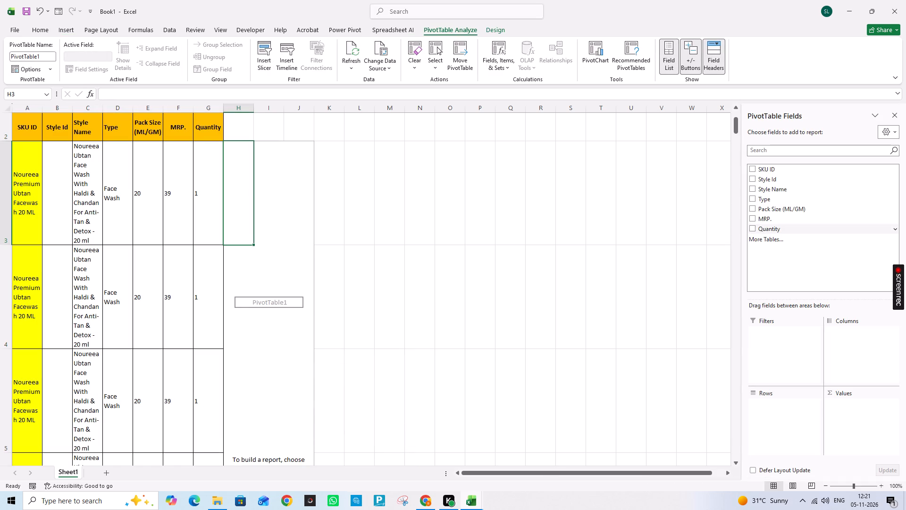
# Summarise the PivotTable by the sum of Quantity for each SKU ID.
pyautogui.click(754, 229)
pyautogui.click(752, 170)
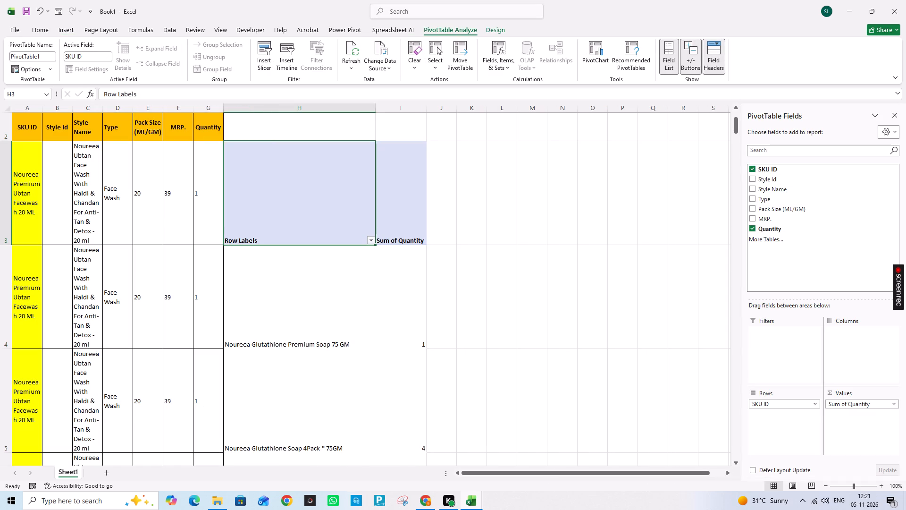
# Add two blank worksheets to the new workbook.
pyautogui.click(105, 469)
pyautogui.click(137, 474)
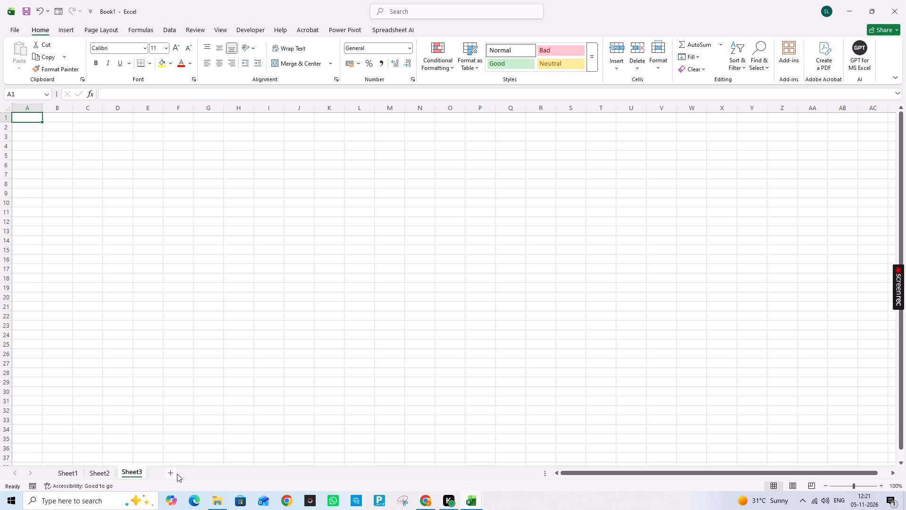
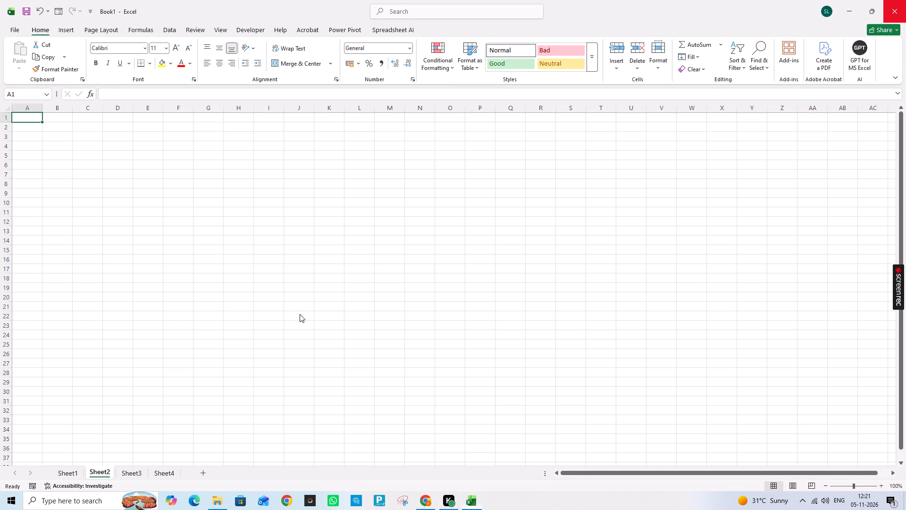
# Open the Snapdeal Order_2026 Bittu workbook from the desktop.
pyautogui.press('super+d')
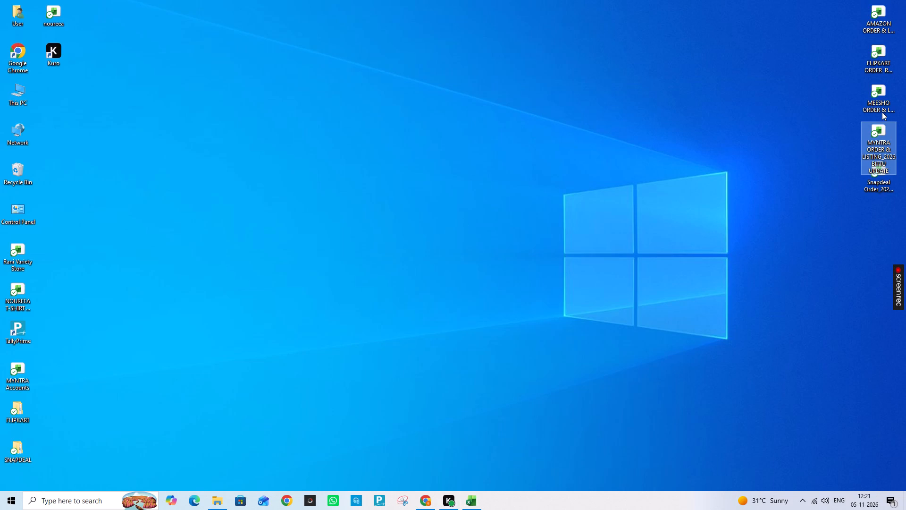
pyautogui.click(882, 198)
pyautogui.click(880, 187)
pyautogui.press('Return')
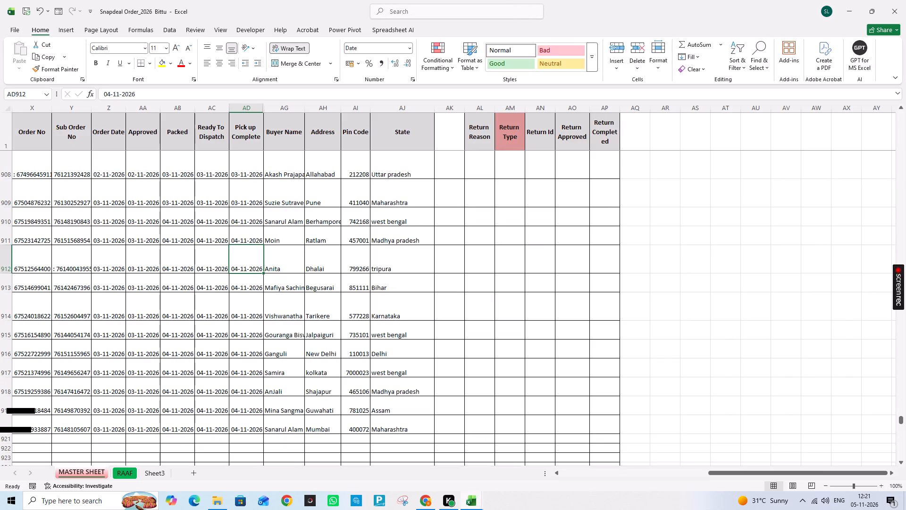
# Copy the SKU Code through Quantity cells of the orders packed on 04-11-2026, rows 910 to 920 of the MASTER SHEET.
pyautogui.click(178, 219)
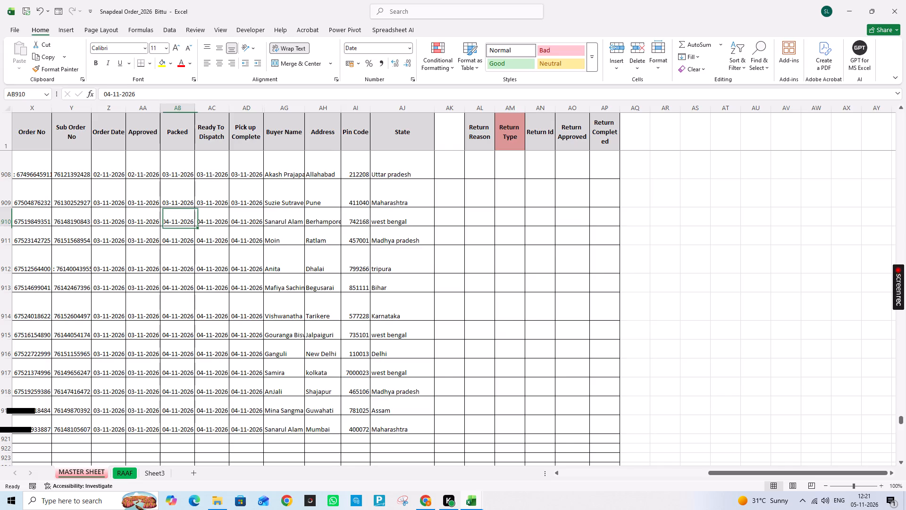
pyautogui.press('Left')
pyautogui.press('Left')
pyautogui.press('Left')
pyautogui.press('Left')
pyautogui.press('Left')
pyautogui.press('Left')
pyautogui.press('Left')
pyautogui.press('Left')
pyautogui.press('Left')
pyautogui.press('Left')
pyautogui.press('Left')
pyautogui.press('Left')
pyautogui.press('Left')
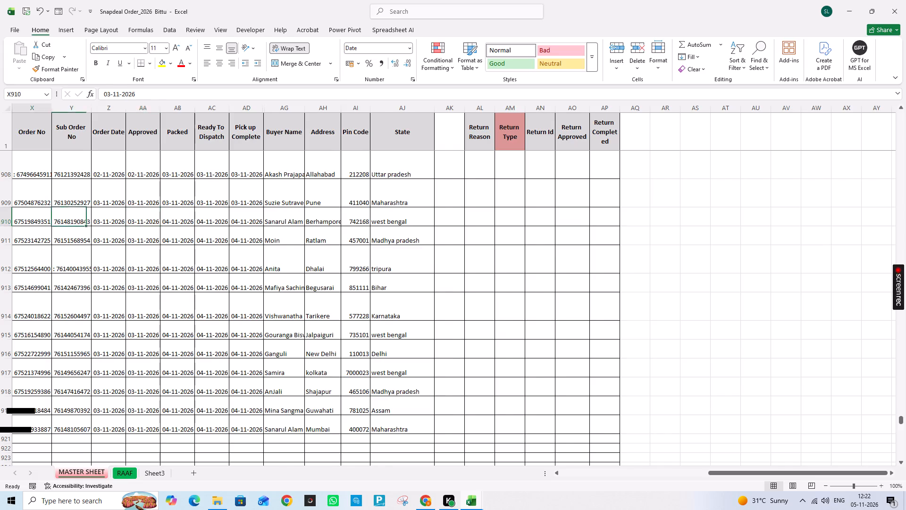
pyautogui.press('Right')
pyautogui.press('Right')
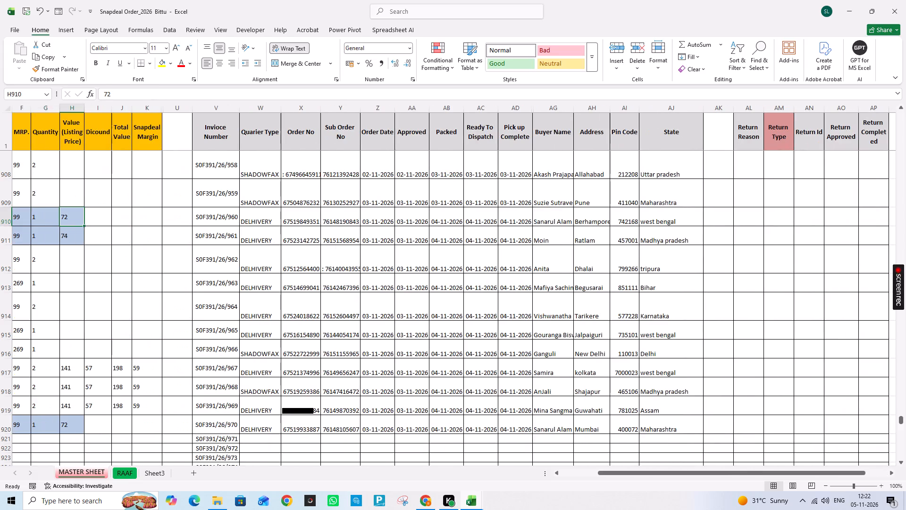
pyautogui.press('Left')
pyautogui.hotkey('shift', 'Left')
pyautogui.hotkey('shift', 'Left')
pyautogui.hotkey('shift', 'Left')
pyautogui.hotkey('shift', 'Left')
pyautogui.hotkey('shift', 'Left')
pyautogui.hotkey('shift', 'Left')
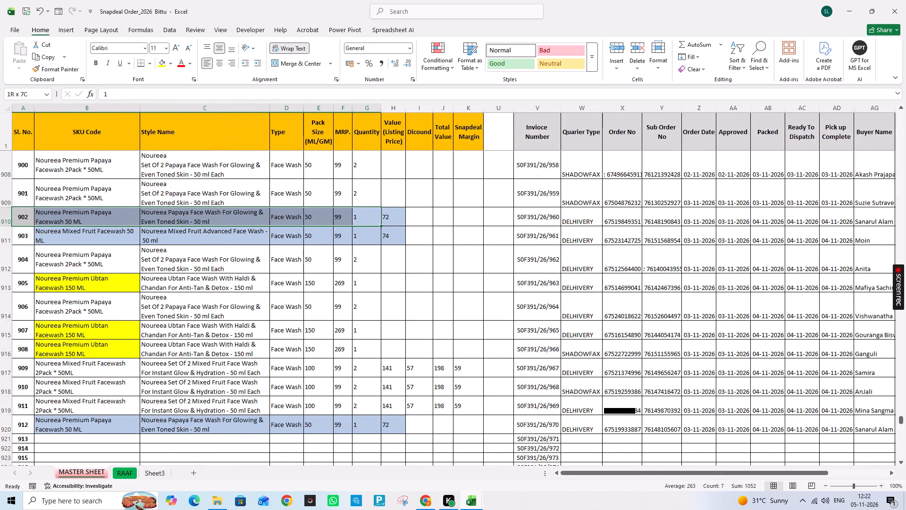
pyautogui.hotkey('shift', 'Right')
pyautogui.hotkey('ctrl', 'shift', 'Down')
pyautogui.hotkey('ctrl', 'c')
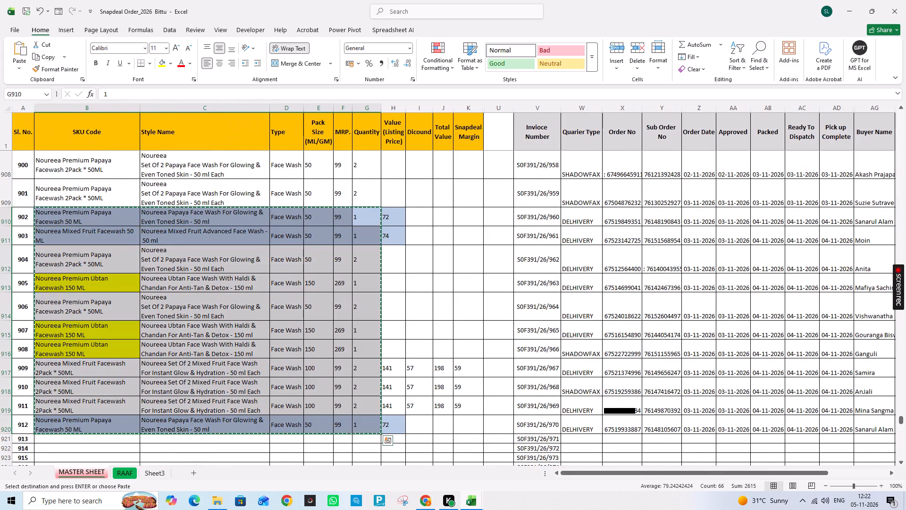
# Paste the copied Snapdeal orders into Sheet2 of Book1, starting at cell A3.
pyautogui.hotkey('alt', 'Tab')
pyautogui.press('Down')
pyautogui.press('Down')
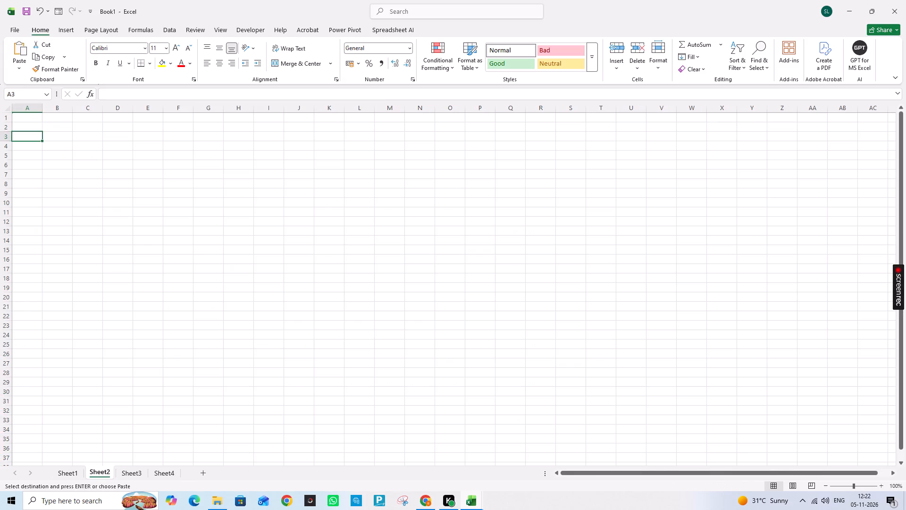
pyautogui.press('Return')
# Copy the SKU Code through Quantity headings from the Snapdeal MASTER SHEET into row 2 of Sheet2 in Book1.
pyautogui.hotkey('alt', 'Tab')
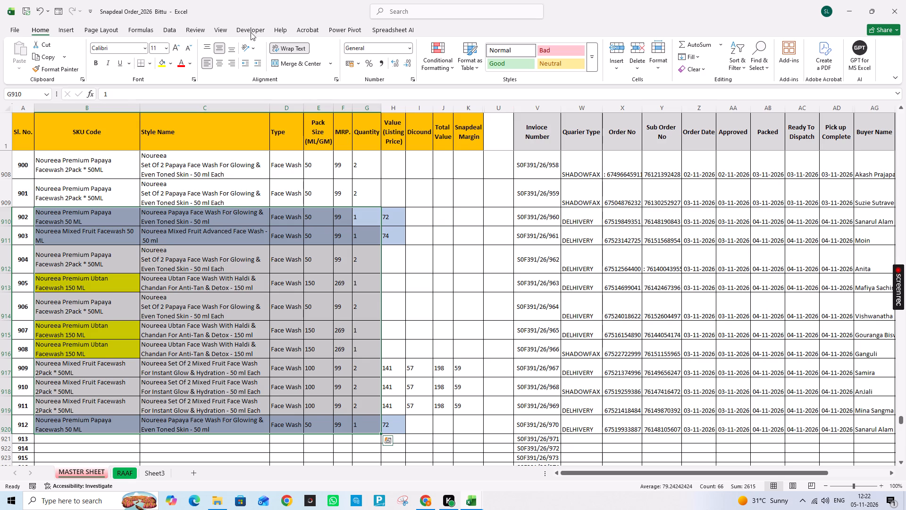
pyautogui.click(364, 127)
pyautogui.hotkey('shift', 'Left')
pyautogui.hotkey('shift', 'Left')
pyautogui.hotkey('shift', 'Left')
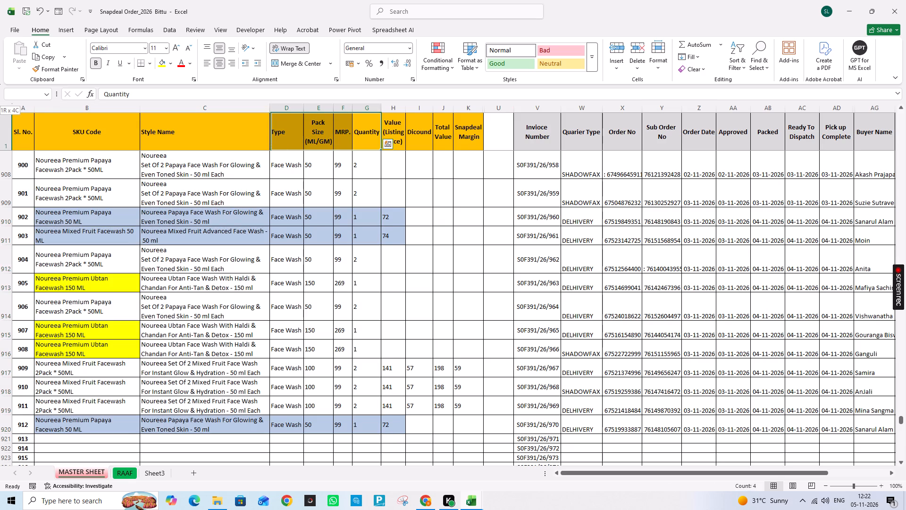
pyautogui.hotkey('shift', 'Left')
pyautogui.hotkey('shift', 'Left')
pyautogui.hotkey('ctrl', 'c')
pyautogui.hotkey('alt', 'Tab')
pyautogui.press('Up')
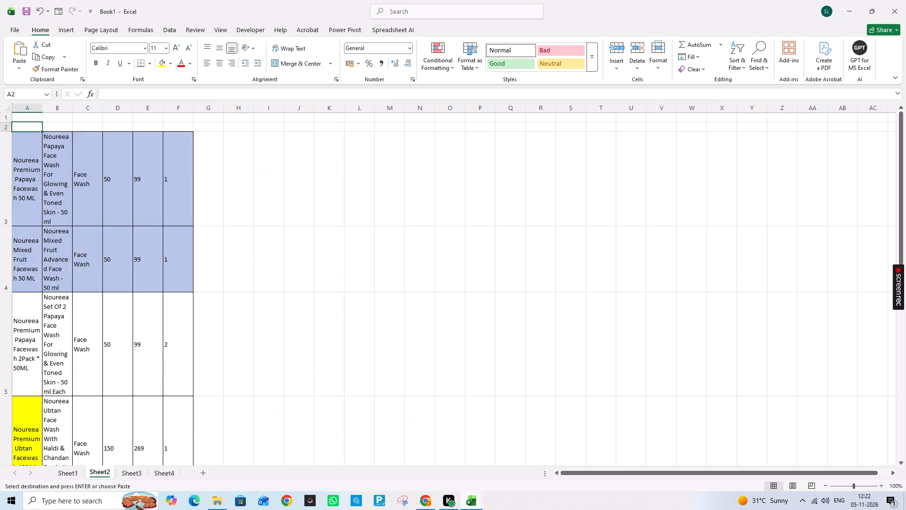
pyautogui.press('Return')
# Create a PivotTable from the pasted Snapdeal data range A2:F13, placed on the existing worksheet at G3.
pyautogui.click(123, 355)
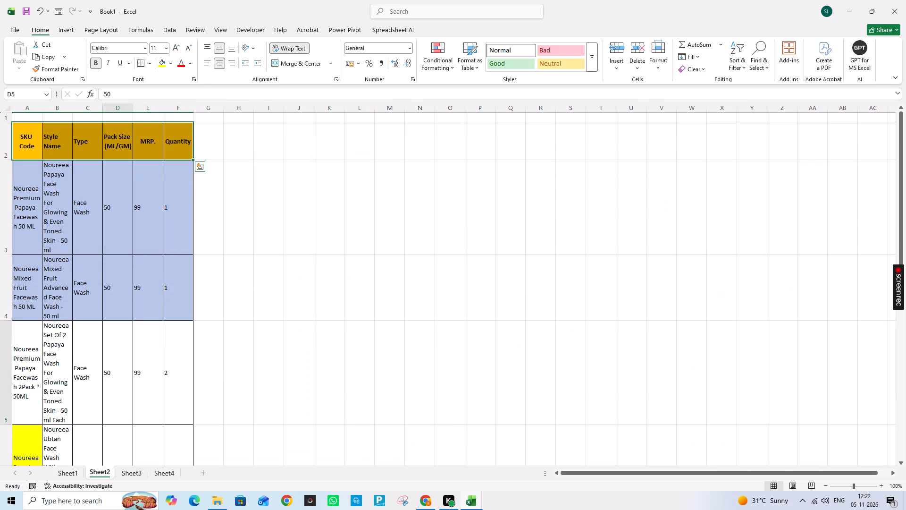
pyautogui.hotkey('ctrl', 'a')
pyautogui.scroll(-3, 109, 372)
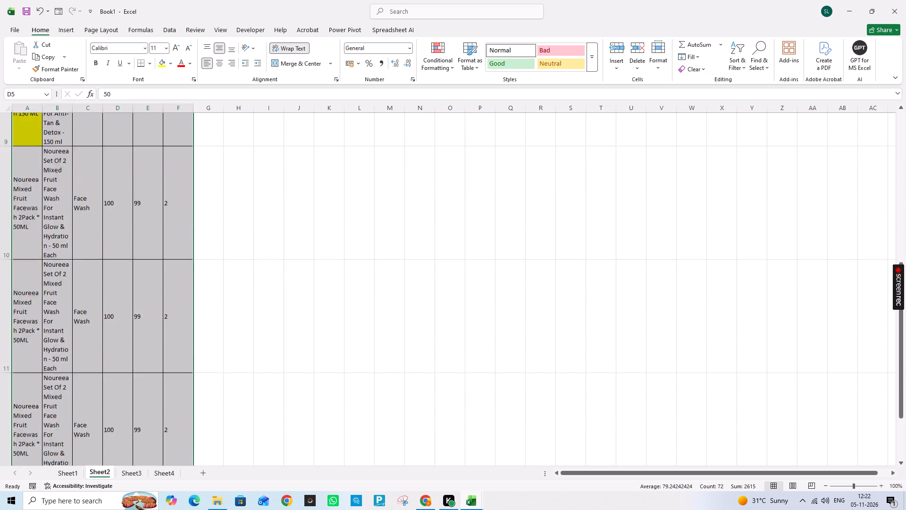
pyautogui.scroll(-2, 109, 372)
pyautogui.scroll(3, 109, 372)
pyautogui.click(50, 30)
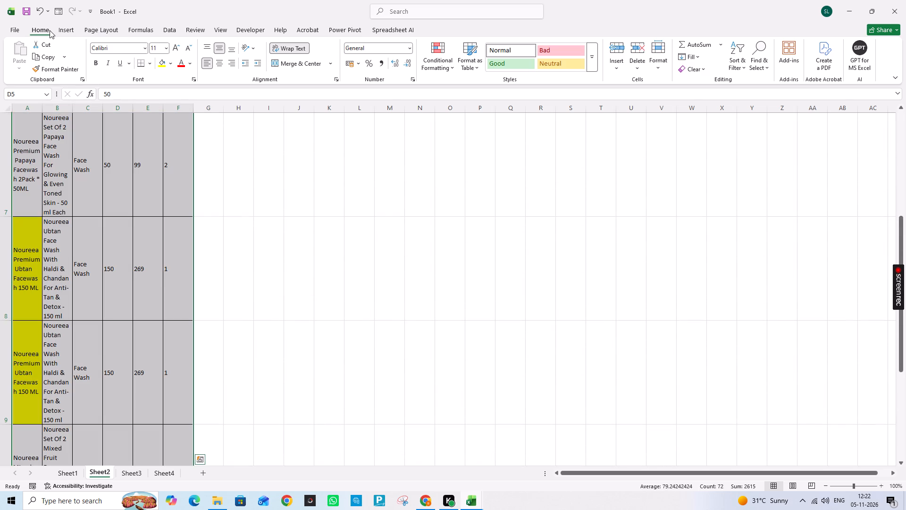
pyautogui.click(62, 27)
pyautogui.click(20, 45)
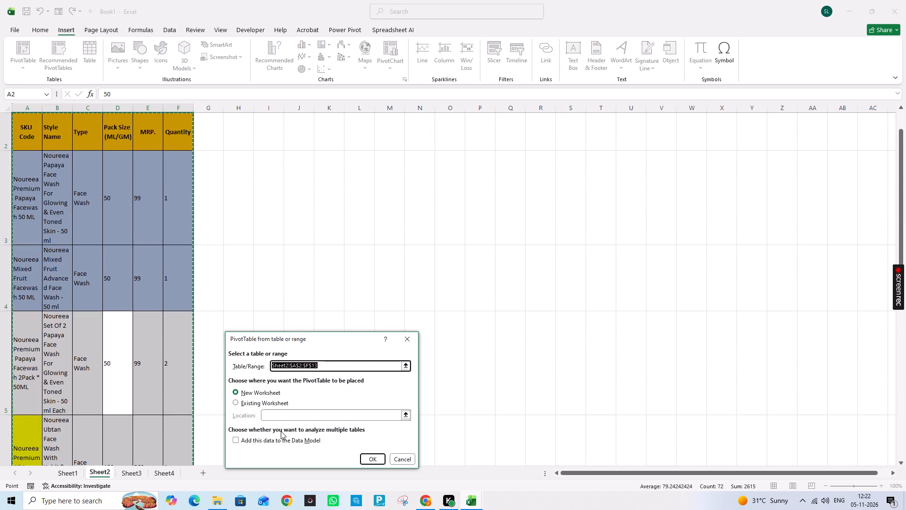
pyautogui.click(255, 398)
pyautogui.click(249, 402)
pyautogui.click(217, 187)
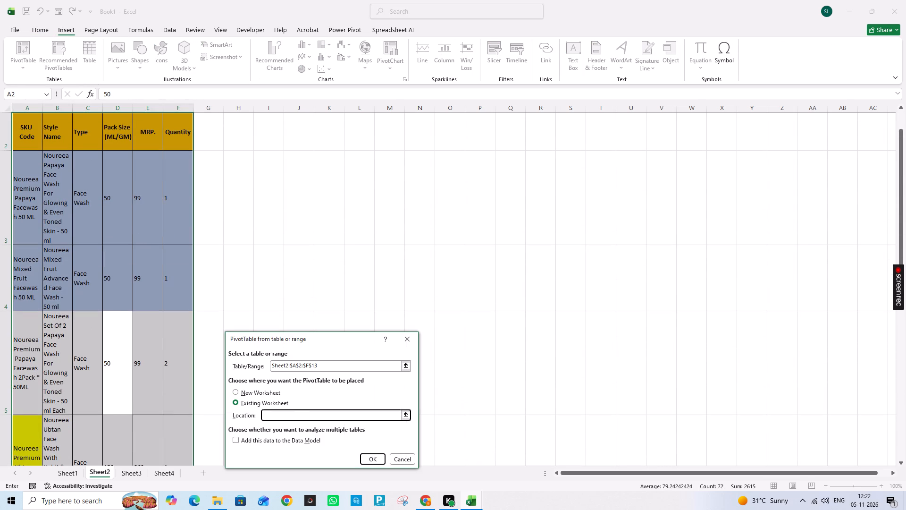
pyautogui.press('Return')
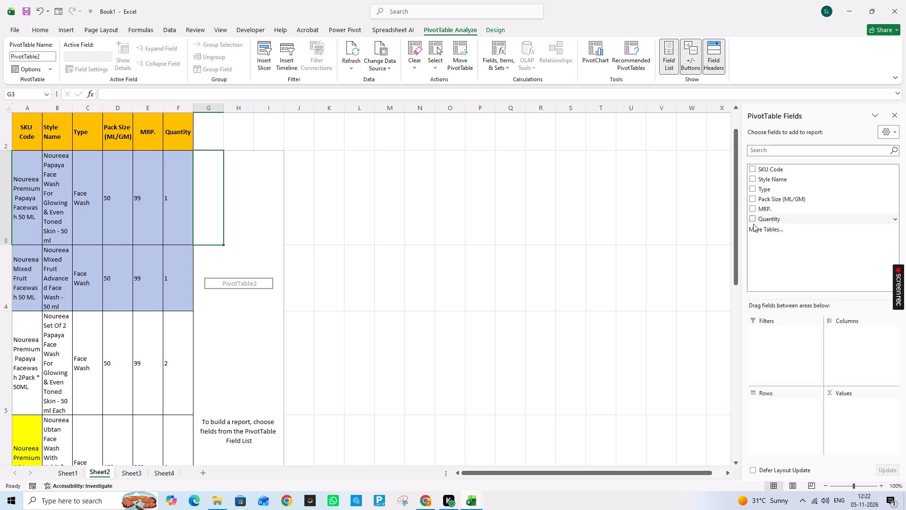
# Summarise the PivotTable by the sum of Quantity for each SKU Code.
pyautogui.click(752, 219)
pyautogui.click(755, 167)
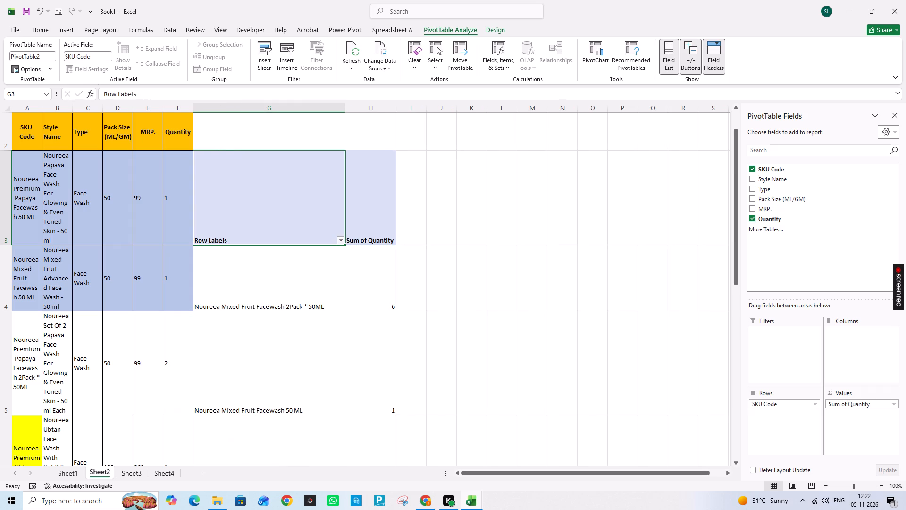
# Switch Book1 to the blank Sheet3 and close the Snapdeal order workbook.
pyautogui.click(134, 475)
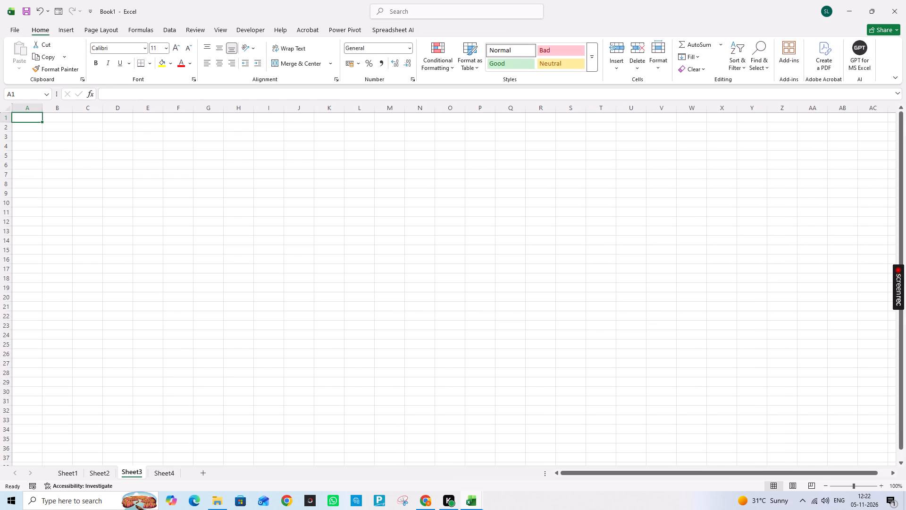
pyautogui.hotkey('alt', 'Tab')
pyautogui.click(435, 258)
pyautogui.click(893, 5)
# Open the FLIPKART ORDER REPORT - 2026 BITTU UPDATE workbook from the desktop, at the last order rows of Master Data.
pyautogui.press('super+d')
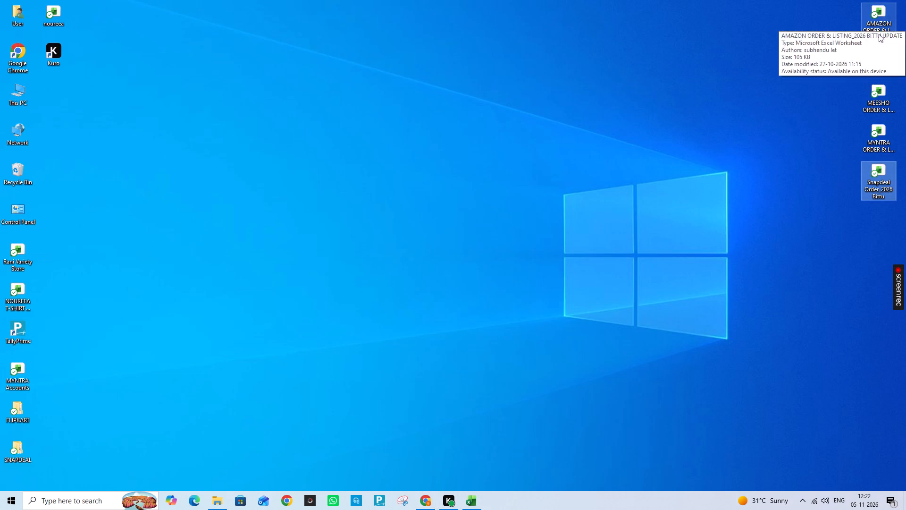
pyautogui.click(875, 63)
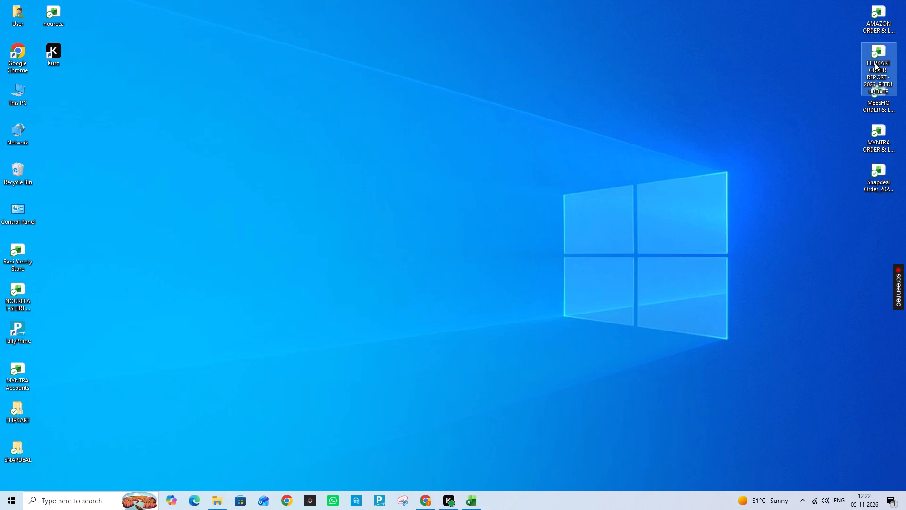
pyautogui.press('Return')
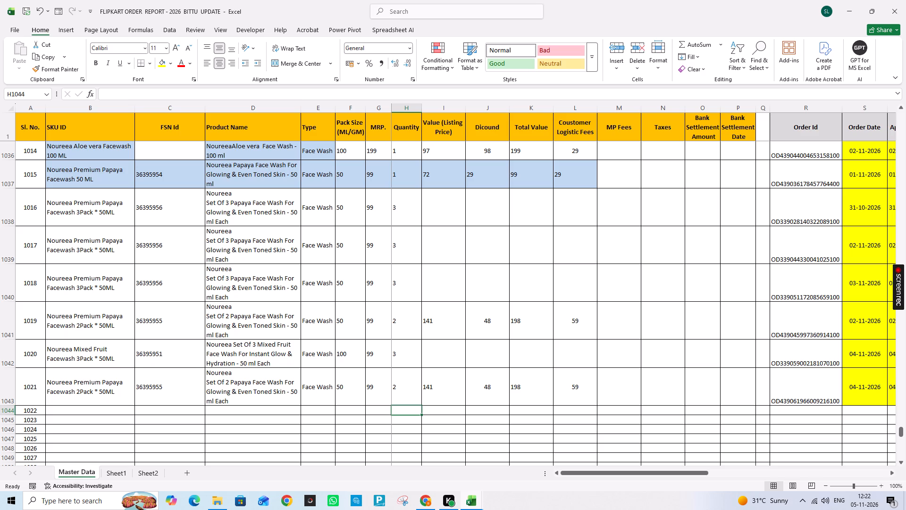
pyautogui.click(456, 398)
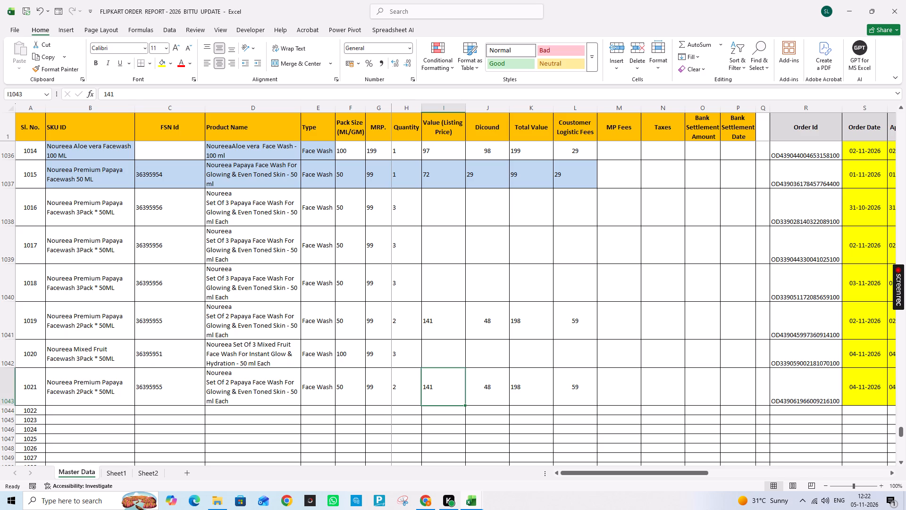
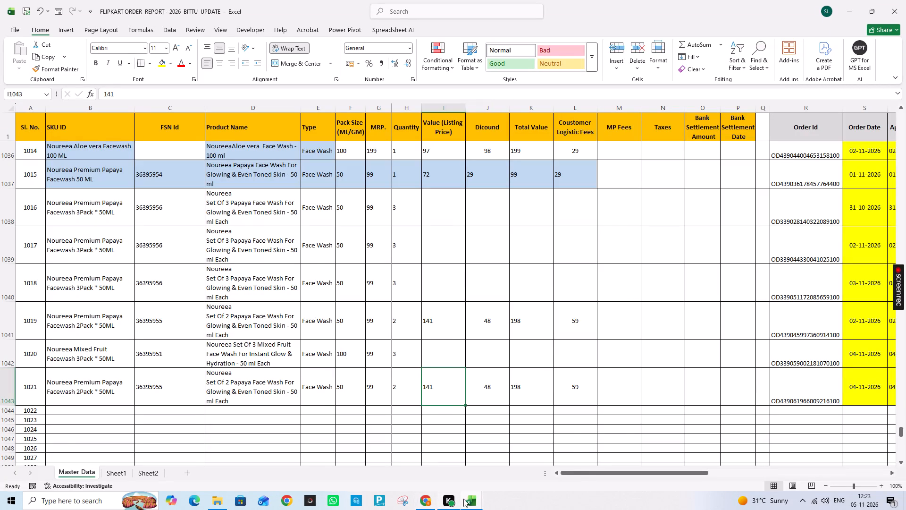
# Close the FLIPKART ORDER REPORT - 2026 BITTU UPDATE workbook and return to Book1.
pyautogui.click(475, 501)
pyautogui.click(522, 445)
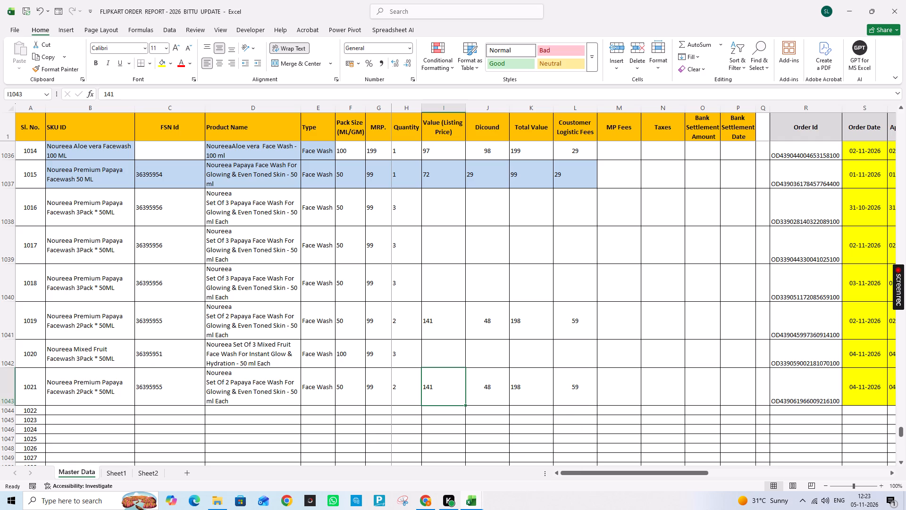
pyautogui.click(890, 0)
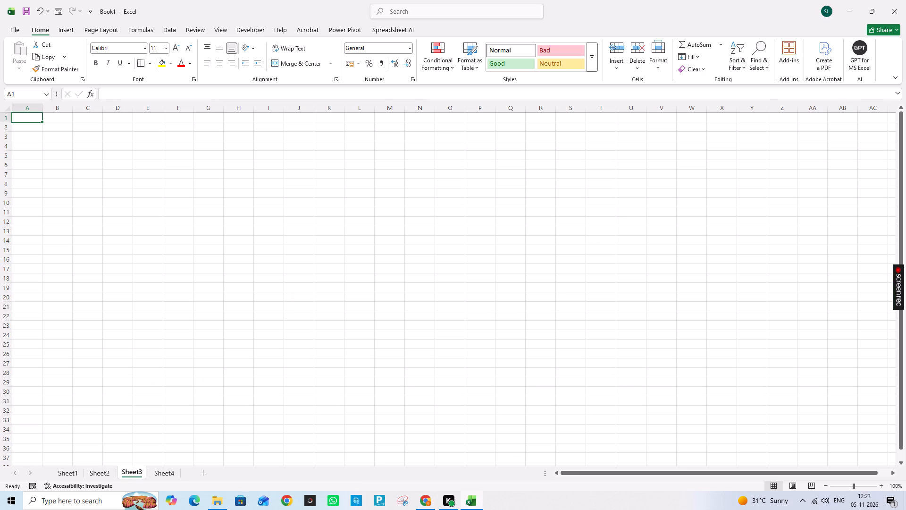
# Copy the PivotTable's SKU and quantity rows H4:I14 on Sheet1, leaving out the header and Grand Total rows.
pyautogui.click(75, 474)
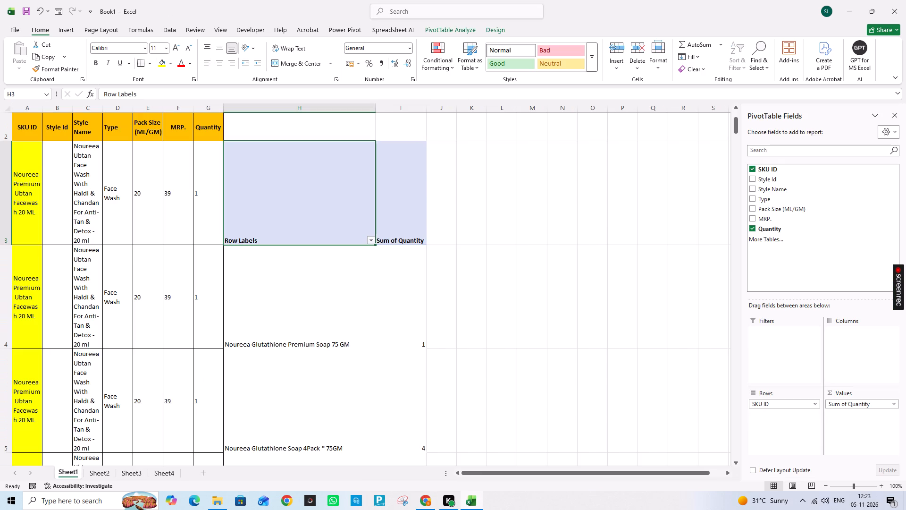
pyautogui.click(234, 271)
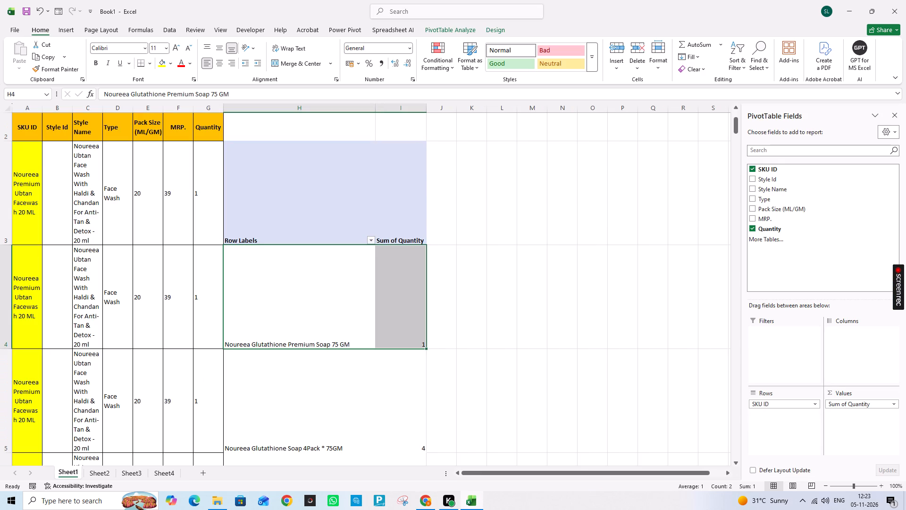
pyautogui.press('Right')
pyautogui.press('Left')
pyautogui.hotkey('shift', 'Down')
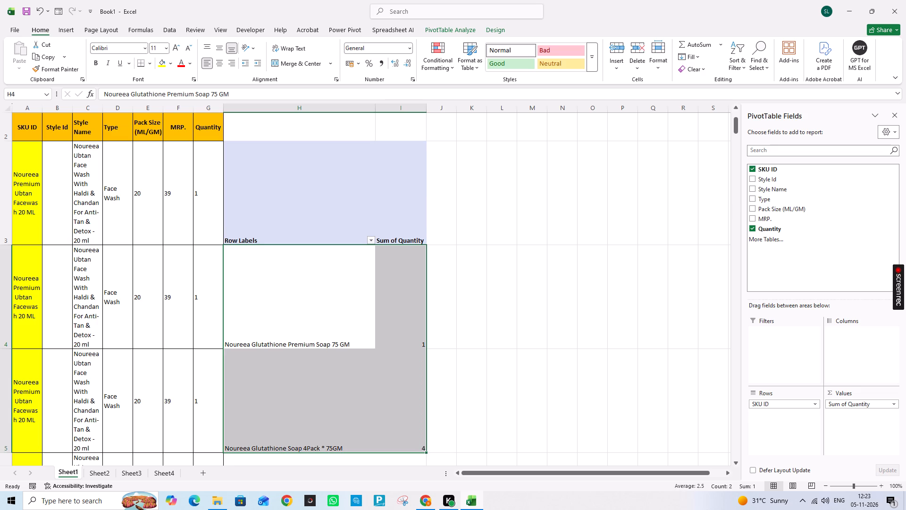
pyautogui.hotkey('shift', 'Down')
pyautogui.hotkey('shift', 'Down')
pyautogui.hotkey('shift', 'Down')
pyautogui.hotkey('shift', 'Down')
pyautogui.hotkey('shift', 'Down')
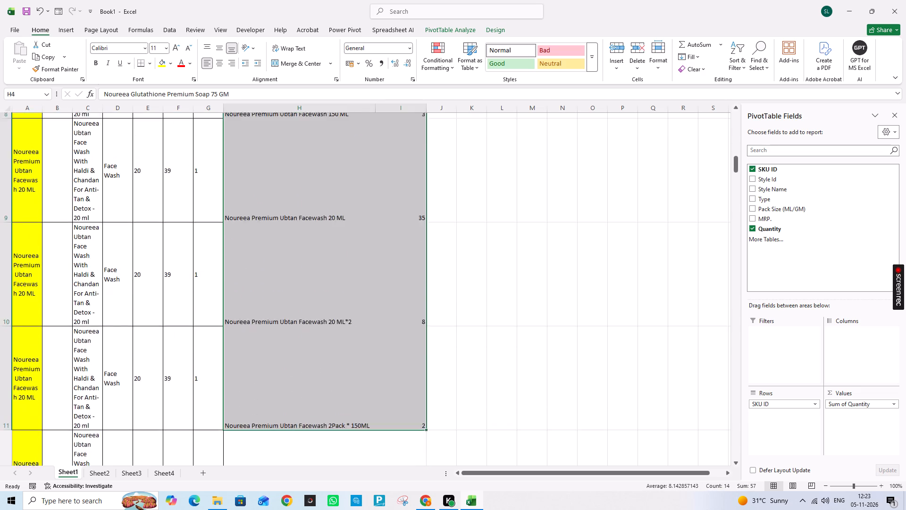
pyautogui.hotkey('shift', 'Down')
pyautogui.hotkey('shift', 'Down')
pyautogui.hotkey('shift', 'Down')
pyautogui.hotkey('shift', 'Down')
pyautogui.hotkey('shift', 'Up')
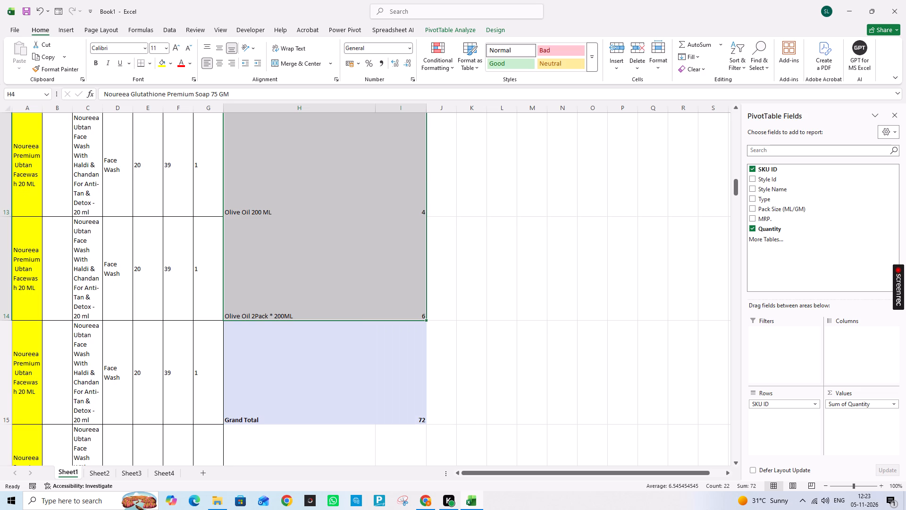
pyautogui.hotkey('ctrl', 'c')
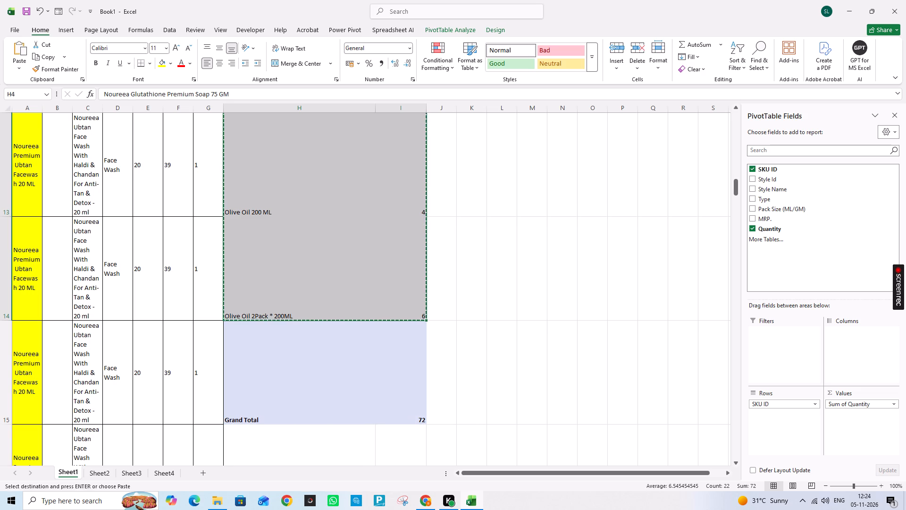
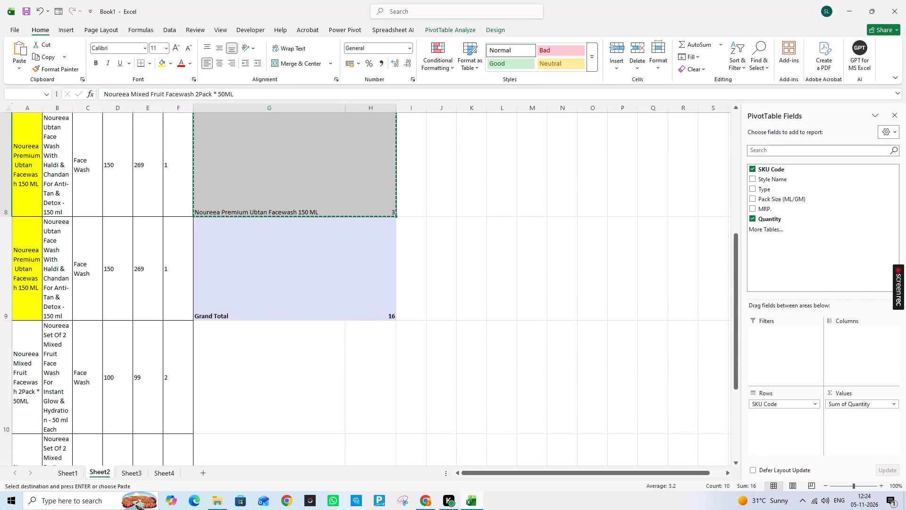
# Paste the copied PivotTable SKU and quantity rows into Sheet3 starting at cell G3.
pyautogui.click(128, 474)
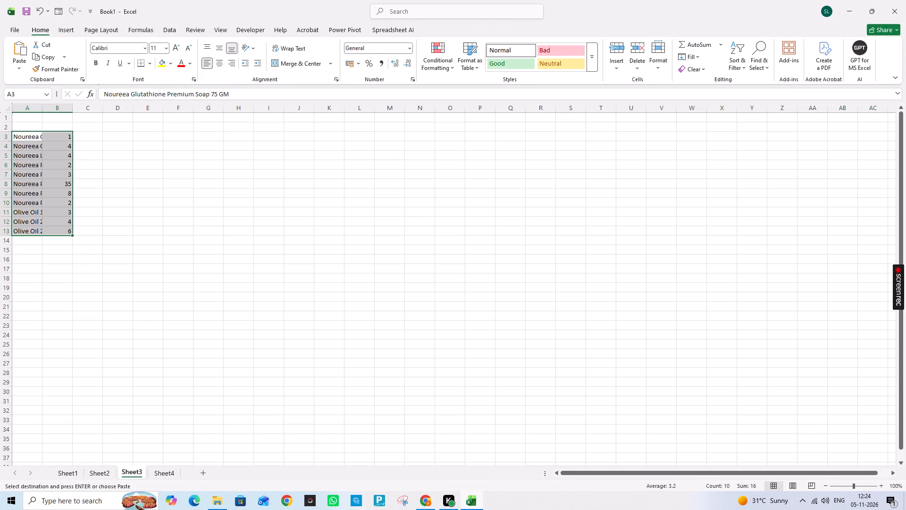
pyautogui.click(222, 137)
pyautogui.press('Return')
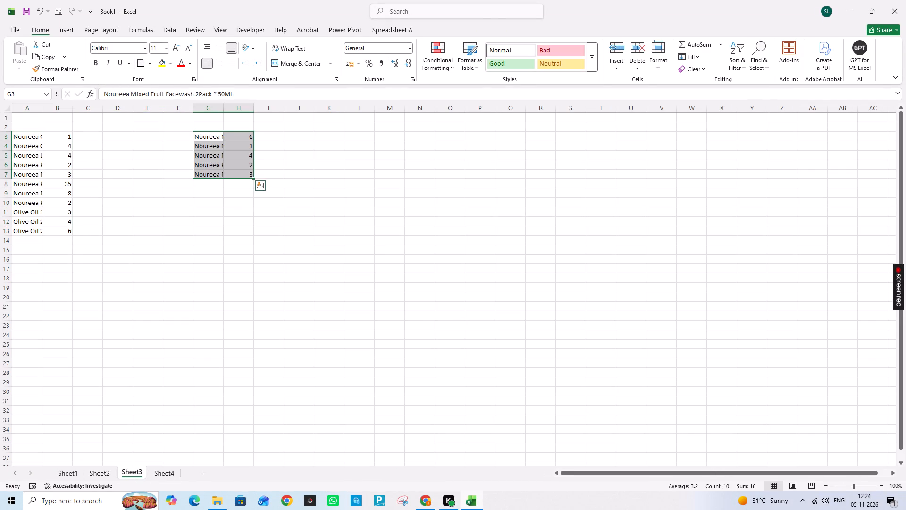
# Enter the headers Product, Myntra, Snapdeal, Flipkart and Total across cells A2 to E2 on Sheet3.
pyautogui.click(18, 126)
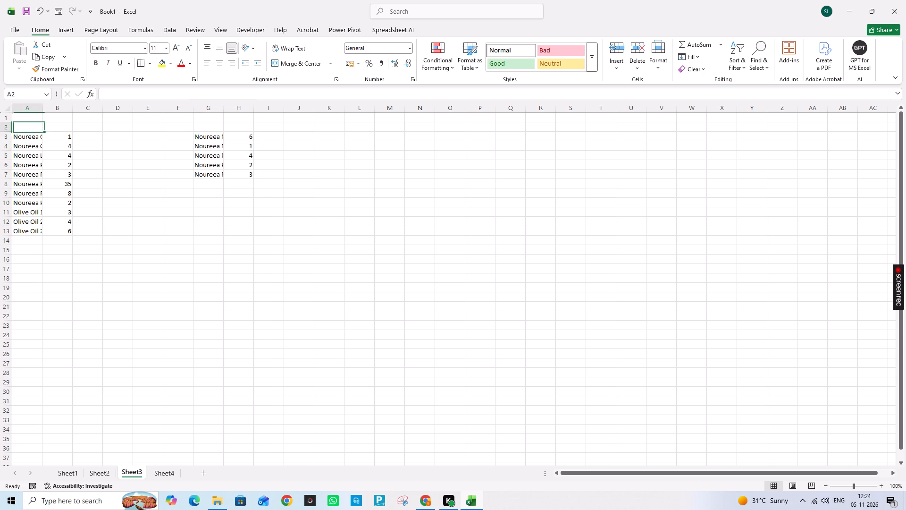
pyautogui.write('Product')
pyautogui.press('Tab')
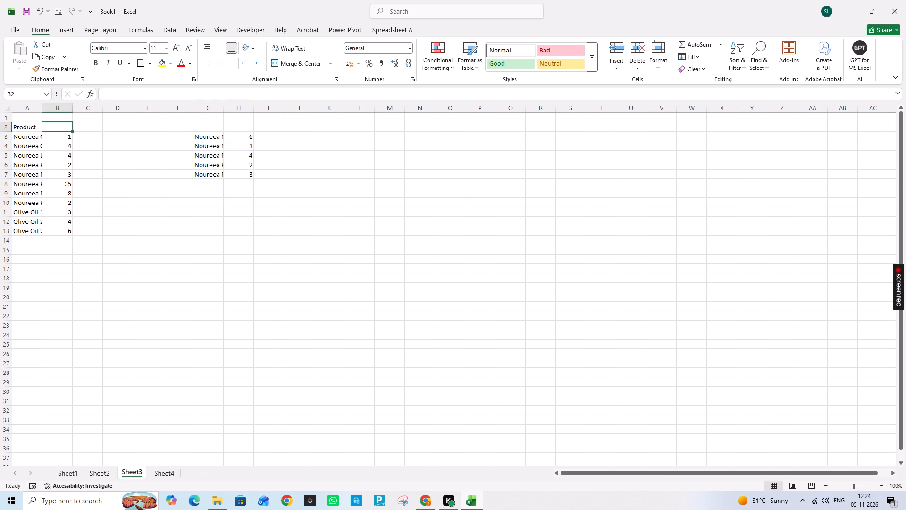
pyautogui.write('Myntra')
pyautogui.press('space')
pyautogui.press('Tab')
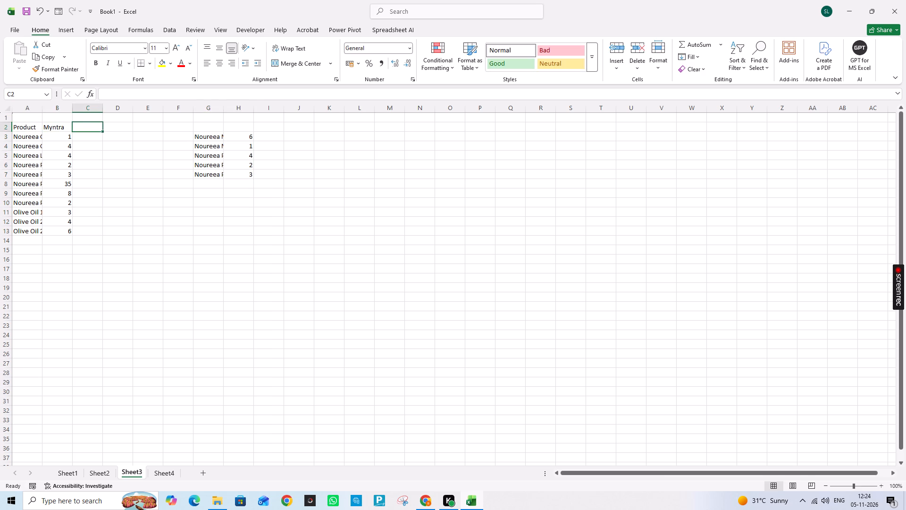
pyautogui.write('Snapdeal')
pyautogui.press('Tab')
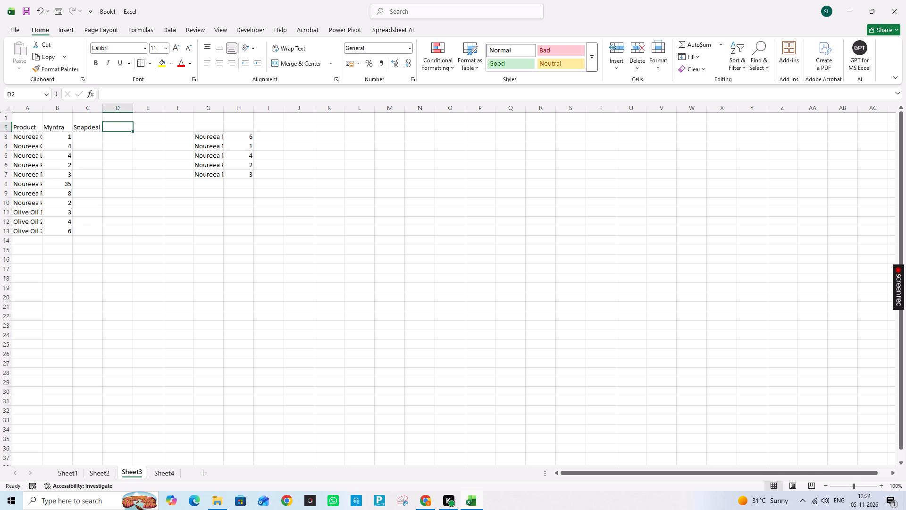
pyautogui.write('Flipkart')
pyautogui.press('Tab')
pyautogui.write('Tota')
pyautogui.press('l')
pyautogui.press('Tab')
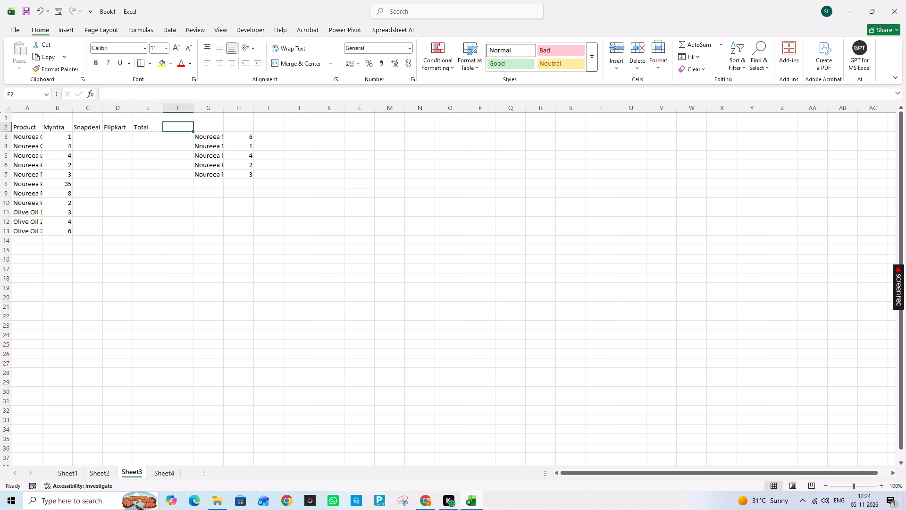
# AutoFit the widths of all Sheet3 columns to their contents.
pyautogui.click(8, 101)
pyautogui.click(8, 110)
pyautogui.doubleClick(42, 106)
pyautogui.click(120, 181)
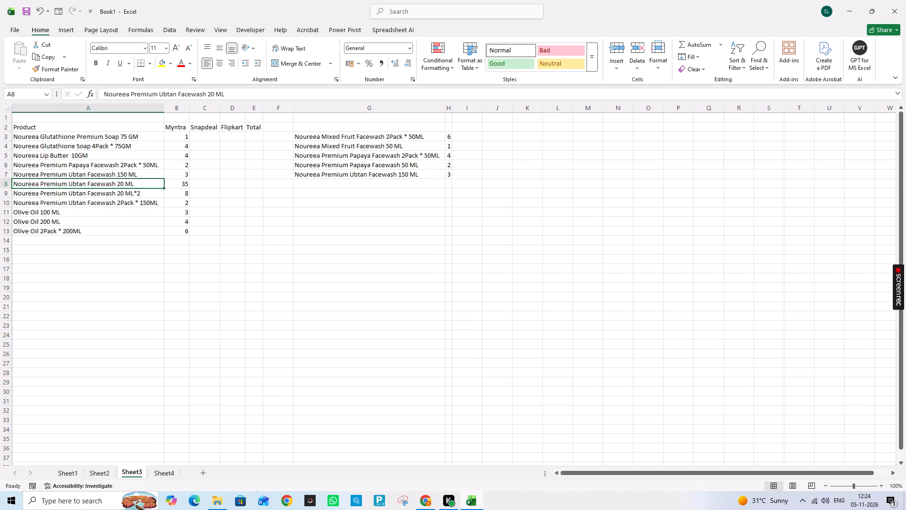
# Copy the SKUs missing from the Product column, G3:G4 and G6, to the end of the list at A14:A16.
pyautogui.click(375, 139)
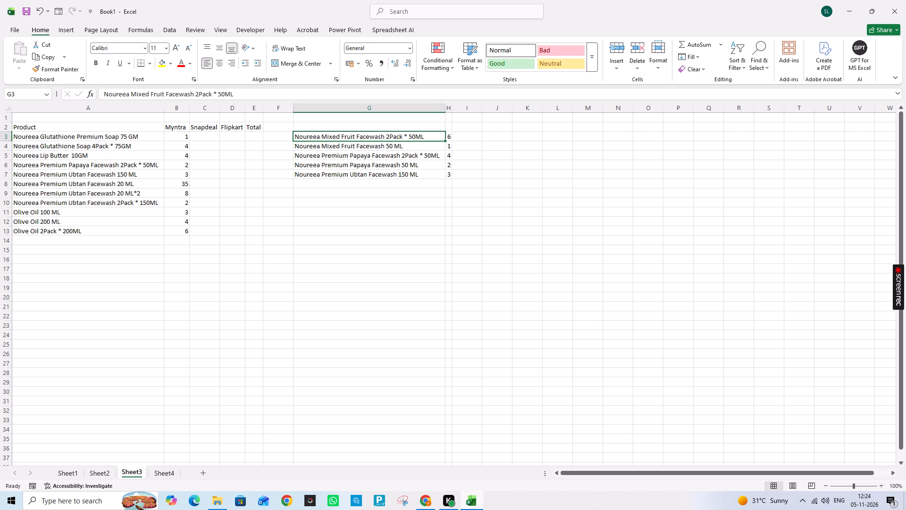
pyautogui.hotkey('shift', 'Down')
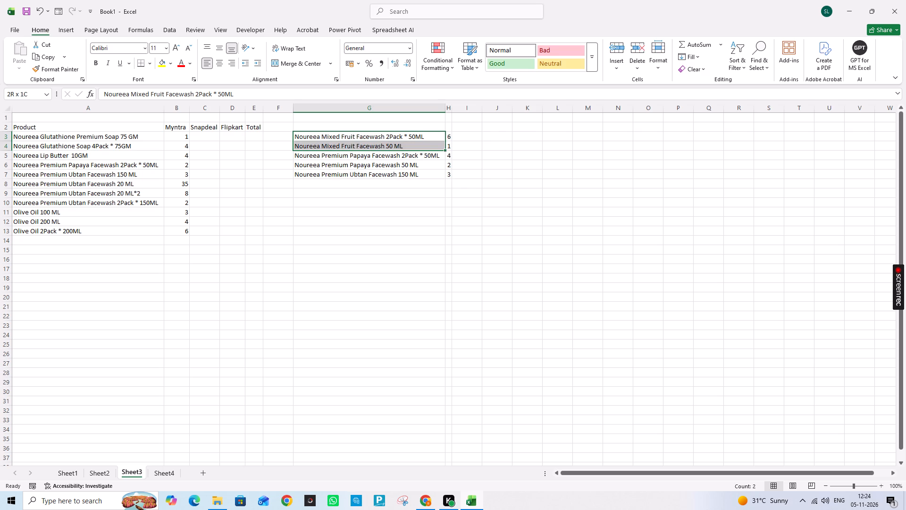
pyautogui.hotkey('ctrl', 'c')
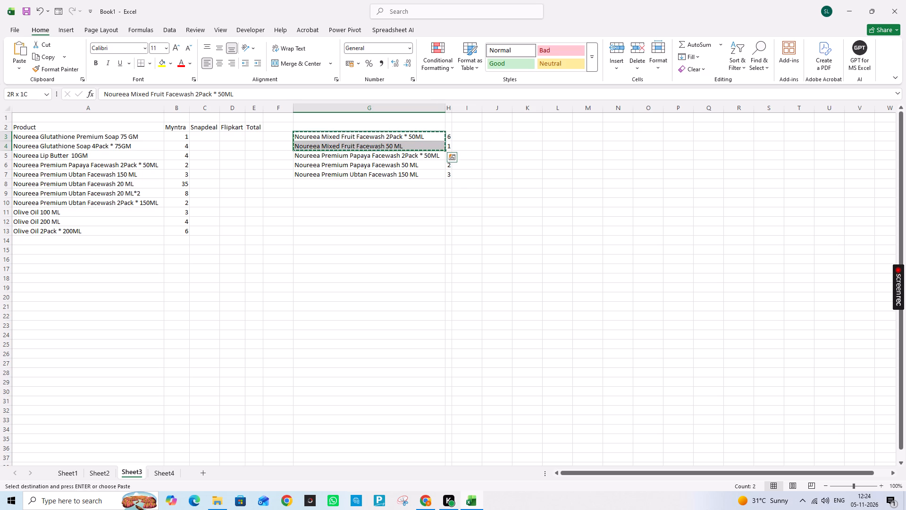
pyautogui.click(35, 242)
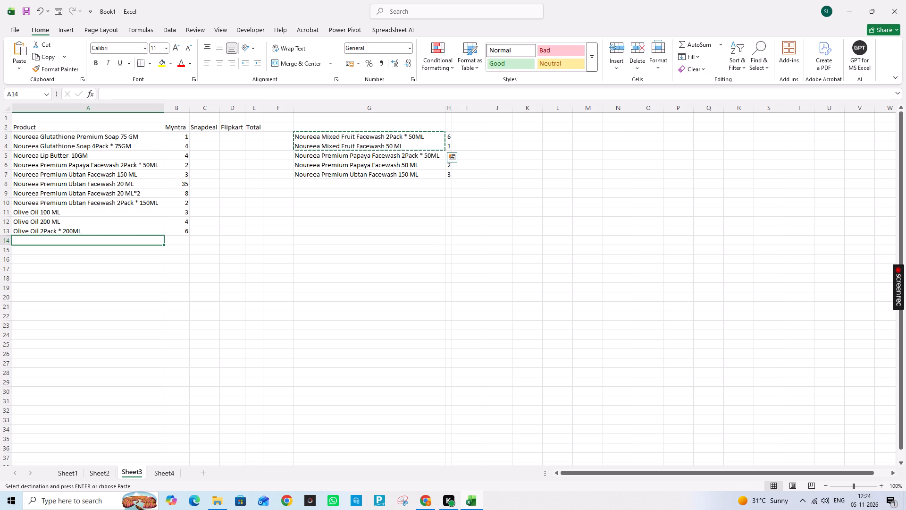
pyautogui.press('Return')
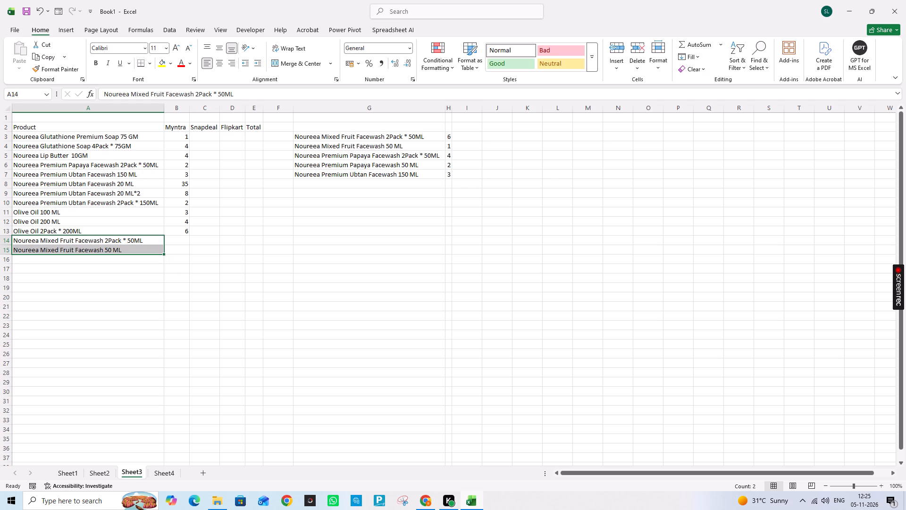
pyautogui.click(369, 168)
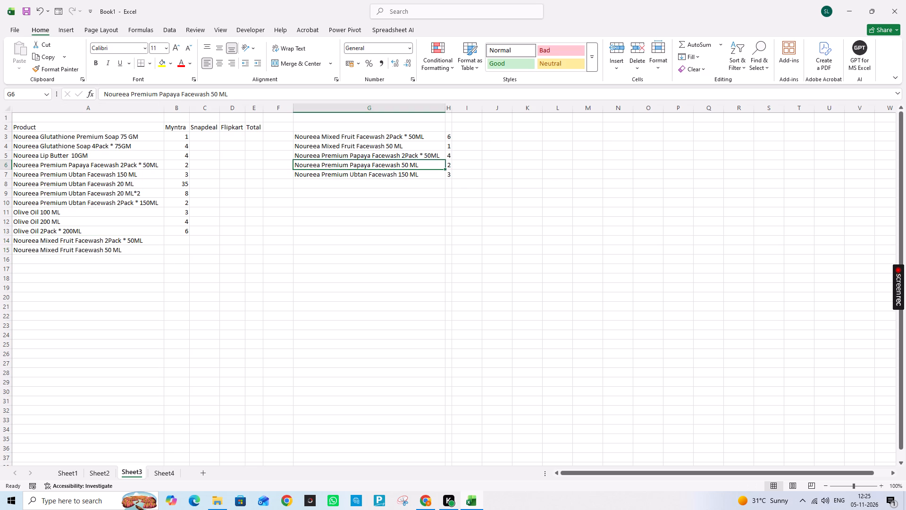
pyautogui.hotkey('ctrl', 'c')
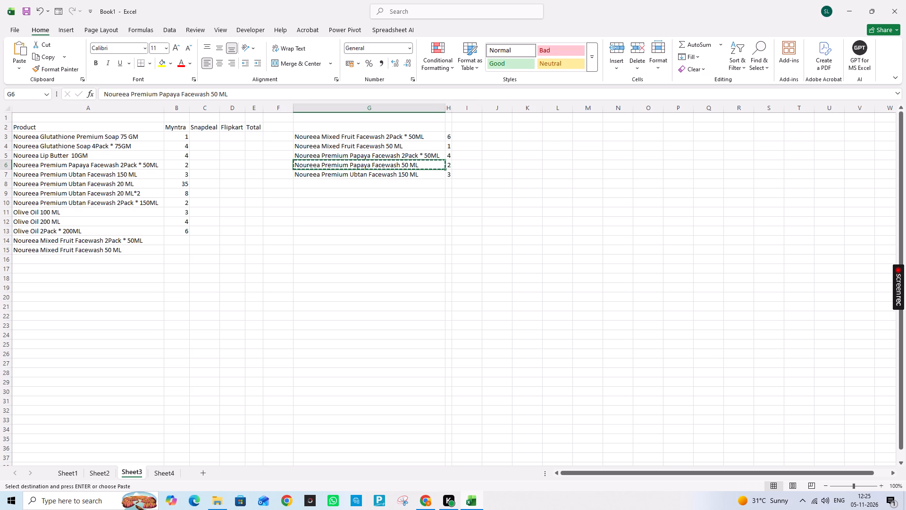
pyautogui.click(77, 264)
pyautogui.press('Up')
pyautogui.press('Return')
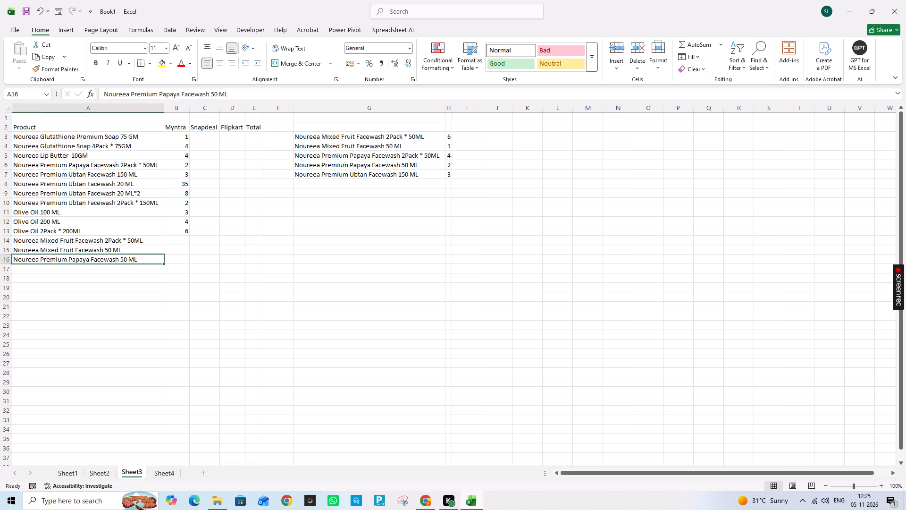
# Insert =VLOOKUP(A3,G:H,2,0) in C3 under Snapdeal and fill it down to C16.
pyautogui.click(197, 135)
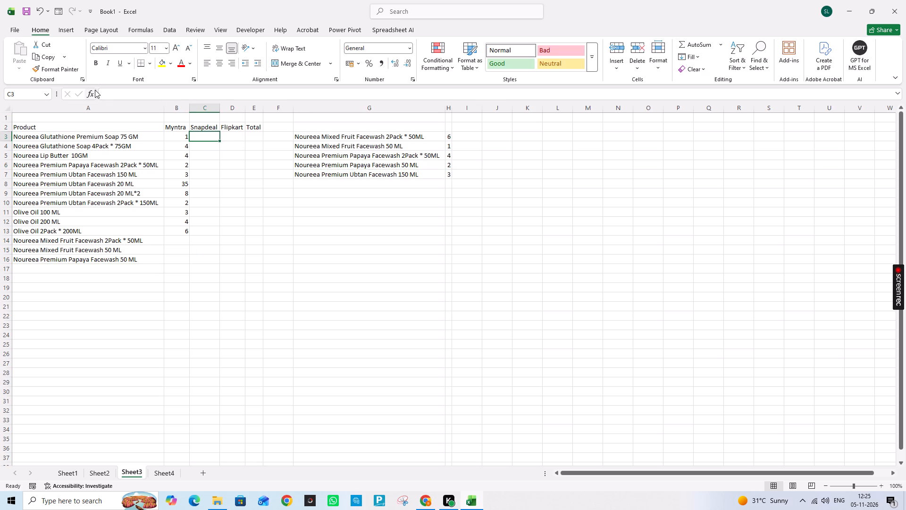
pyautogui.click(94, 90)
pyautogui.click(363, 459)
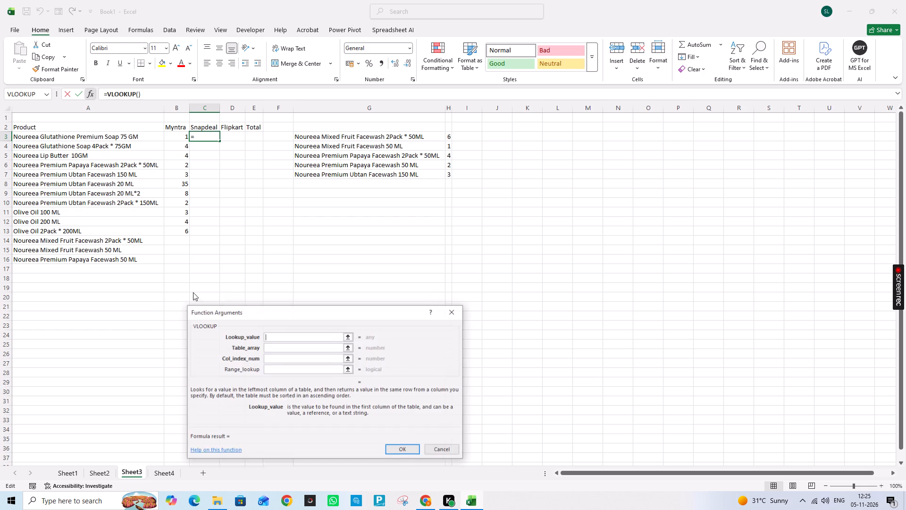
pyautogui.click(68, 135)
pyautogui.press('Tab')
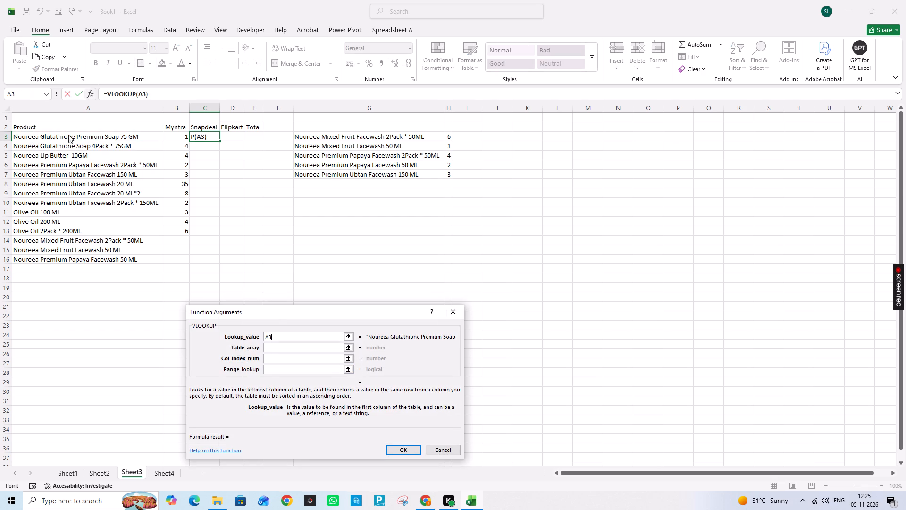
pyautogui.moveTo(394, 109); pyautogui.dragTo(452, 112)
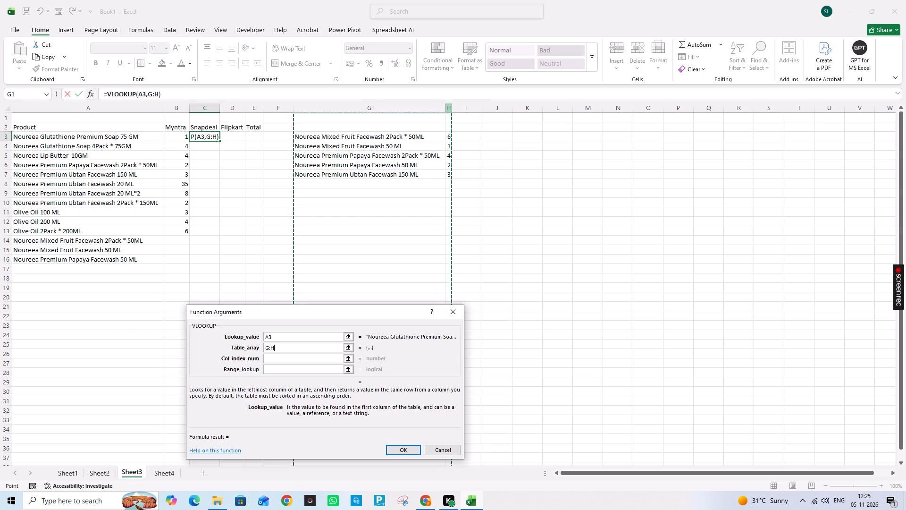
pyautogui.press('Tab')
pyautogui.press('2')
pyautogui.press('Tab')
pyautogui.press('0')
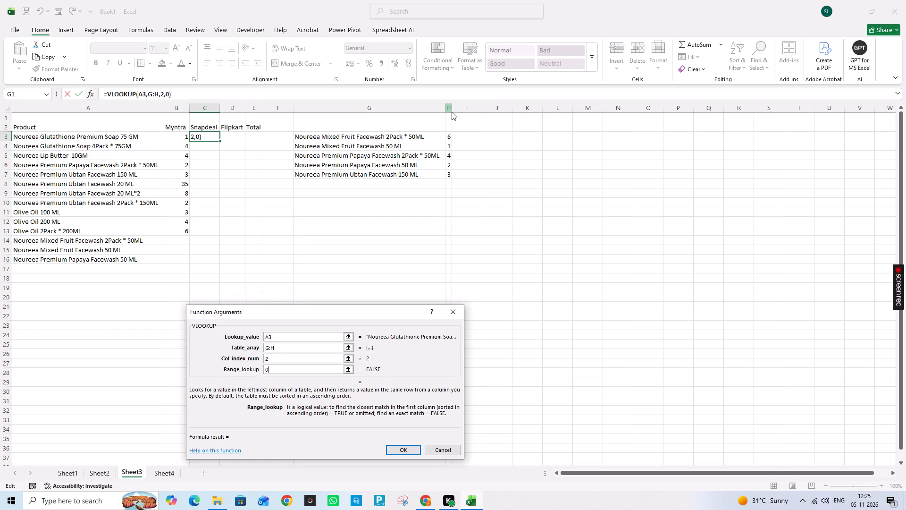
pyautogui.press('Return')
pyautogui.doubleClick(218, 140)
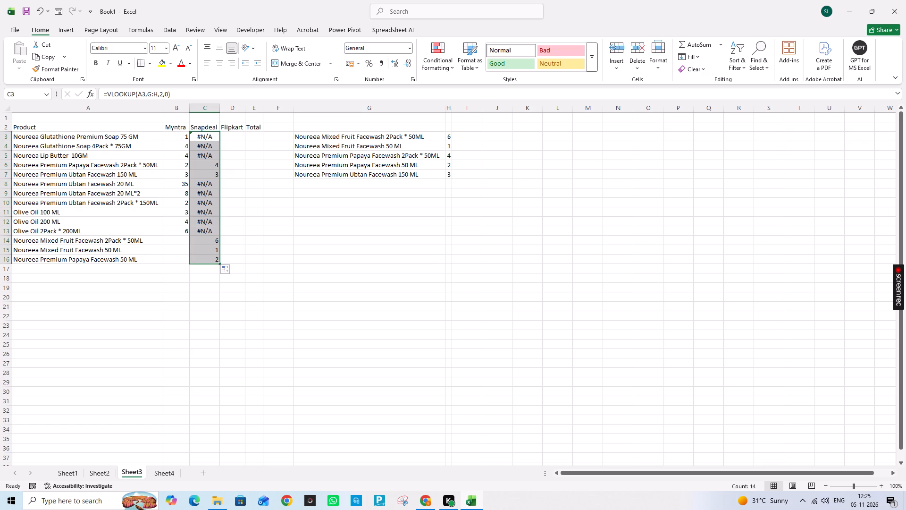
# Convert the Snapdeal lookup formulas in C3:C16 to static values in place.
pyautogui.hotkey('ctrl', 'c')
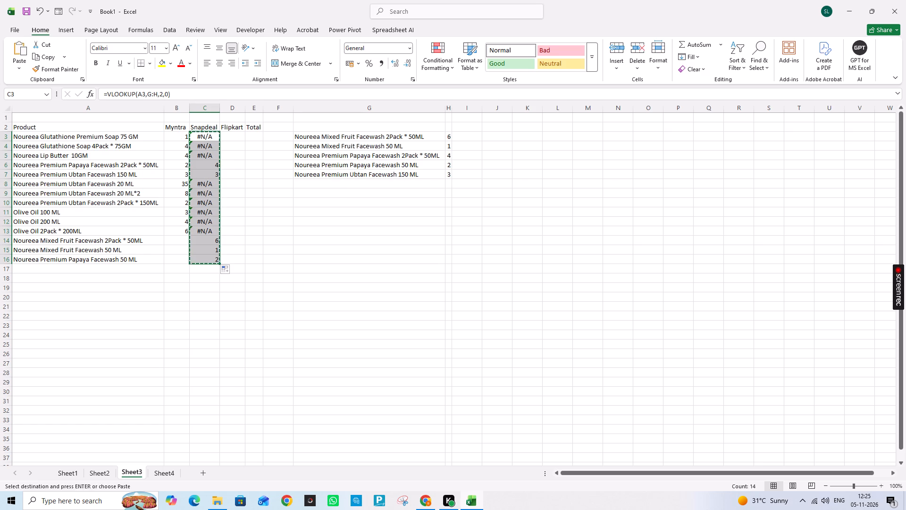
pyautogui.rightClick(208, 209)
pyautogui.click(221, 289)
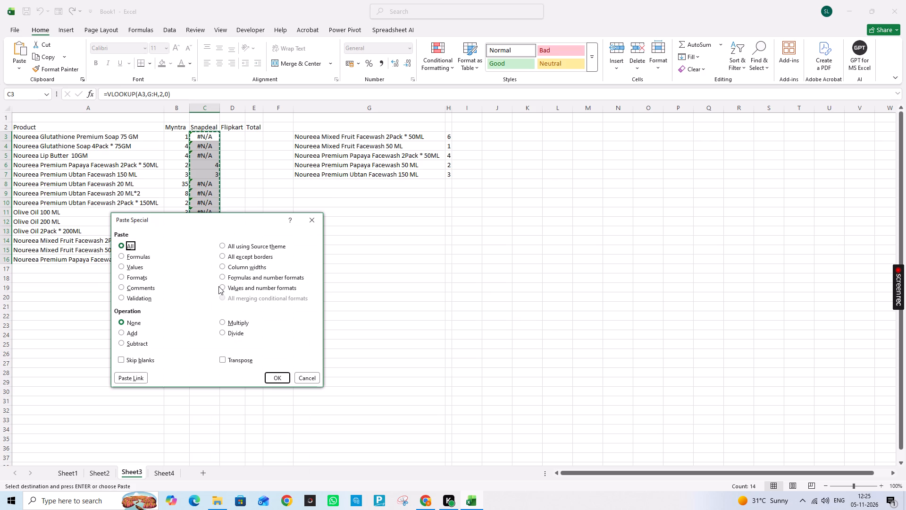
pyautogui.press('Down')
pyautogui.press('Down')
pyautogui.press('Return')
pyautogui.press('Escape')
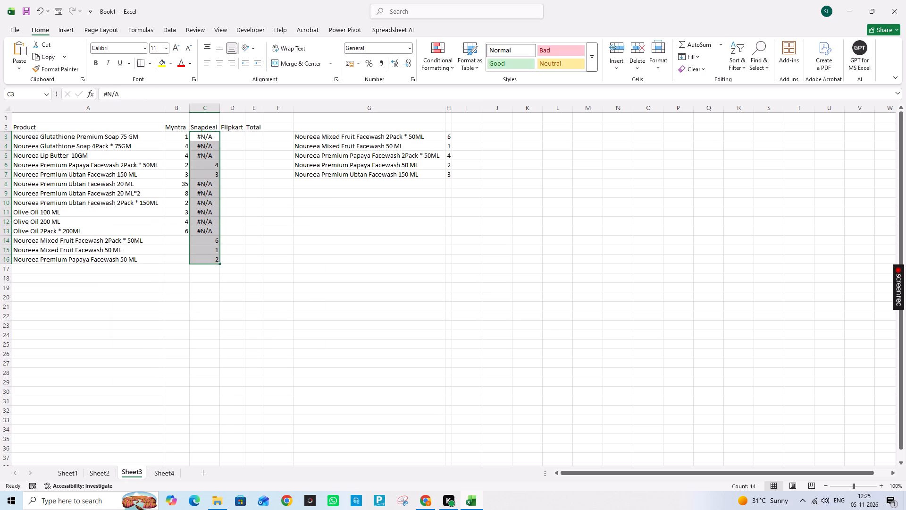
# Replace all #N/A entries on Sheet3 with blanks.
pyautogui.press('Up')
pyautogui.hotkey('ctrl', 'Down')
pyautogui.press('Up')
pyautogui.press('Up')
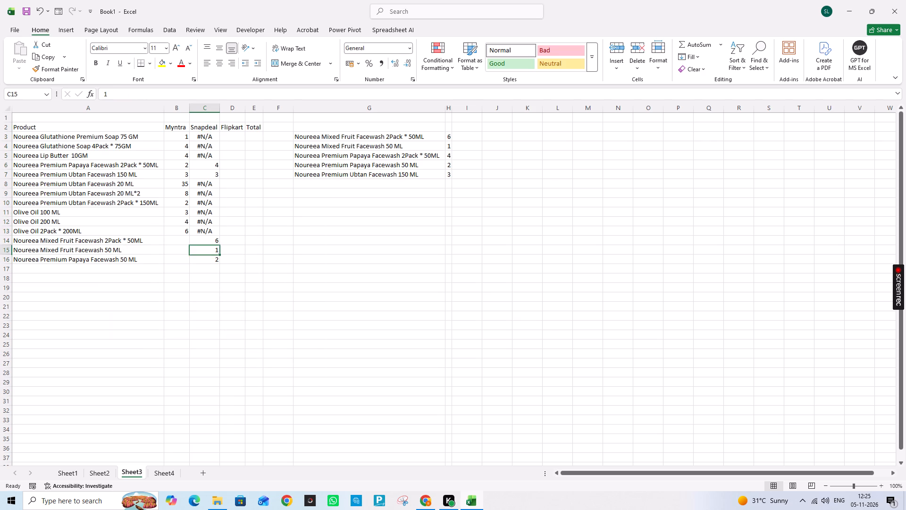
pyautogui.press('Up')
pyautogui.hotkey('ctrl', 'c')
pyautogui.hotkey('ctrl', 'h')
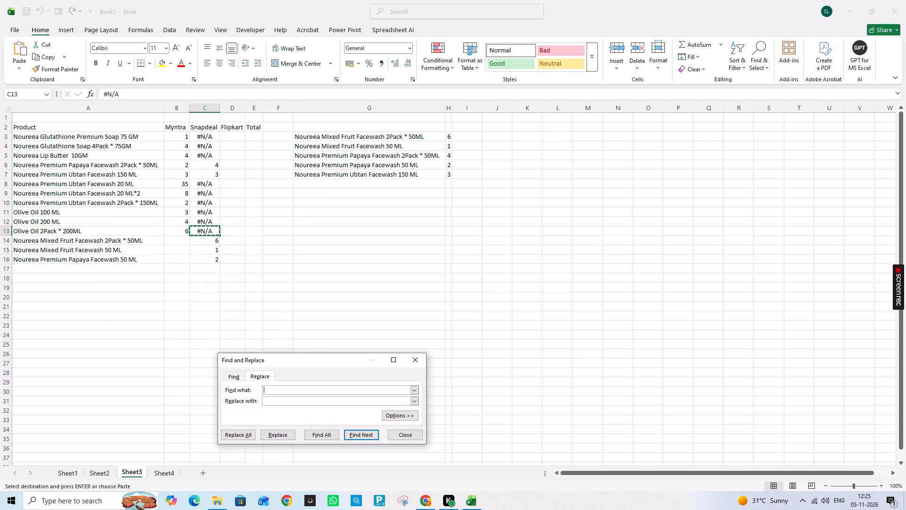
pyautogui.hotkey('ctrl', 'v')
pyautogui.press('Tab')
pyautogui.press('Tab')
pyautogui.press('Tab')
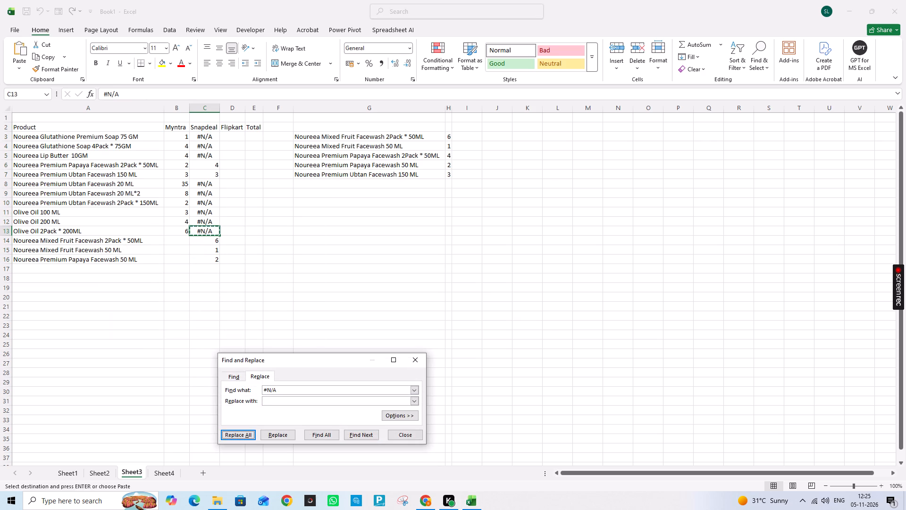
pyautogui.press('Return')
pyautogui.press('Return')
pyautogui.press('Escape')
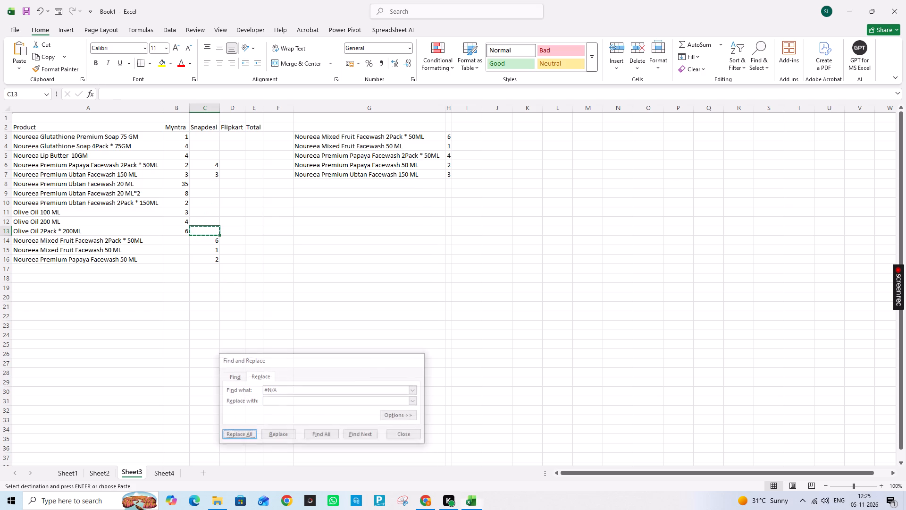
pyautogui.press('Escape')
pyautogui.press('Up')
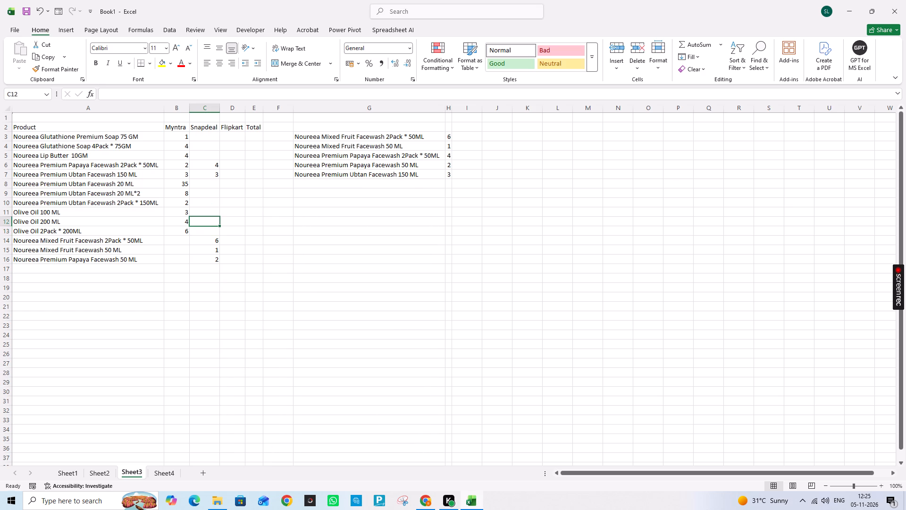
# Enter the Flipkart quantities 3 for Noureea Mixed Fruit Facewash 50 ML and 2 for Noureea Premium Papaya Facewash 50 ML.
pyautogui.click(85, 254)
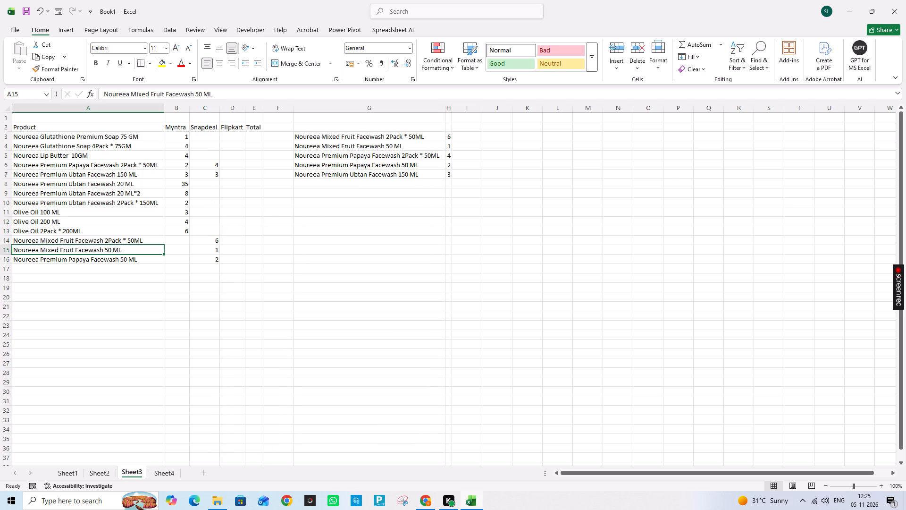
pyautogui.press('Right')
pyautogui.press('Right')
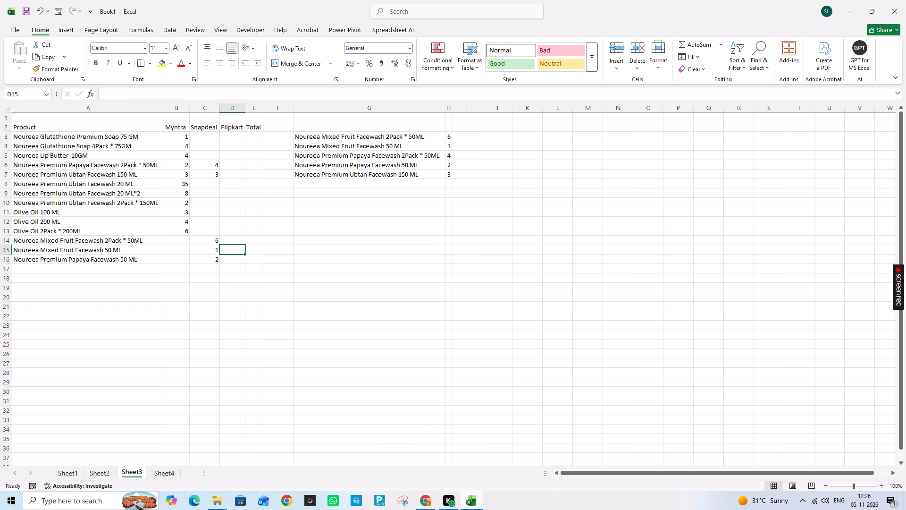
pyautogui.press('3')
pyautogui.press('Return')
pyautogui.press('3')
pyautogui.press('BackSpace')
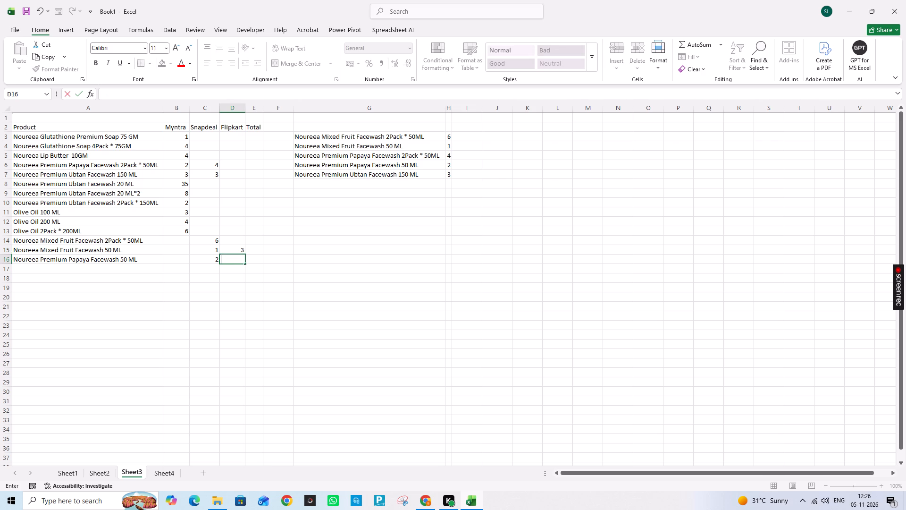
pyautogui.press('2')
pyautogui.press('Return')
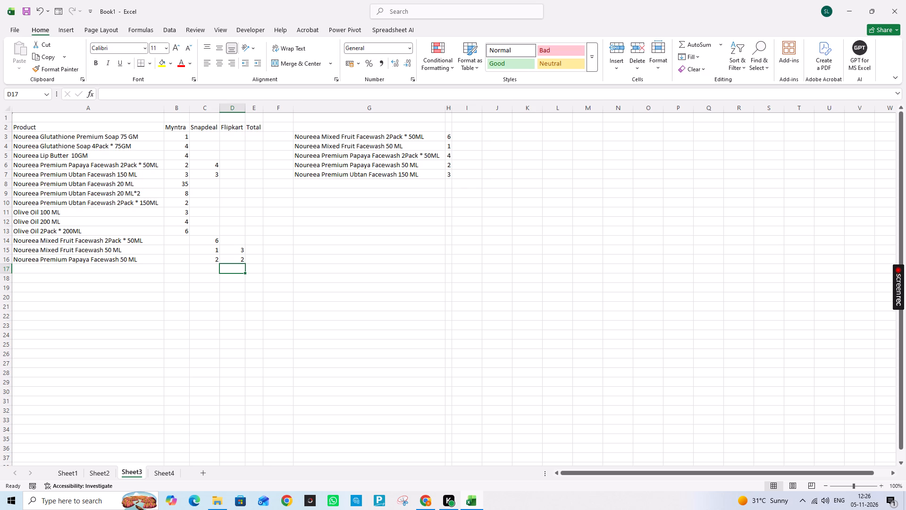
# Enter the row label Total in A18, below the product list.
pyautogui.click(59, 278)
pyautogui.write('Total')
pyautogui.press('Tab')
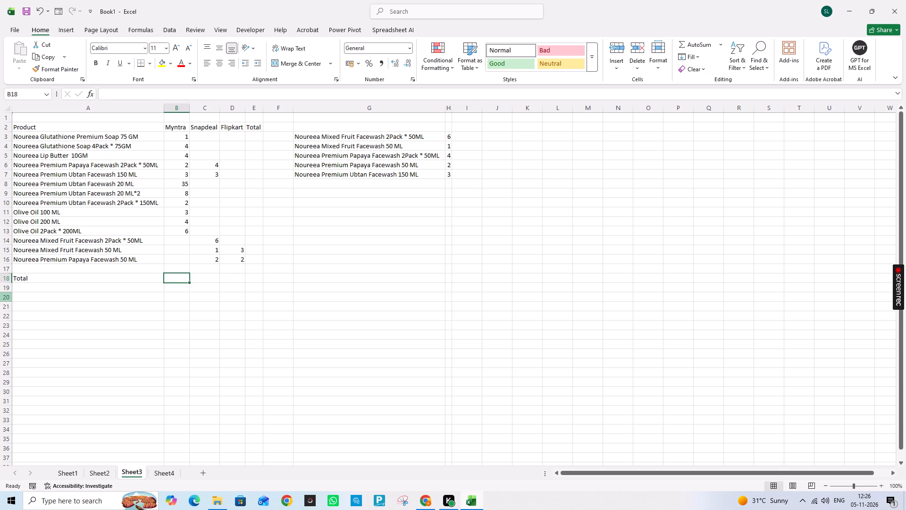
# Centre, bold and enlarge to font size 12 the cells B2:E18 together with the Product header and the Total label in A18.
pyautogui.moveTo(175, 127); pyautogui.dragTo(252, 279)
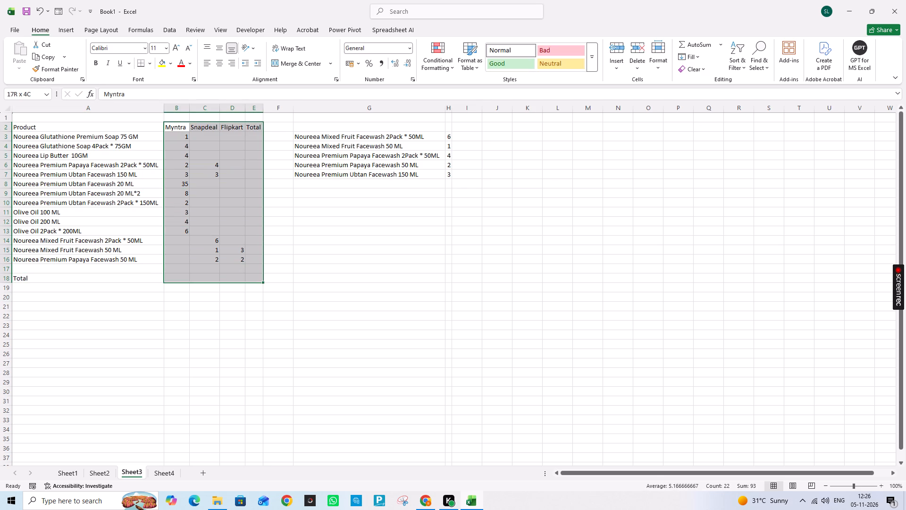
pyautogui.moveTo(252, 279); pyautogui.dragTo(252, 280)
pyautogui.keyDown('ctrl'); pyautogui.click(57, 126); pyautogui.keyUp('ctrl')
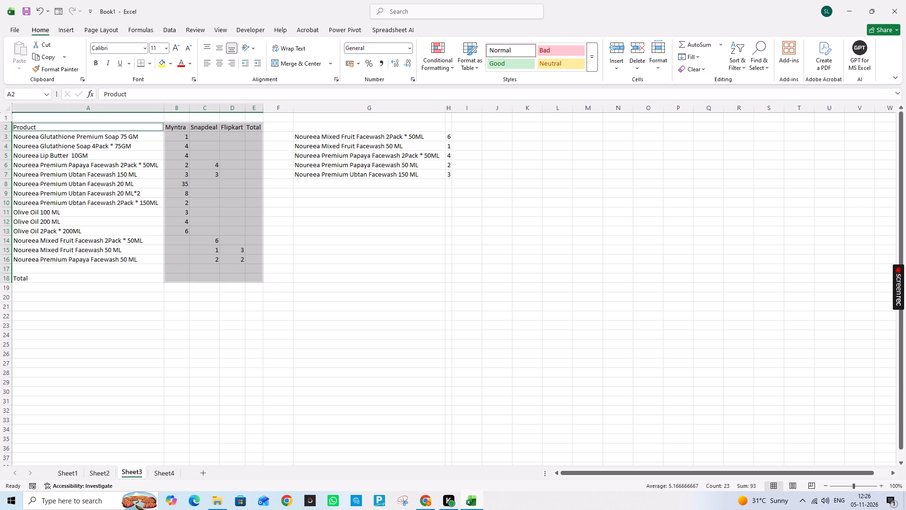
pyautogui.keyDown('ctrl'); pyautogui.click(54, 278); pyautogui.keyUp('ctrl')
pyautogui.click(216, 64)
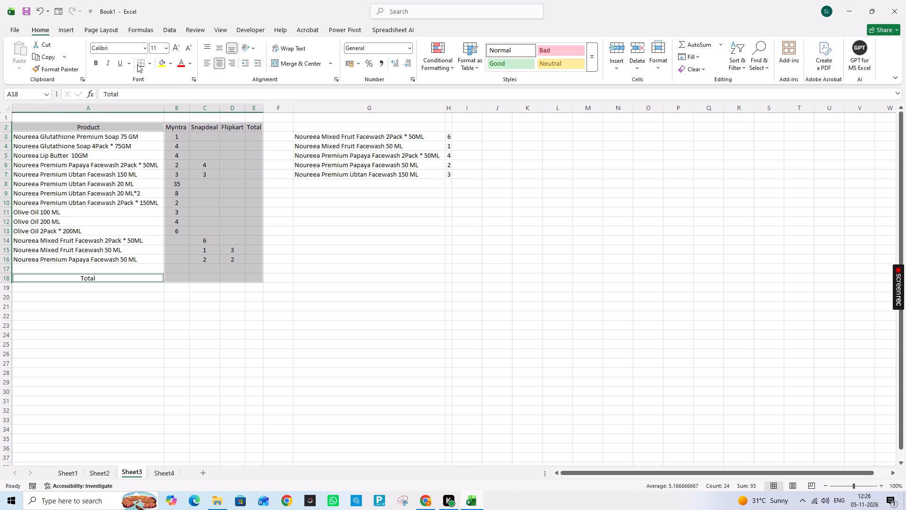
pyautogui.click(175, 50)
pyautogui.click(94, 63)
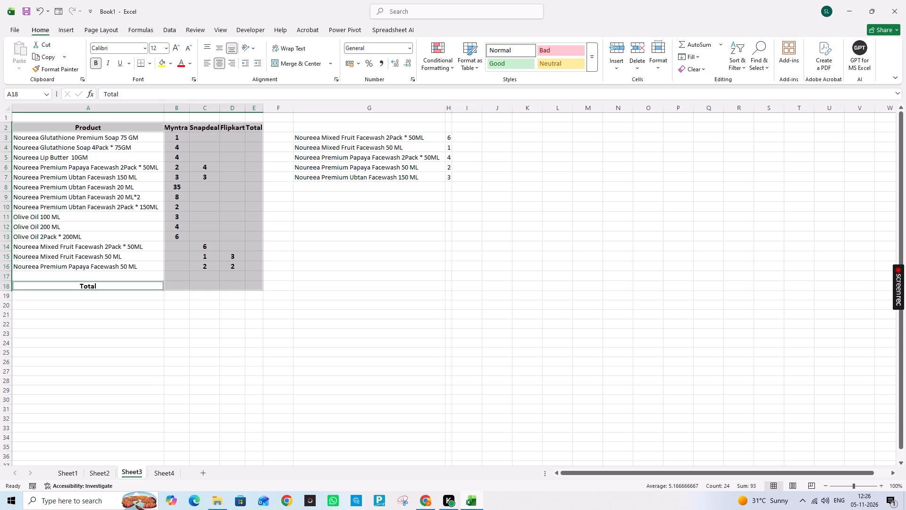
# Make the product names in A3:A16 bold.
pyautogui.moveTo(76, 137); pyautogui.dragTo(69, 267)
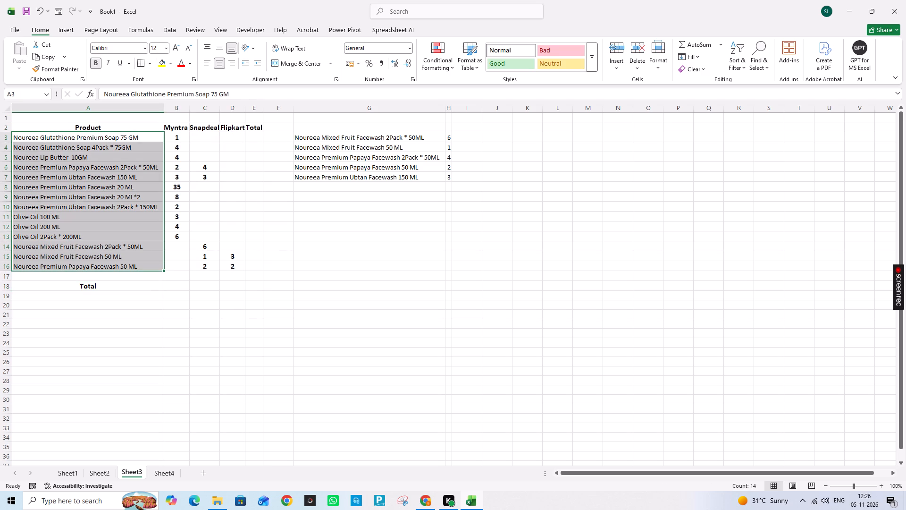
pyautogui.hotkey('ctrl', 'b')
pyautogui.click(71, 224)
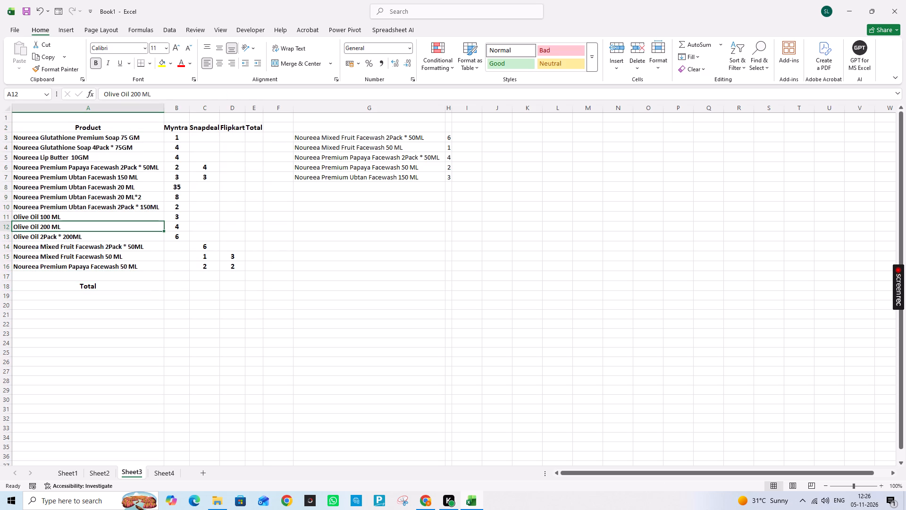
# Apply all borders to the whole summary table, A2:E18.
pyautogui.click(50, 131)
pyautogui.hotkey('ctrl', 'a')
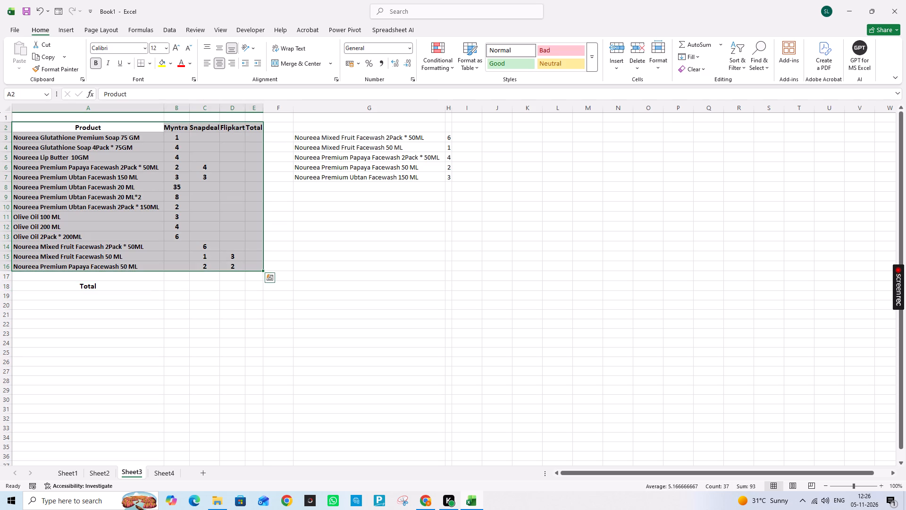
pyautogui.hotkey('shift', 'Down')
pyautogui.hotkey('shift', 'Down')
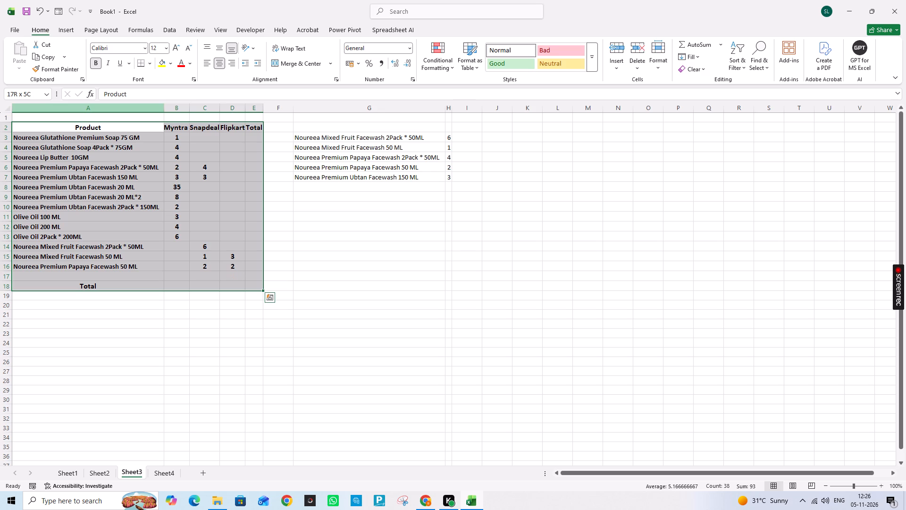
pyautogui.click(149, 63)
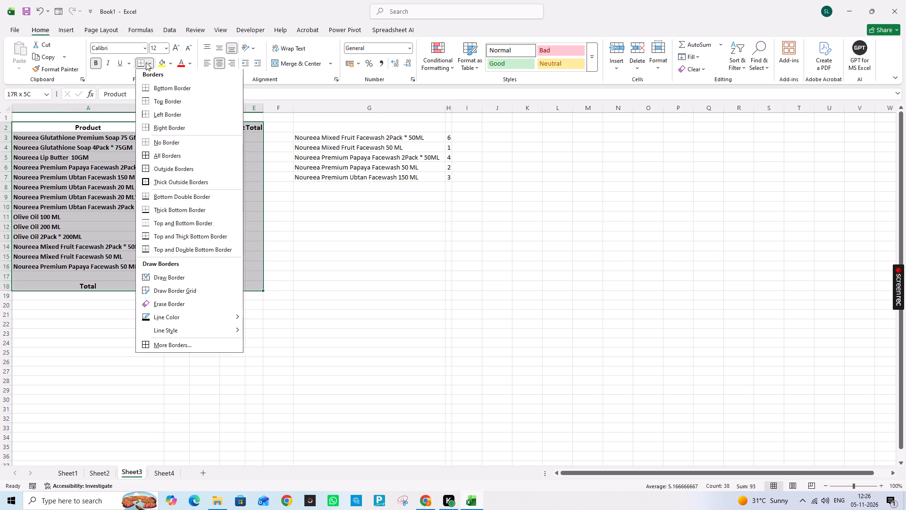
pyautogui.click(159, 161)
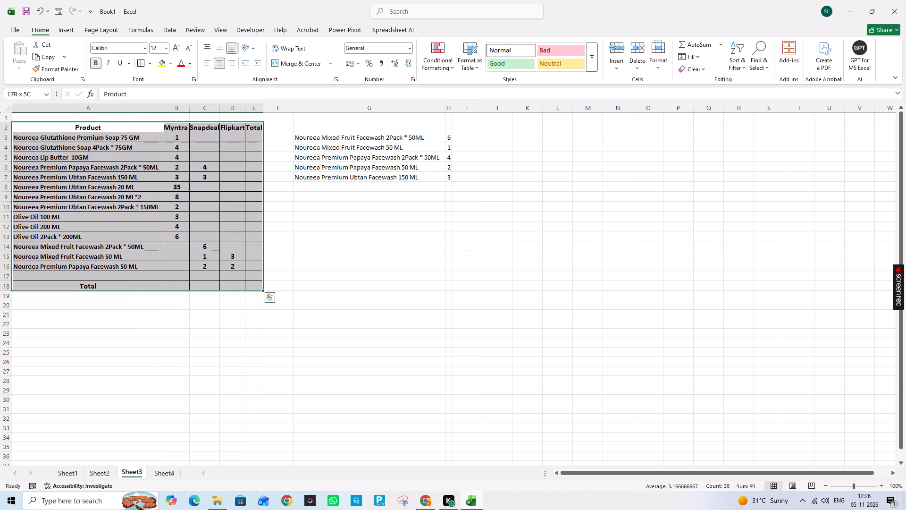
pyautogui.click(106, 156)
# Autofit the widths of all columns on Sheet3 to their contents.
pyautogui.click(8, 111)
pyautogui.doubleClick(165, 111)
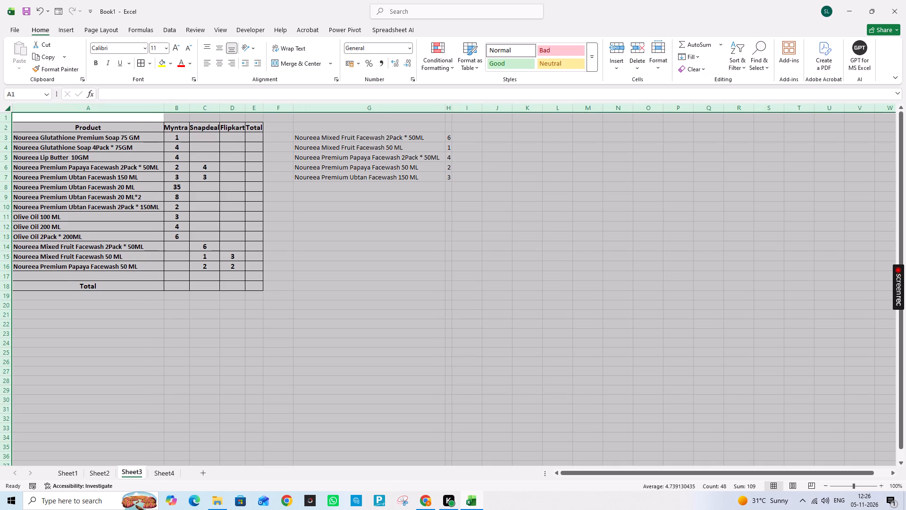
pyautogui.click(175, 180)
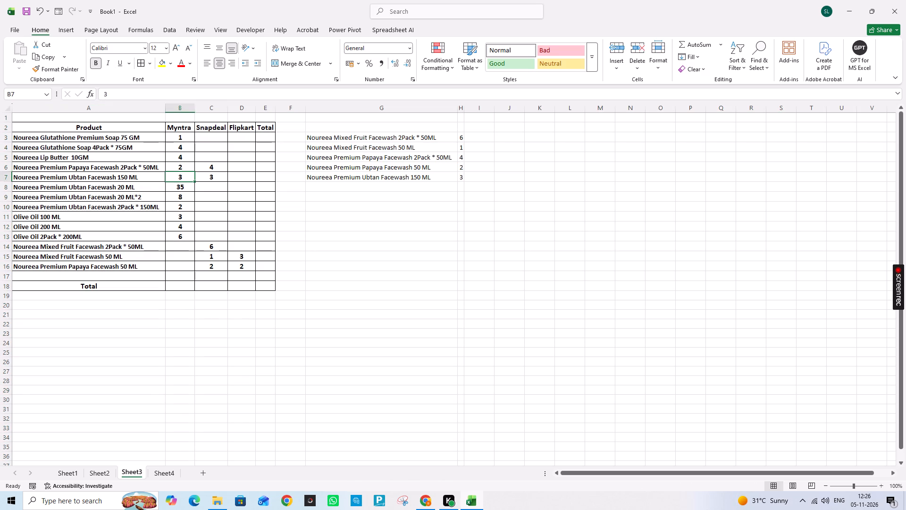
# Fill the header row A2:E2 and the Total row A18:E18 with yellow.
pyautogui.moveTo(76, 127); pyautogui.dragTo(262, 128)
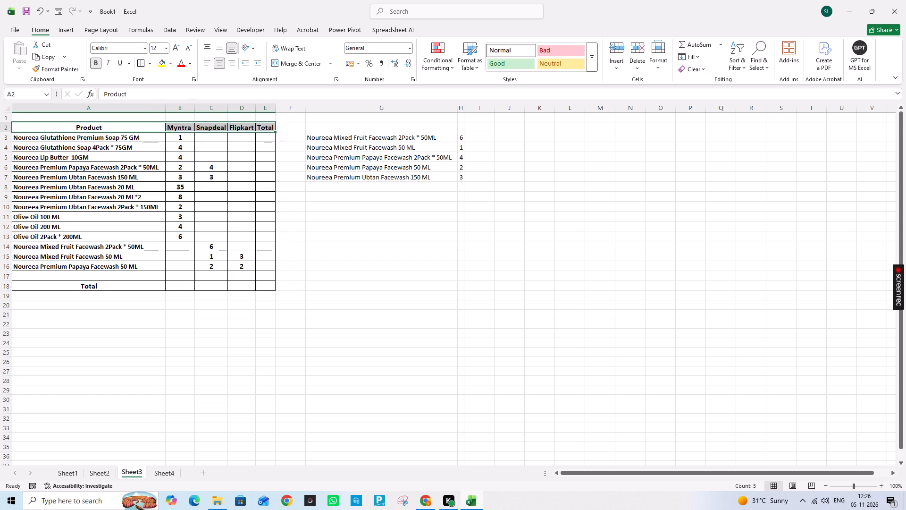
pyautogui.keyDown('ctrl'); pyautogui.moveTo(84, 285); pyautogui.dragTo(260, 287); pyautogui.keyUp('ctrl')
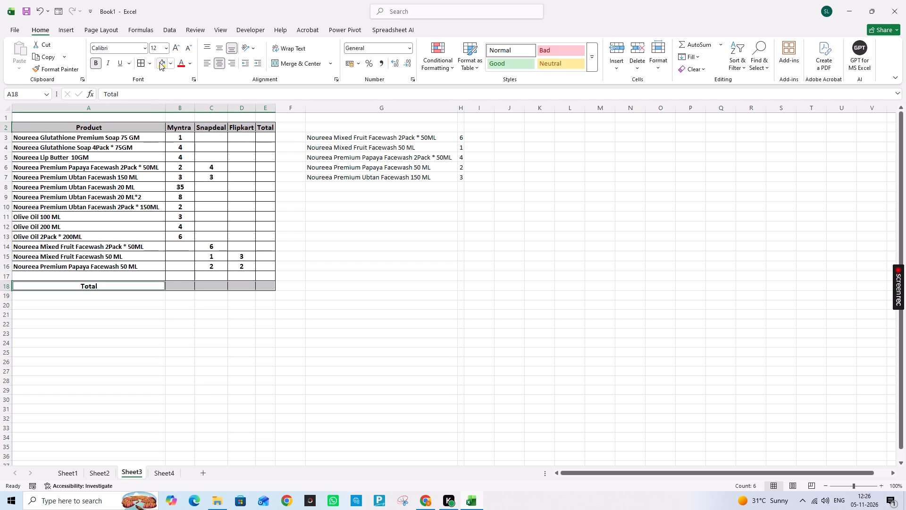
pyautogui.click(159, 62)
# Use AutoSum over B3:E18 to add the product totals in column E and the channel totals in row 18.
pyautogui.moveTo(183, 137); pyautogui.dragTo(237, 280)
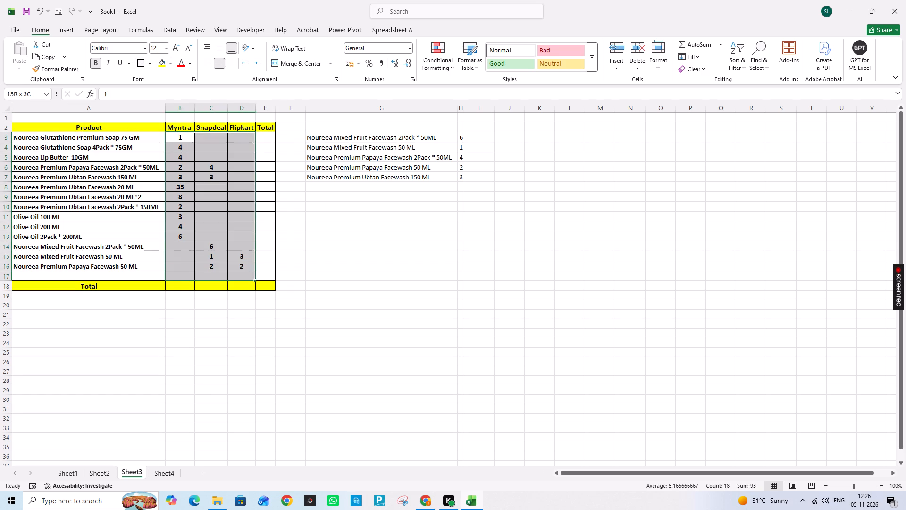
pyautogui.moveTo(237, 280); pyautogui.dragTo(263, 290)
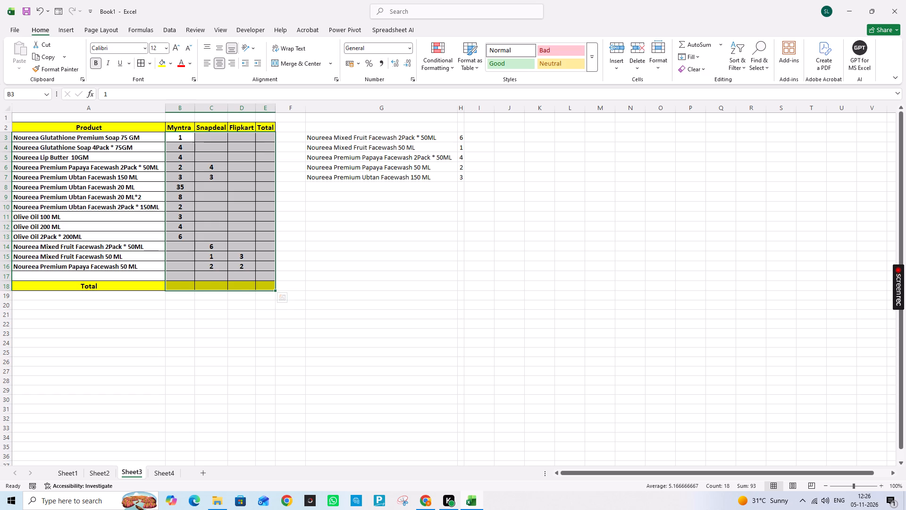
pyautogui.hotkey('alt', '=')
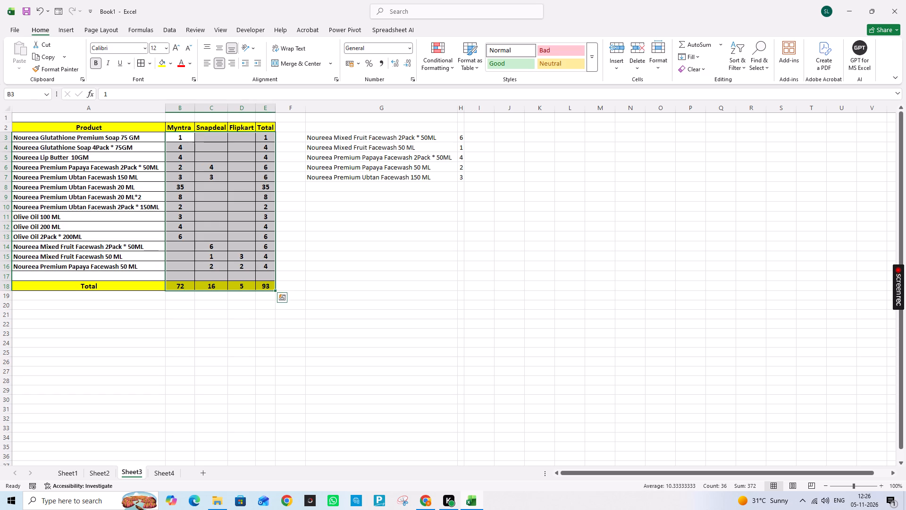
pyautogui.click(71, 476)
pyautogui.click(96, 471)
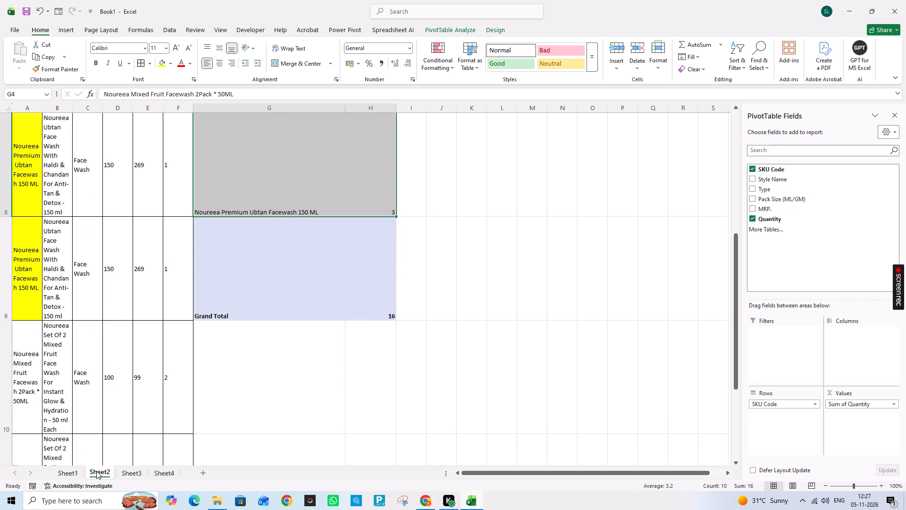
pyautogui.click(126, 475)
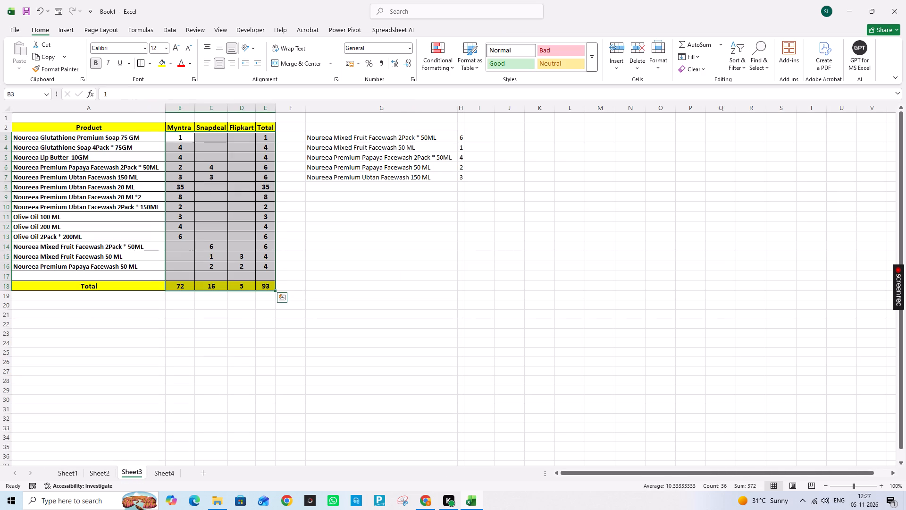
# Switch to Snipping Tool and capture a rectangular snip of the finished summary table, from the headers through the Total row.
pyautogui.click(223, 378)
pyautogui.scroll(3, 296, 193)
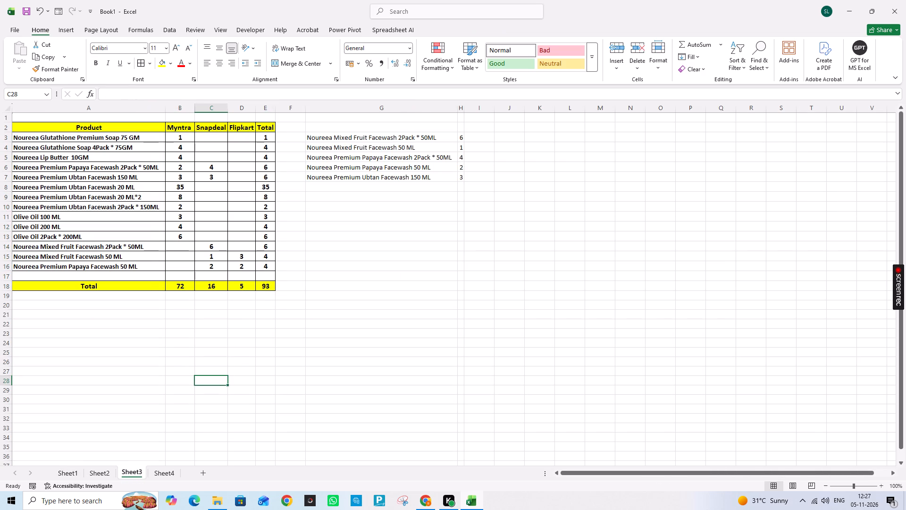
pyautogui.click(405, 496)
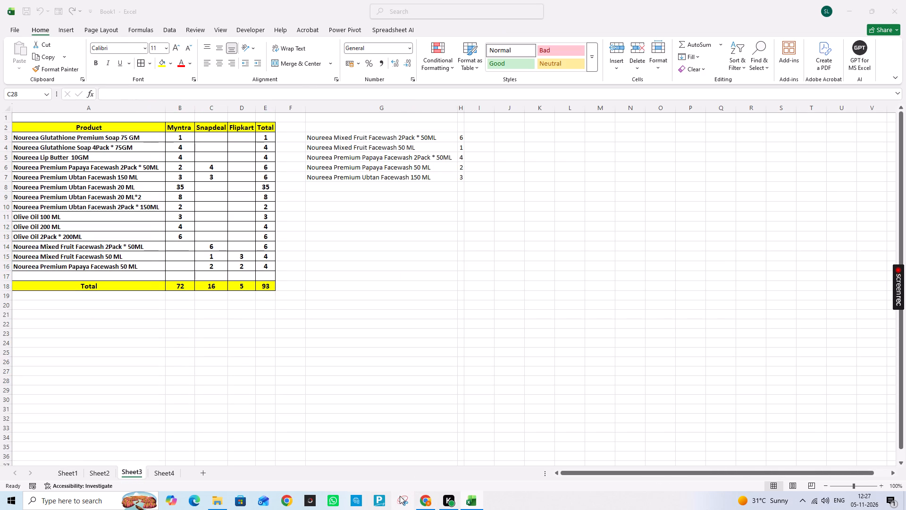
pyautogui.click(132, 55)
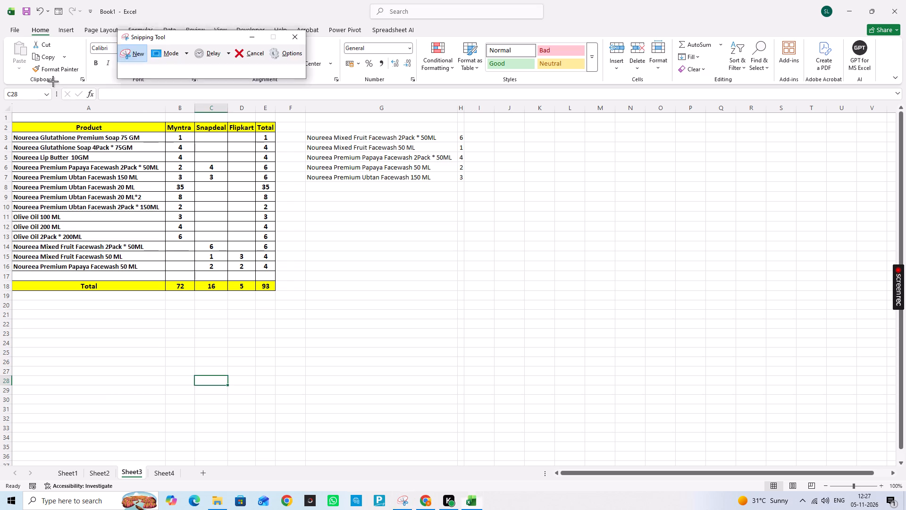
pyautogui.moveTo(5, 116); pyautogui.dragTo(277, 315)
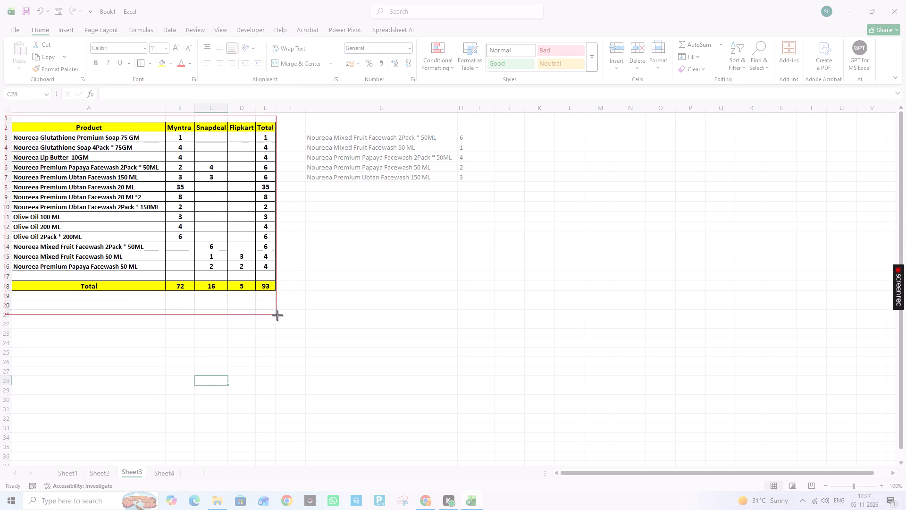
pyautogui.moveTo(277, 315); pyautogui.dragTo(280, 314)
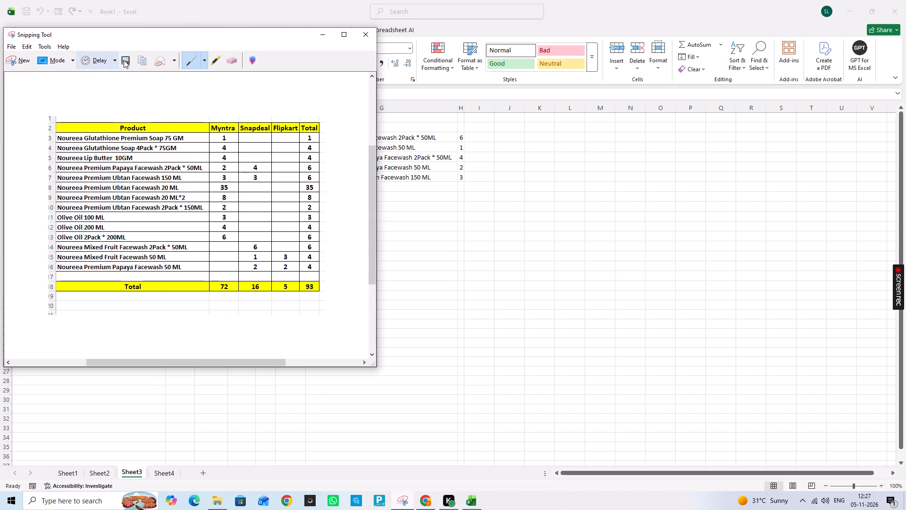
# Save the snip to the Desktop as a JPEG file named Capture.
pyautogui.click(126, 60)
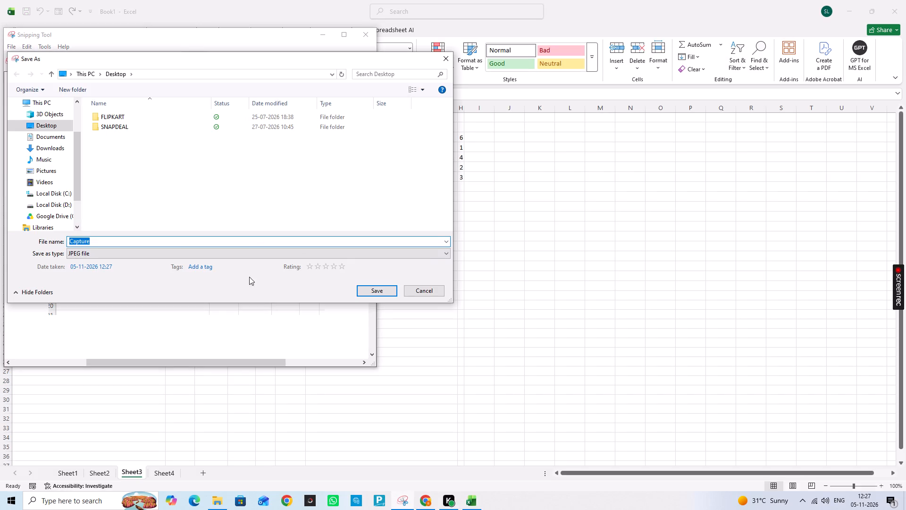
pyautogui.click(389, 289)
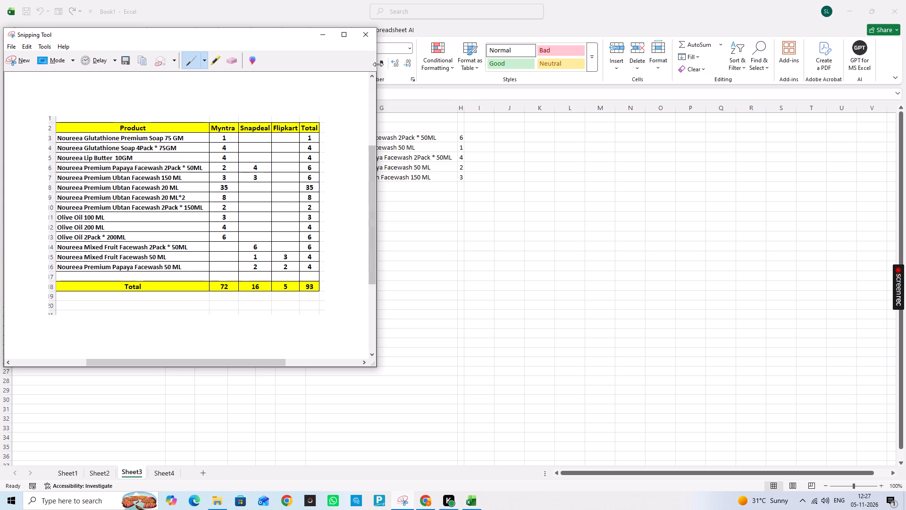